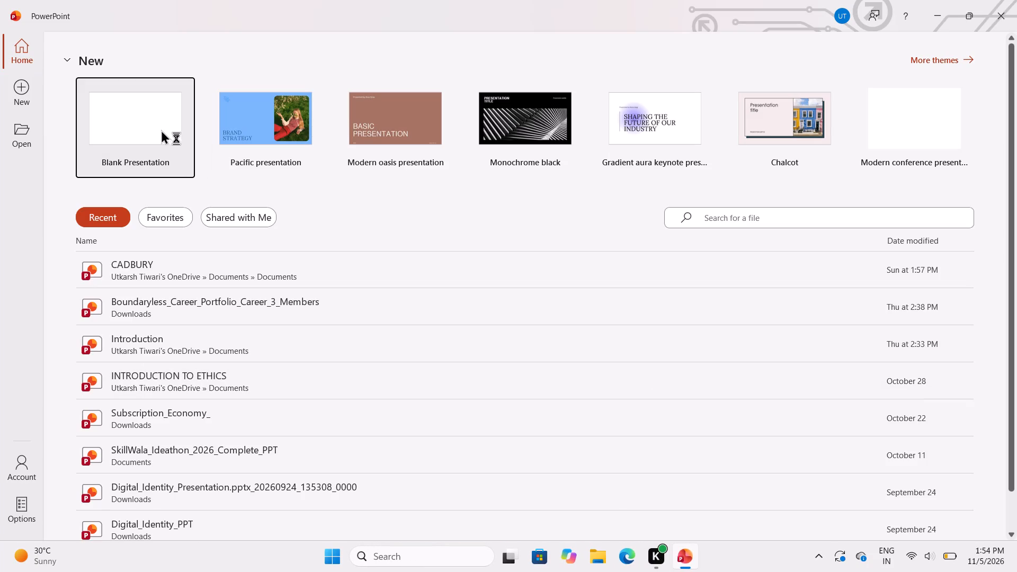
Create a new blank presentation.
{"action": "double_click", "coordinate": [156, 132]}
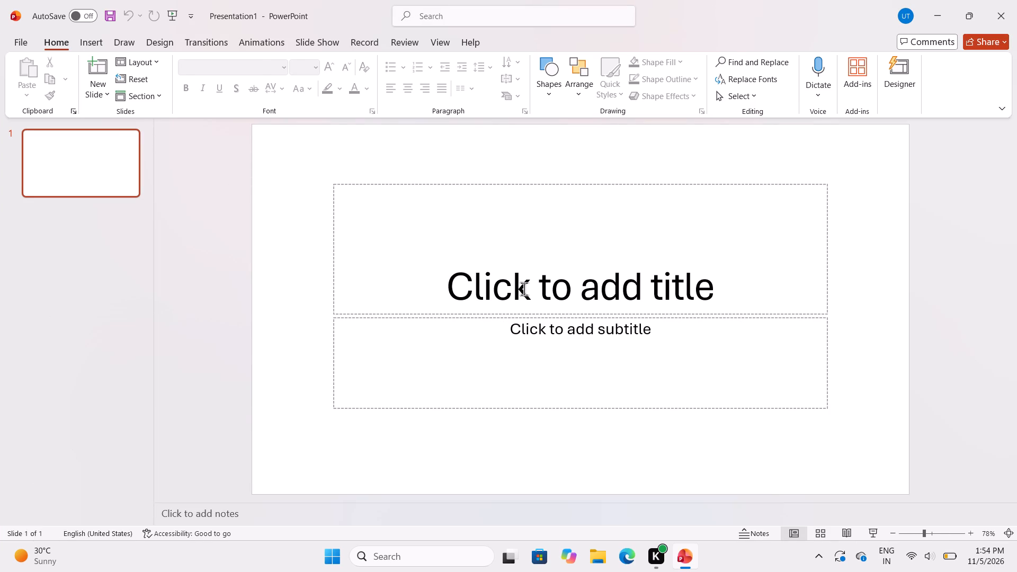
Enter "INTODUCTION TO TOYOTA" as the title of the first slide.
{"action": "left_click", "coordinate": [523, 279]}
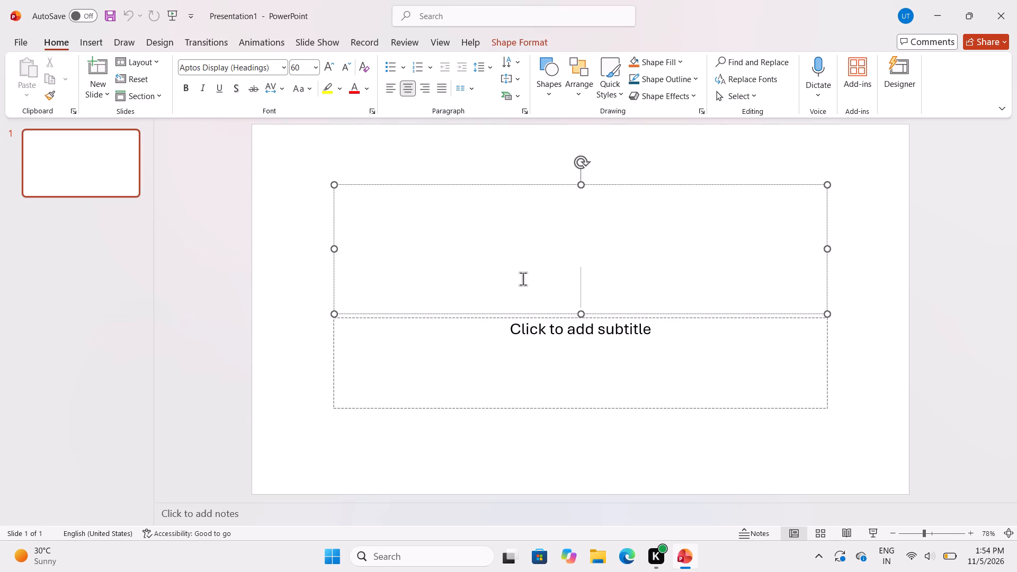
{"action": "type", "text": "INTODUC"}
{"action": "type", "text": "TION TO"}
{"action": "key", "text": "space"}
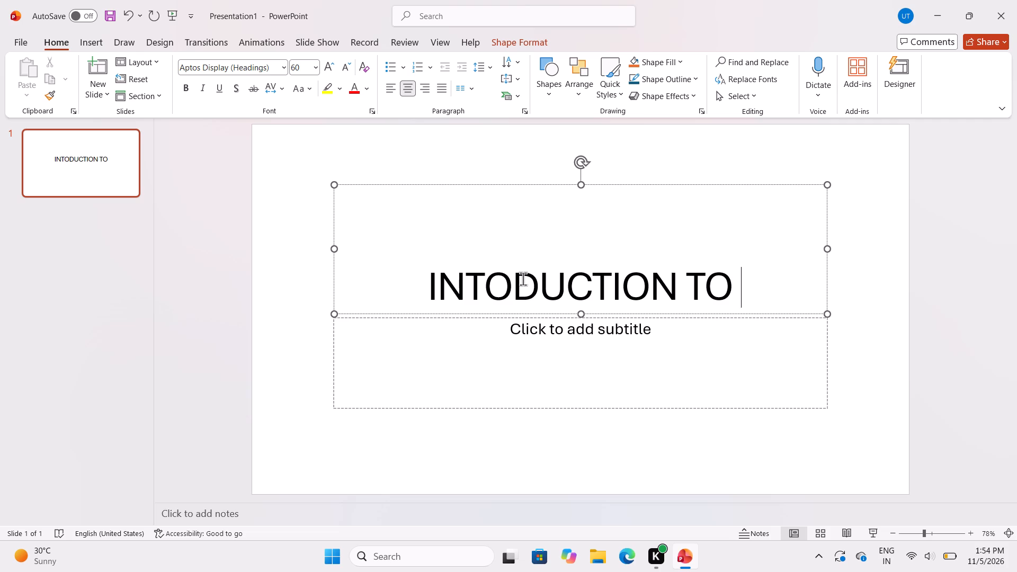
{"action": "type", "text": "TOY"}
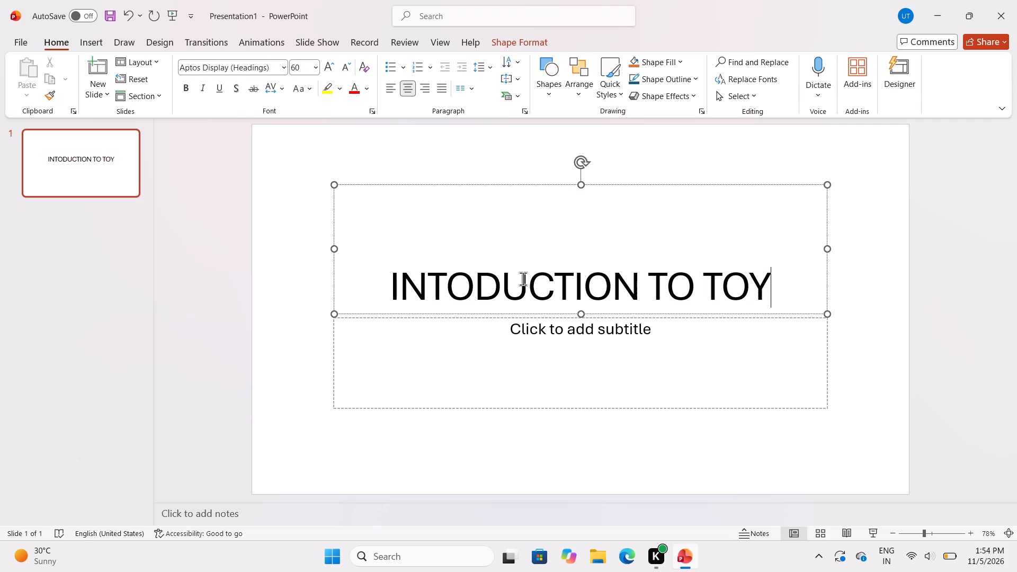
{"action": "type", "text": "OTA"}
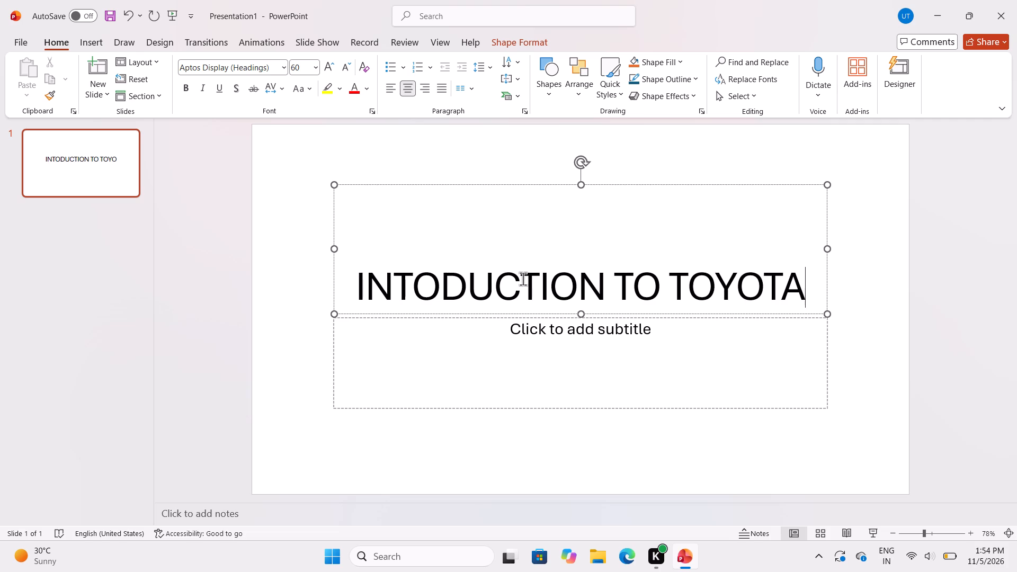
Enter "Toyota is a janpanese automobile comapnay." as the first line of the subtitle.
{"action": "left_click", "coordinate": [536, 347]}
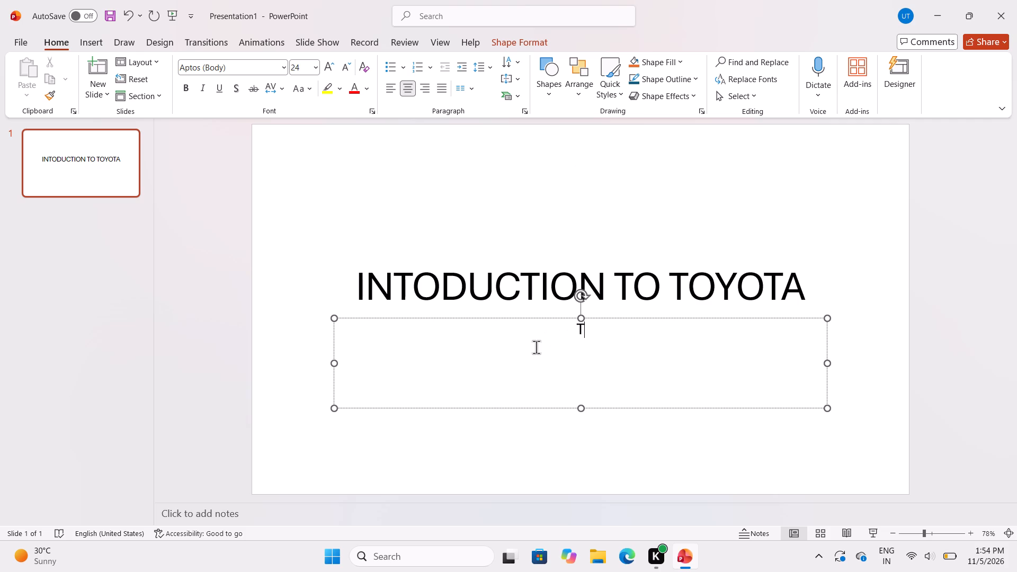
{"action": "type", "text": "oyota is a jan"}
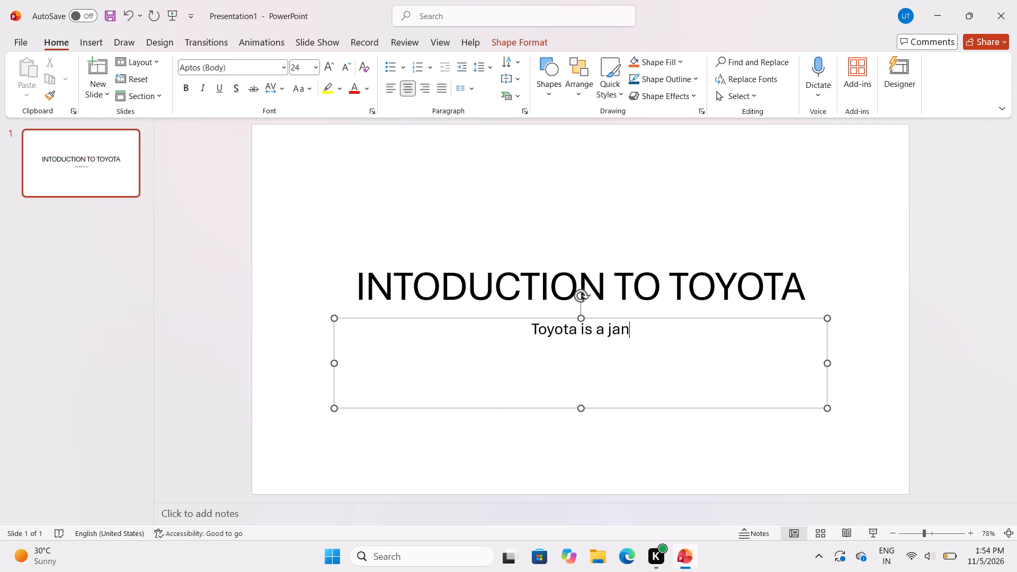
{"action": "type", "text": "pan"}
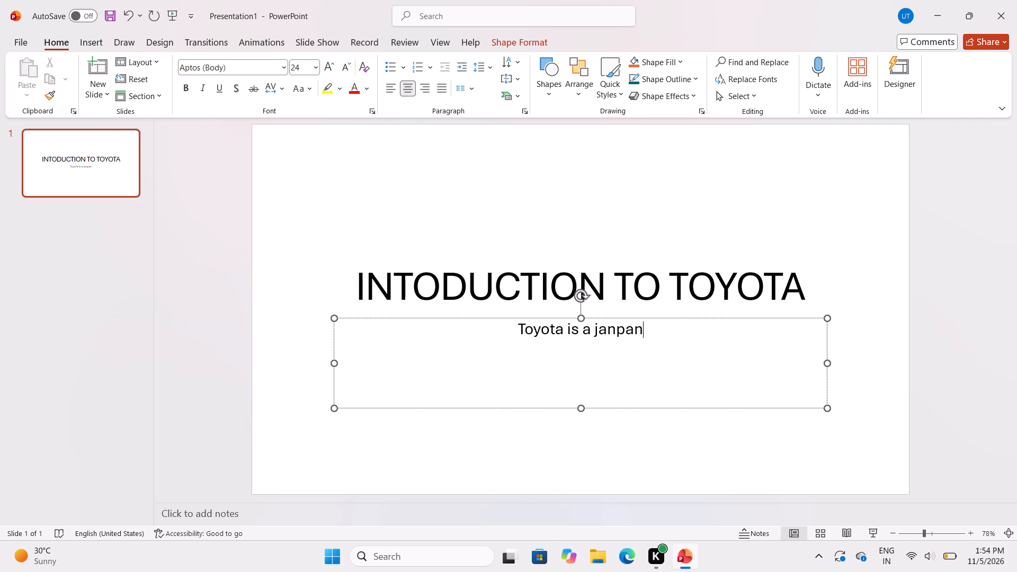
{"action": "type", "text": "ese"}
{"action": "key", "text": "space"}
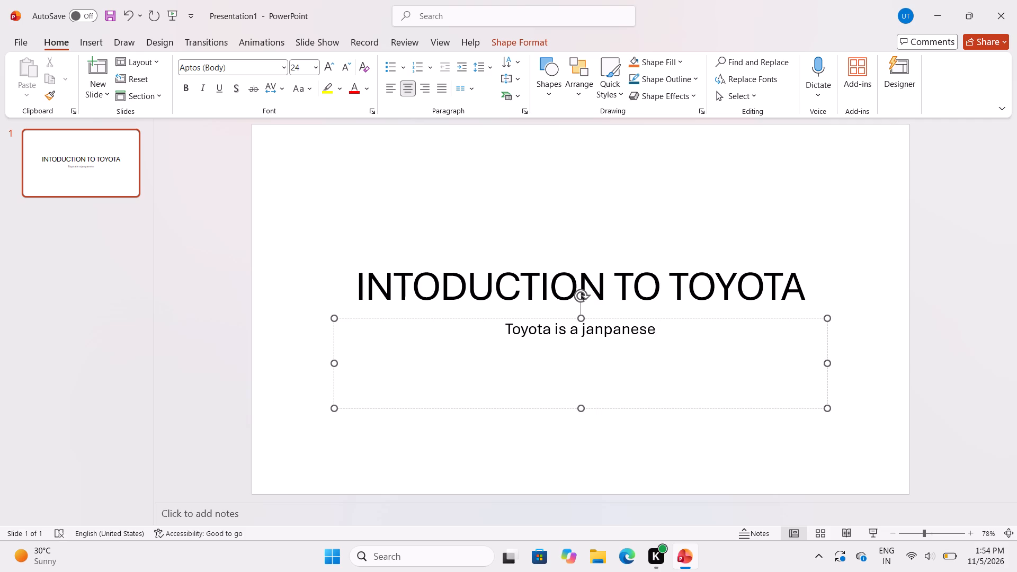
{"action": "type", "text": "automobile"}
{"action": "key", "text": "space"}
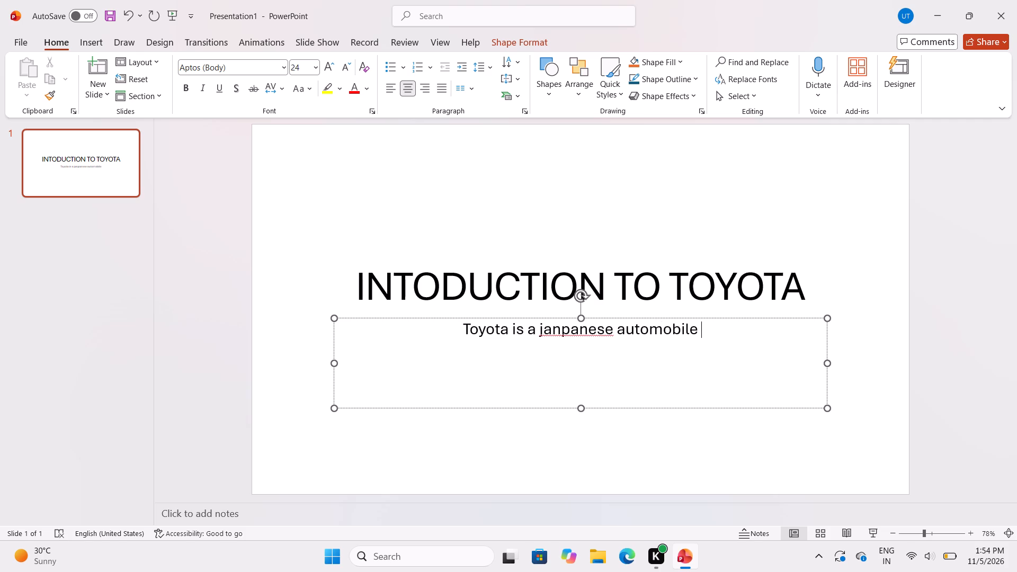
{"action": "type", "text": "comapnay."}
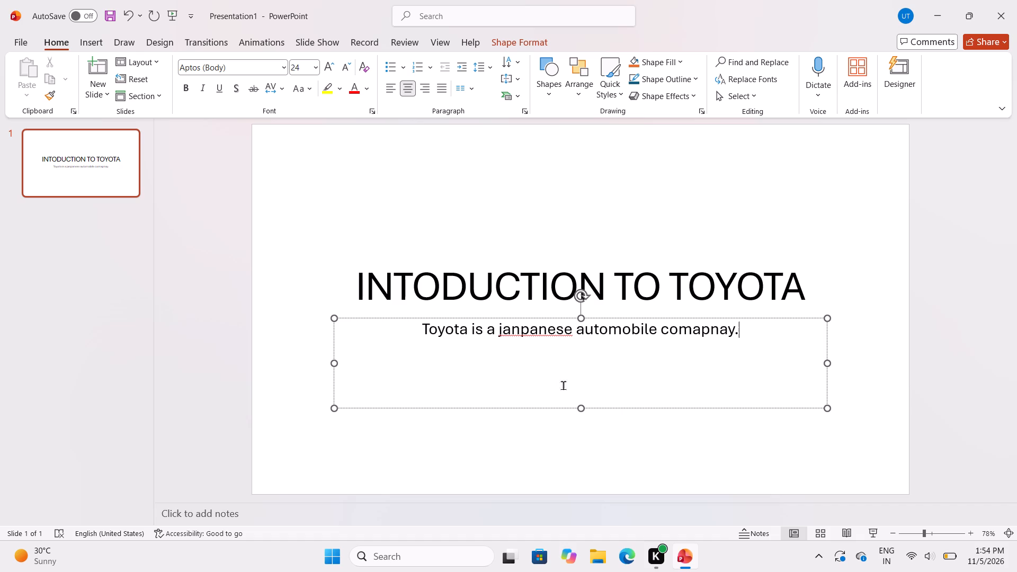
{"action": "left_click", "coordinate": [560, 327]}
Add a second subtitle line reading "Founded in 1937 by Kiichiro Toyoda.".
{"action": "left_click", "coordinate": [746, 330]}
{"action": "key", "text": "Return"}
{"action": "type", "text": "ounded"}
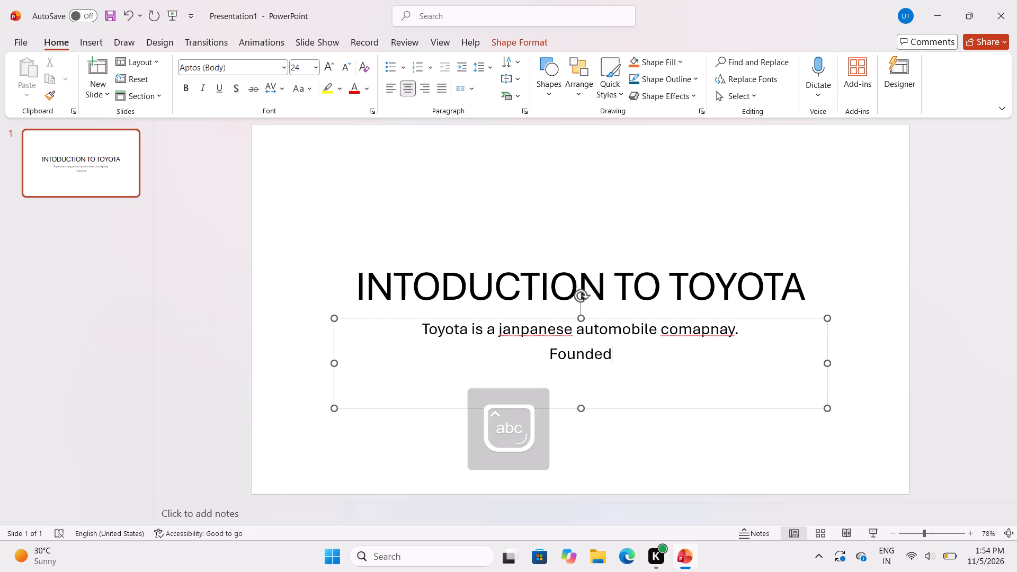
{"action": "key", "text": "space"}
{"action": "type", "text": "in 19"}
{"action": "type", "text": "36"}
{"action": "key", "text": "space"}
{"action": "key", "text": "BackSpace"}
{"action": "key", "text": "BackSpace"}
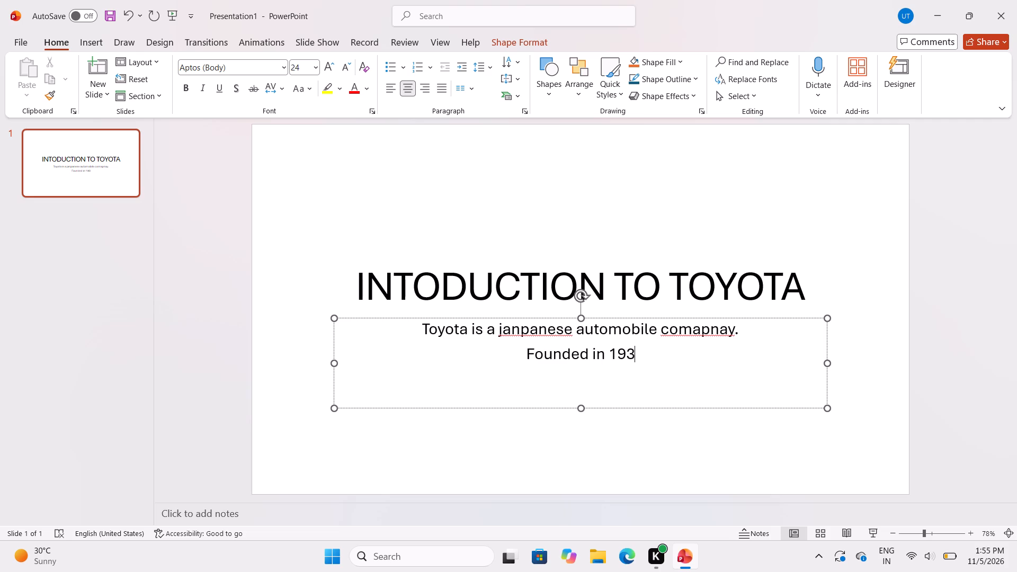
{"action": "type", "text": "7"}
{"action": "key", "text": "space"}
{"action": "type", "text": "by k"}
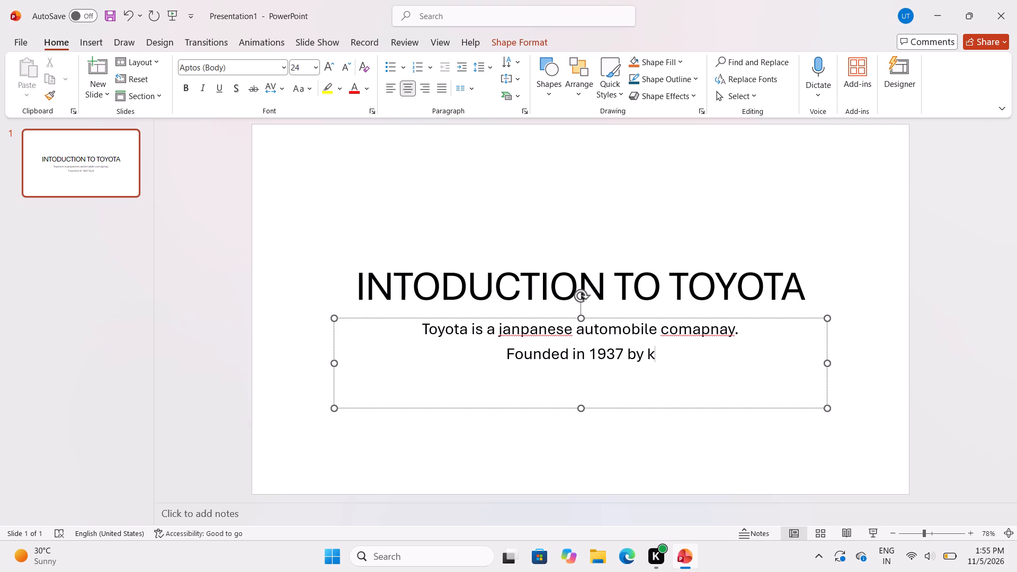
{"action": "key", "text": "i"}
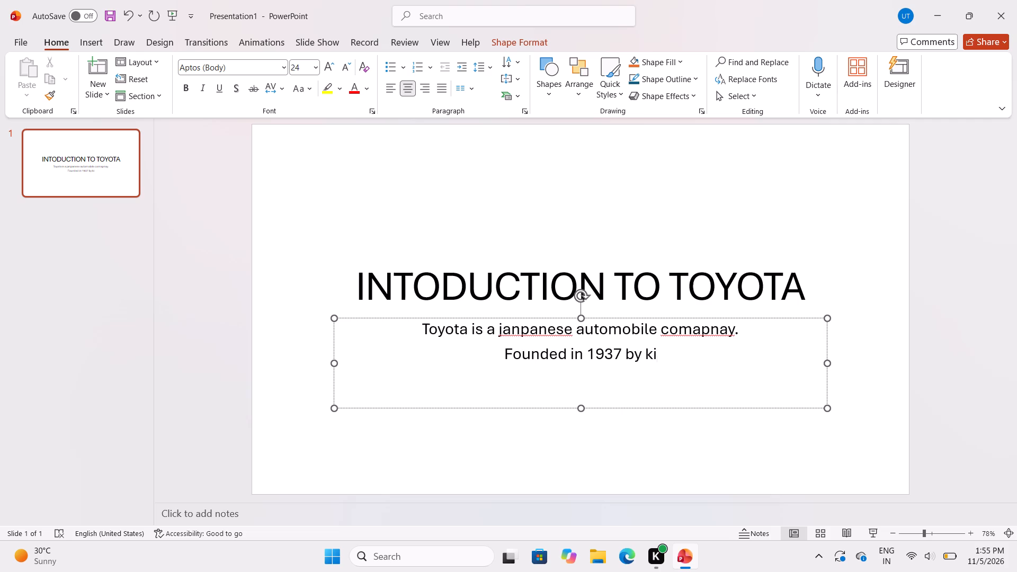
{"action": "type", "text": "ich"}
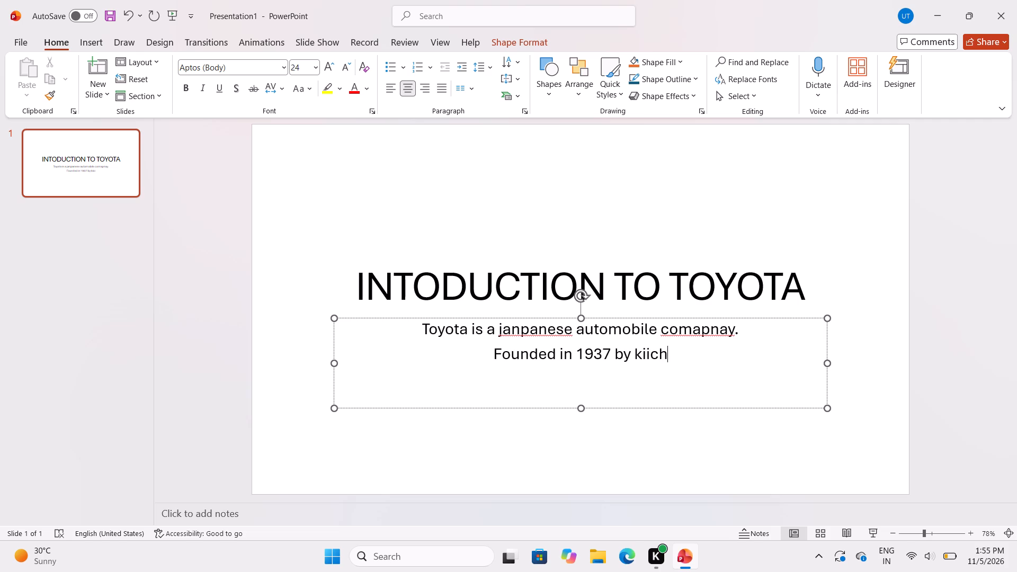
{"action": "type", "text": "iro"}
{"action": "key", "text": "space"}
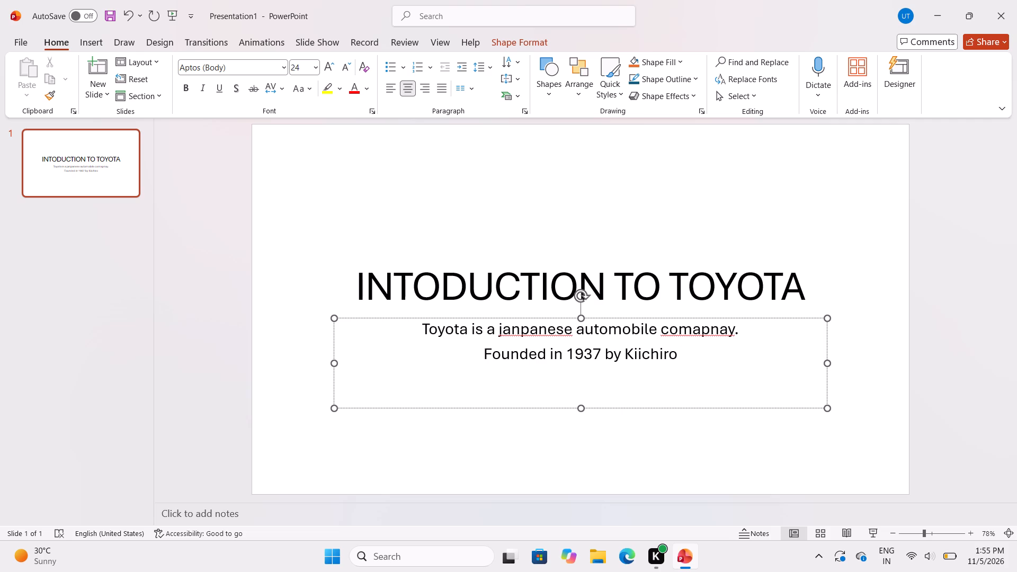
{"action": "key", "text": "o"}
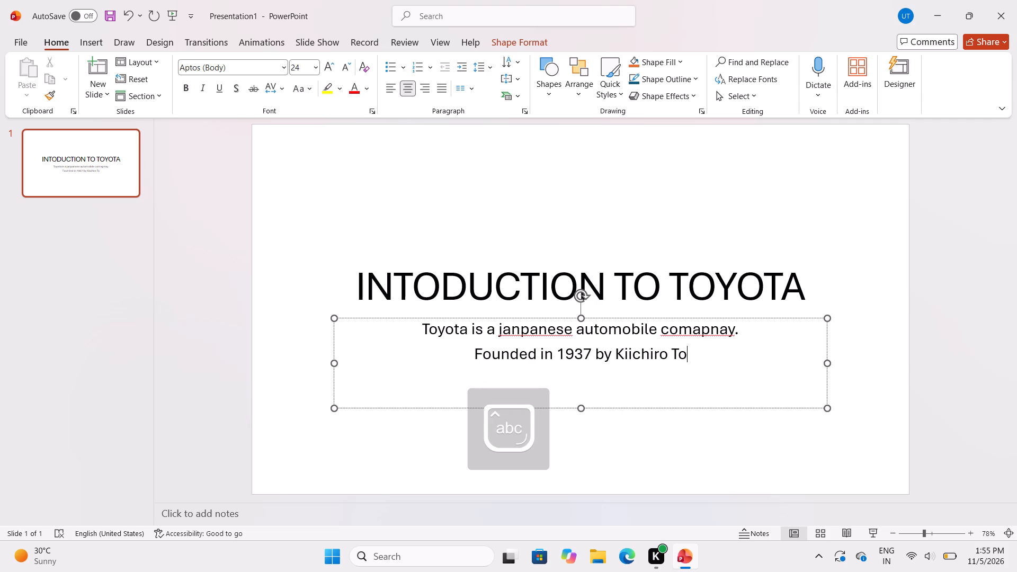
{"action": "type", "text": "yoda"}
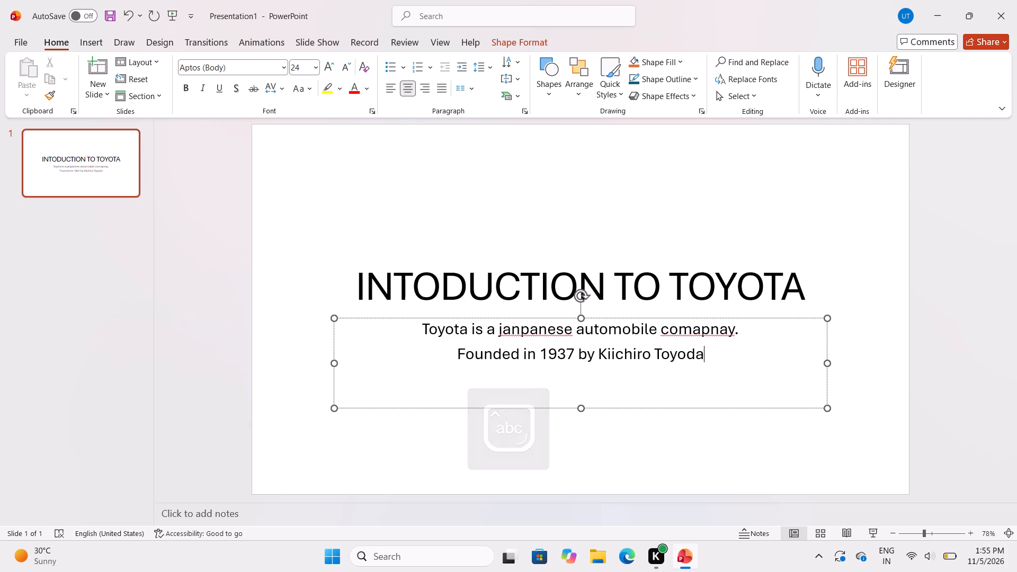
{"action": "key", "text": "period"}
Add a third subtitle line reading "Headquarters: Toyota city, Japan.".
{"action": "key", "text": "Return"}
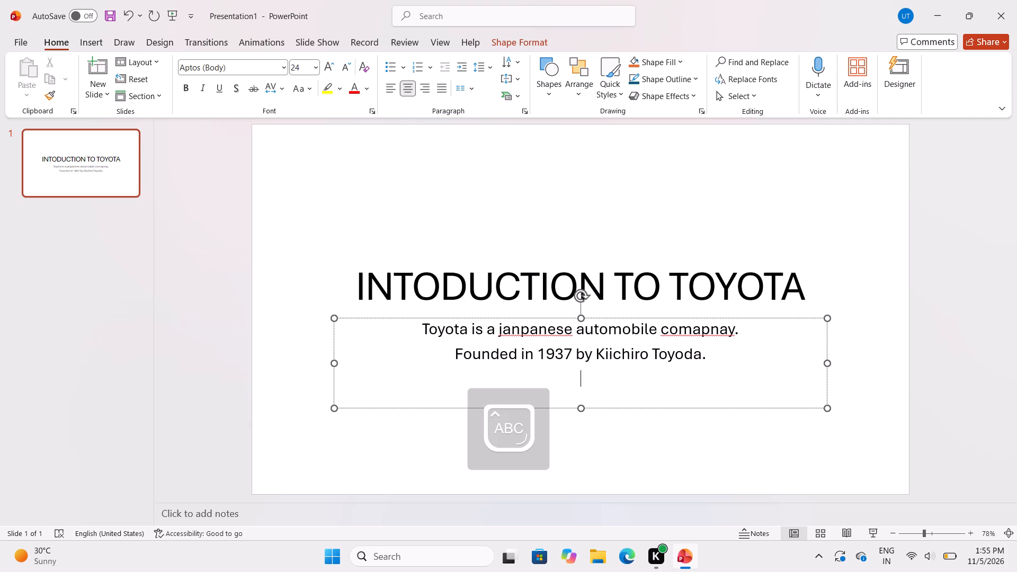
{"action": "type", "text": "eadq"}
{"action": "type", "text": "uarters"}
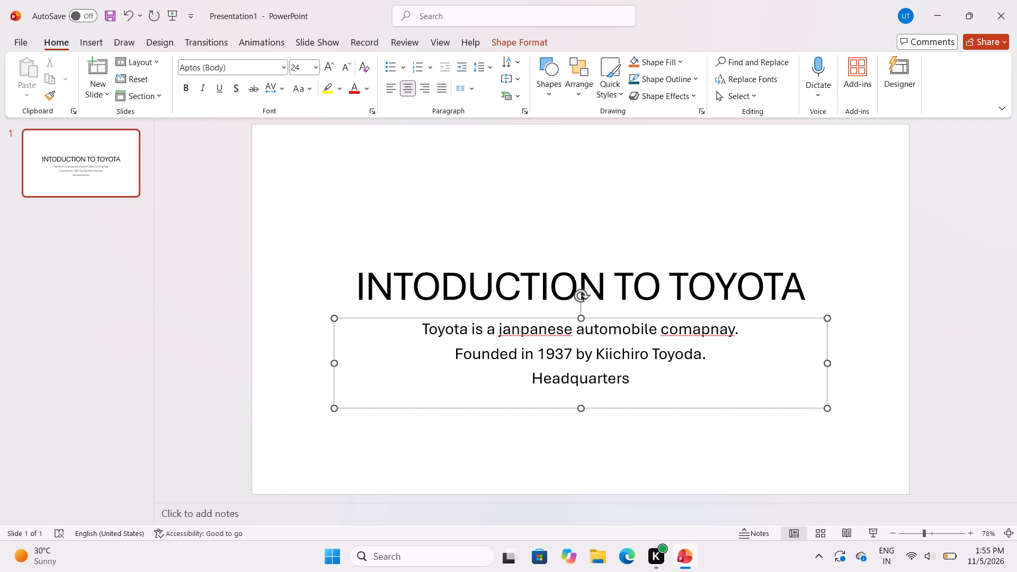
{"action": "type", "text": ":"}
{"action": "key", "text": "space"}
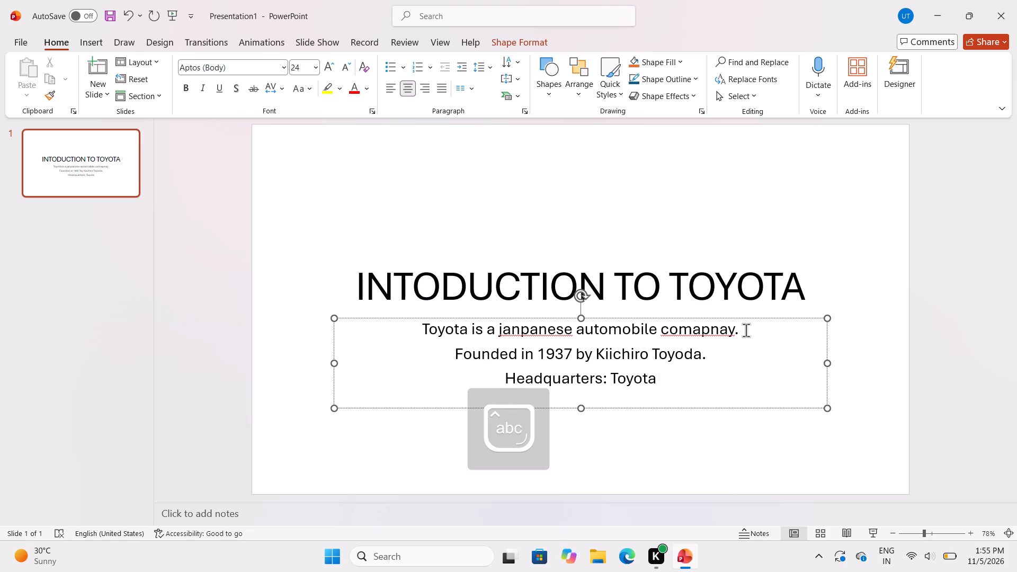
{"action": "type", "text": "city,"}
{"action": "key", "text": "space"}
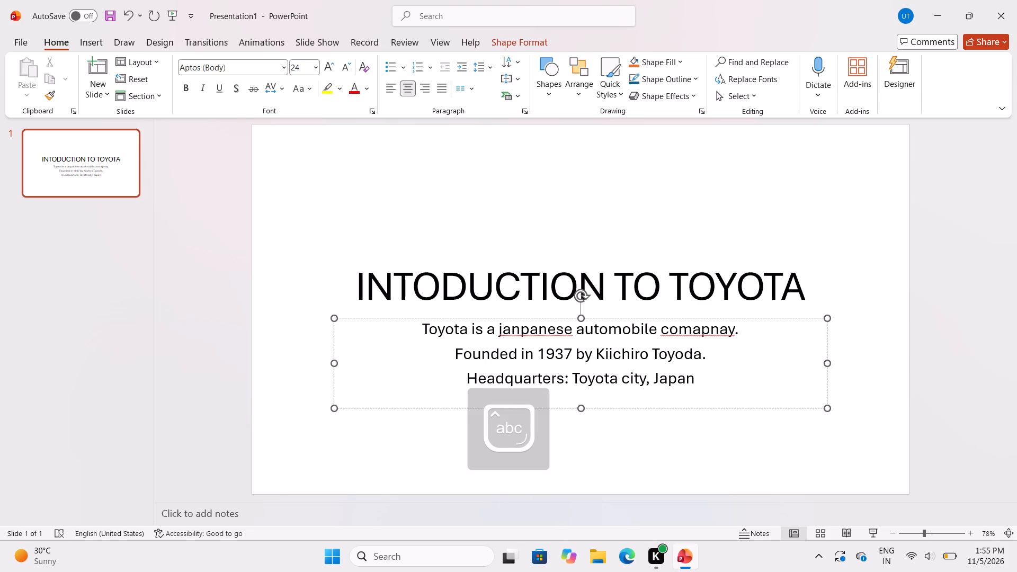
{"action": "key", "text": "Return"}
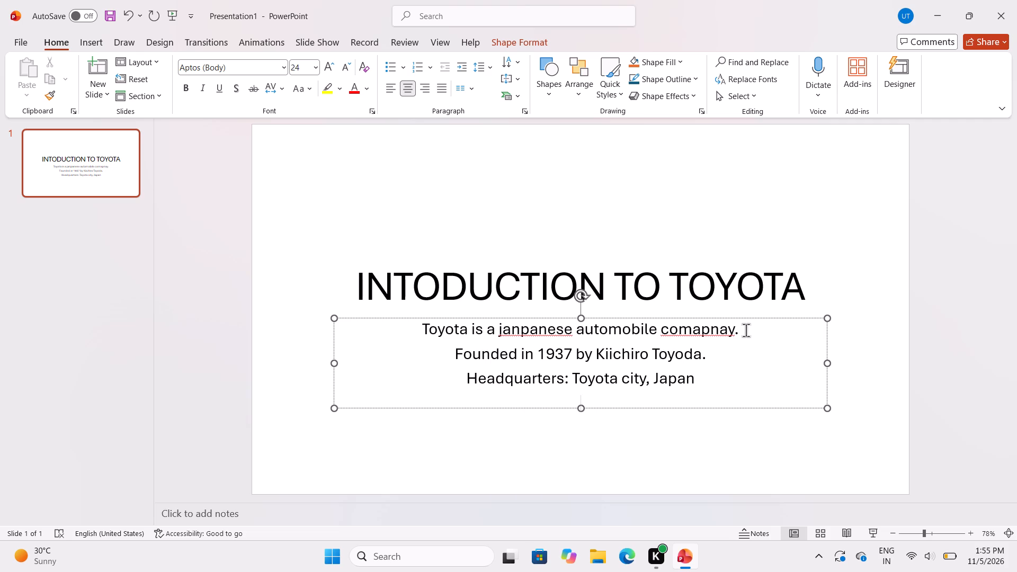
{"action": "key", "text": "BackSpace"}
{"action": "key", "text": "period"}
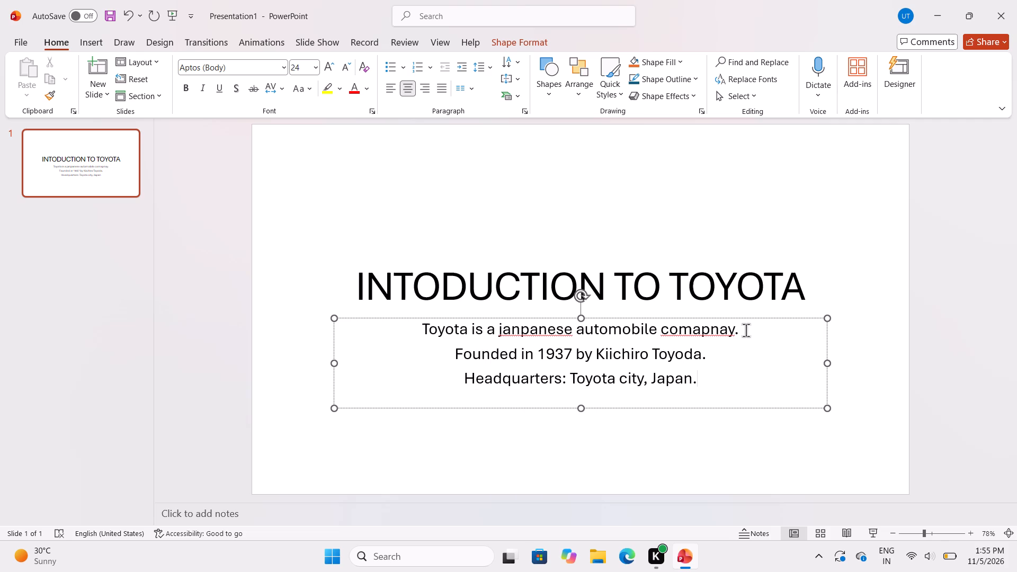
Add a fourth subtitle line reading "Famous for quality, reliability and innovation.".
{"action": "key", "text": "Return"}
{"action": "key", "text": "d"}
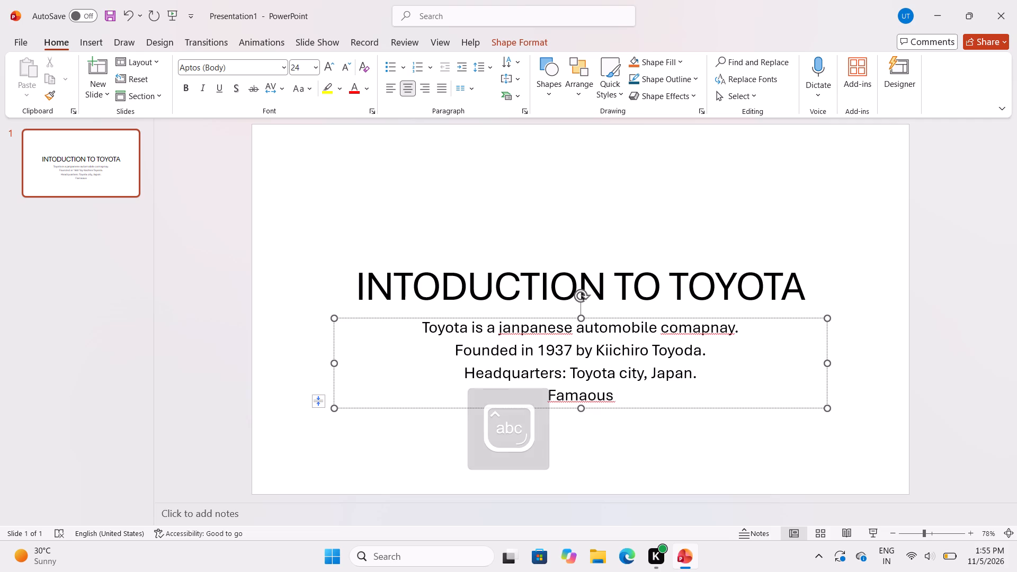
{"action": "key", "text": "BackSpace"}
{"action": "key", "text": "BackSpace"}
{"action": "key", "text": "BackSpace"}
{"action": "key", "text": "BackSpace"}
{"action": "key", "text": "BackSpace"}
{"action": "type", "text": "ous"}
{"action": "key", "text": "space"}
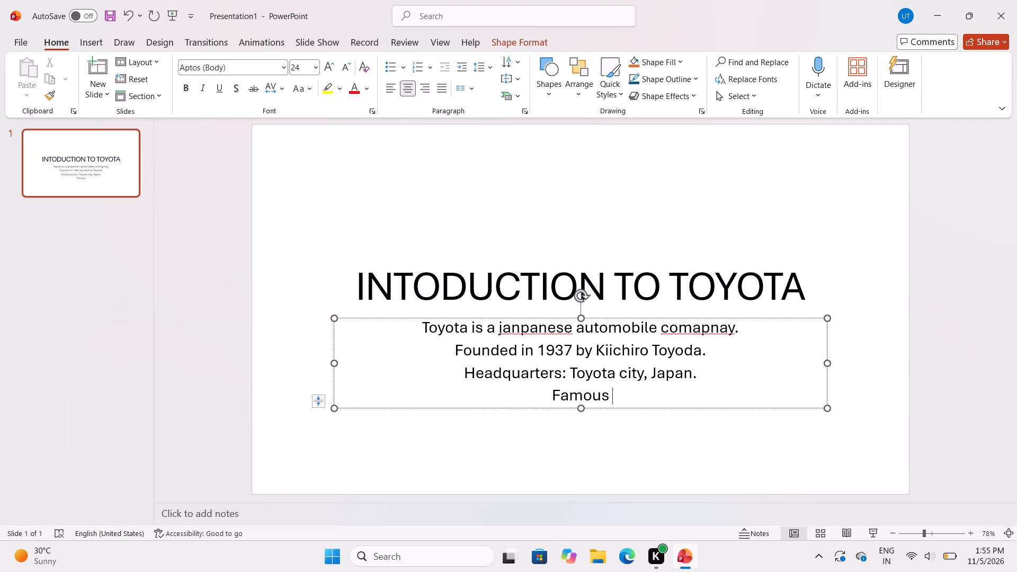
{"action": "type", "text": "for qualtity"}
{"action": "key", "text": "space"}
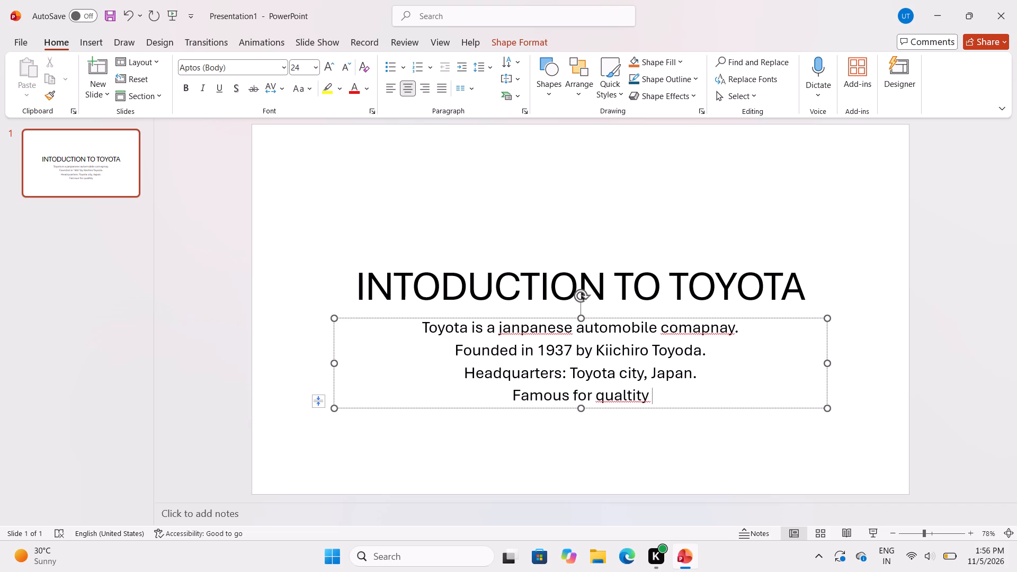
{"action": "key", "text": "Left"}
{"action": "key", "text": "Left"}
{"action": "key", "text": "Left"}
{"action": "key", "text": "Left"}
{"action": "key", "text": "BackSpace"}
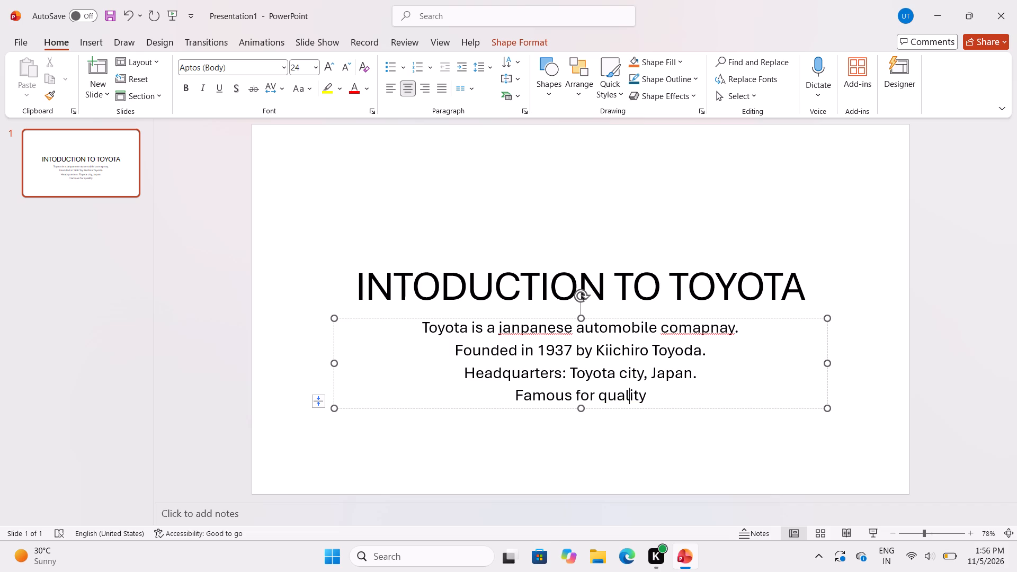
{"action": "key", "text": "Right"}
{"action": "key", "text": "Right"}
{"action": "key", "text": "Right"}
{"action": "key", "text": "Right"}
{"action": "key", "text": "BackSpace"}
{"action": "type", "text": ", re"}
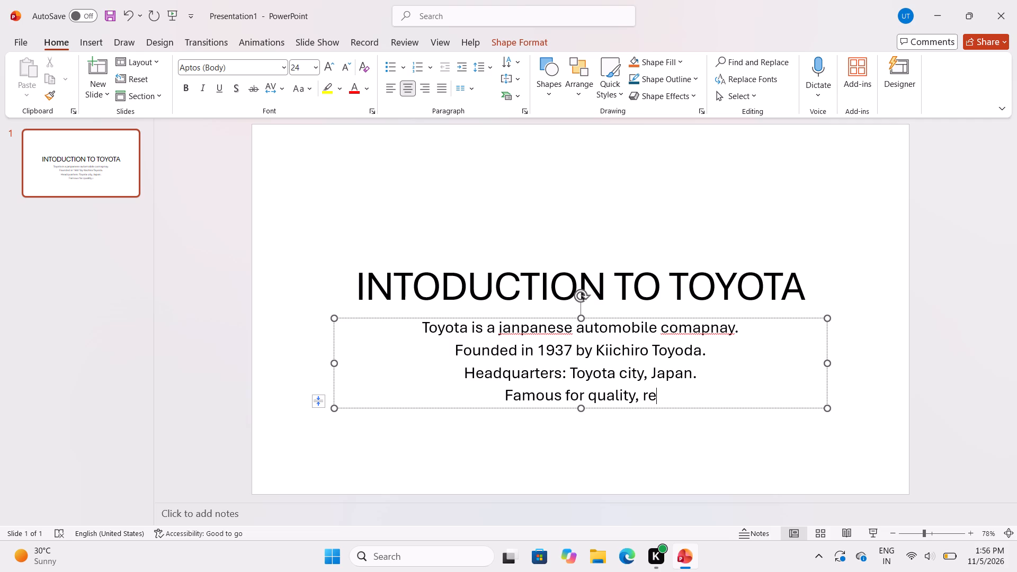
{"action": "type", "text": "li"}
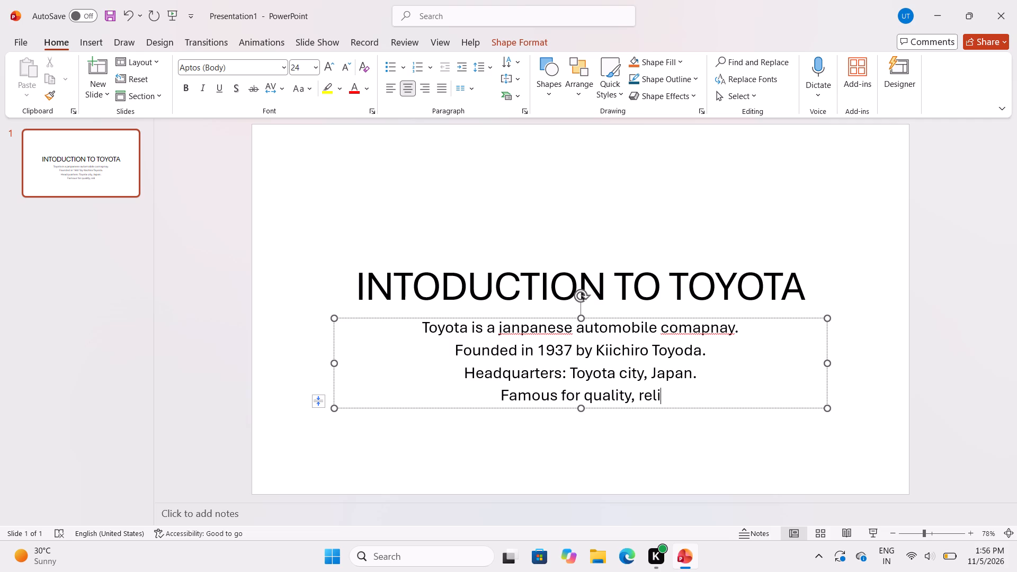
{"action": "type", "text": "abil"}
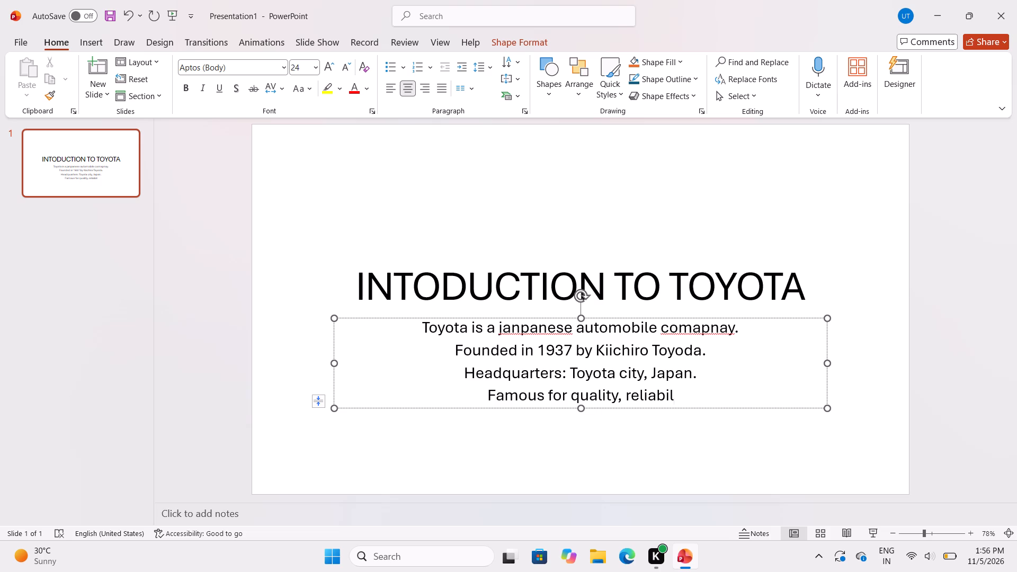
{"action": "type", "text": "ity and inno"}
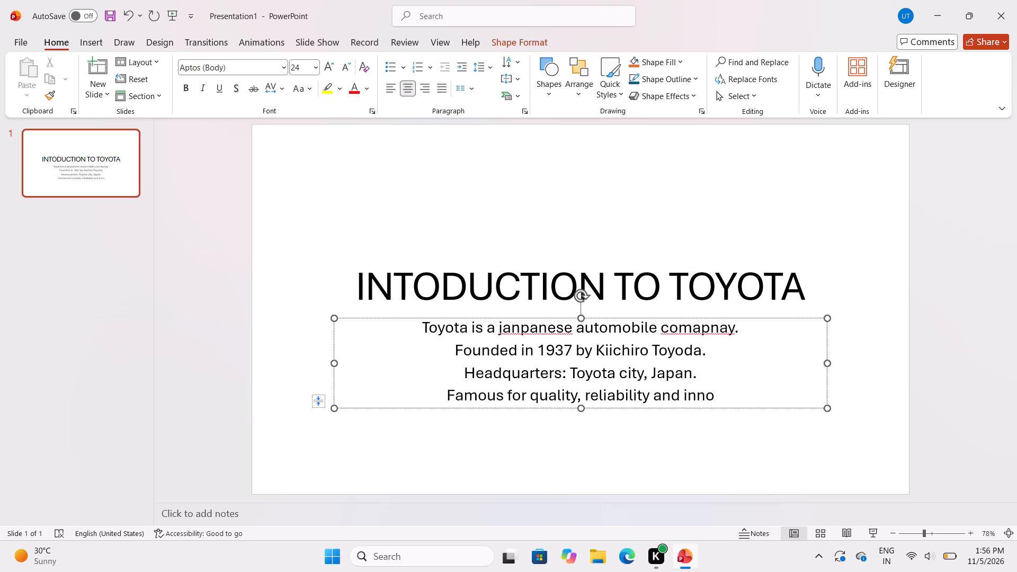
{"action": "type", "text": "vation"}
{"action": "type", "text": "."}
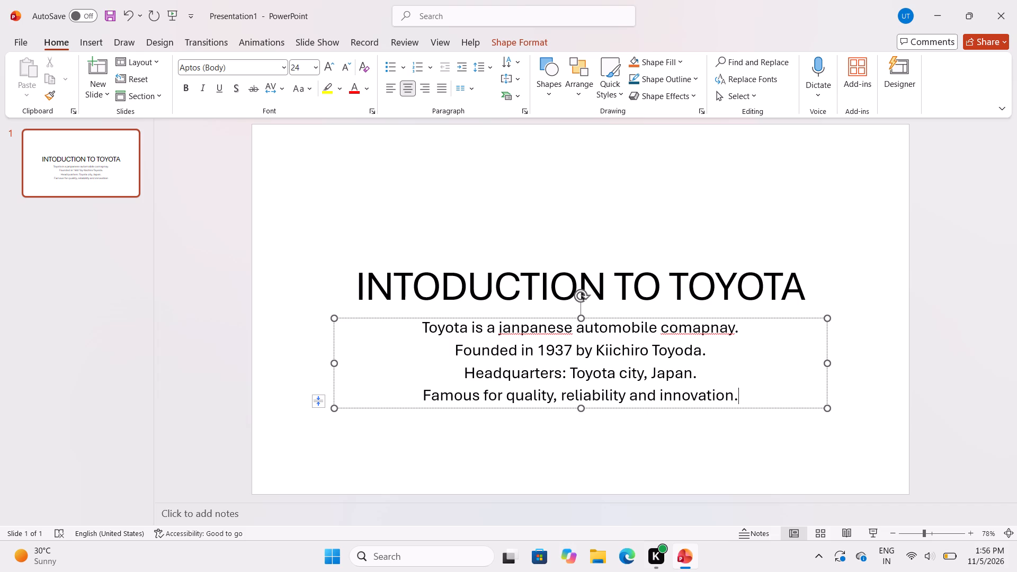
{"action": "key", "text": "space"}
Add a fifth subtitle line reading "Produces cars, SUVs, hybrid and electric vehicles.".
{"action": "key", "text": "Return"}
{"action": "key", "text": "r"}
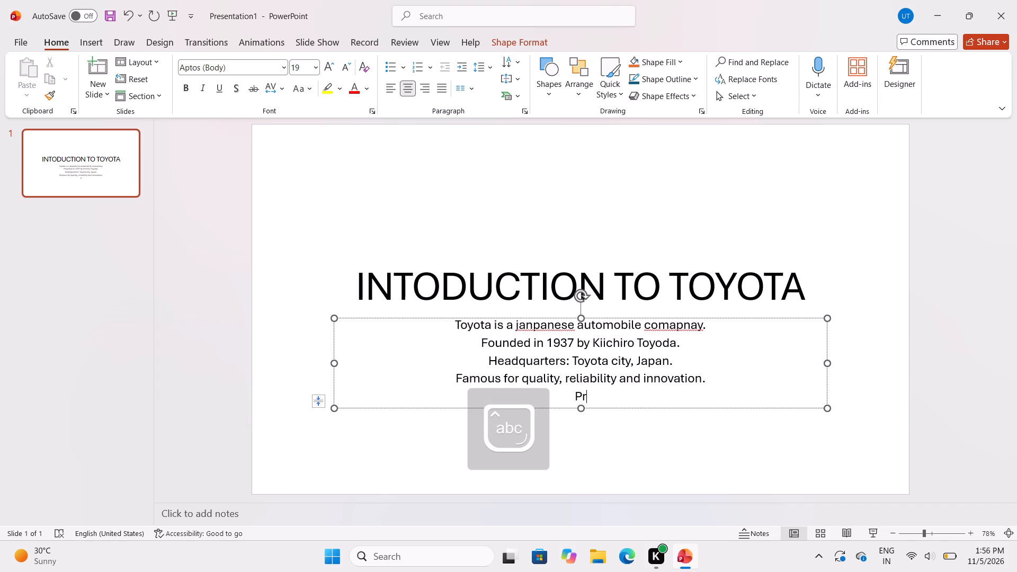
{"action": "type", "text": "odu"}
{"action": "type", "text": "ces"}
{"action": "key", "text": "space"}
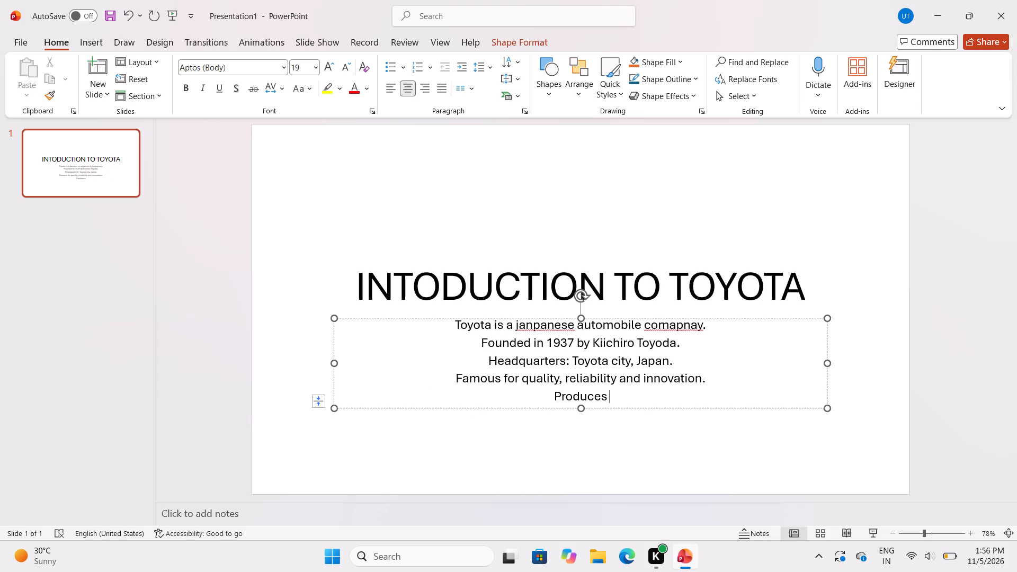
{"action": "type", "text": "cars,"}
{"action": "key", "text": "space"}
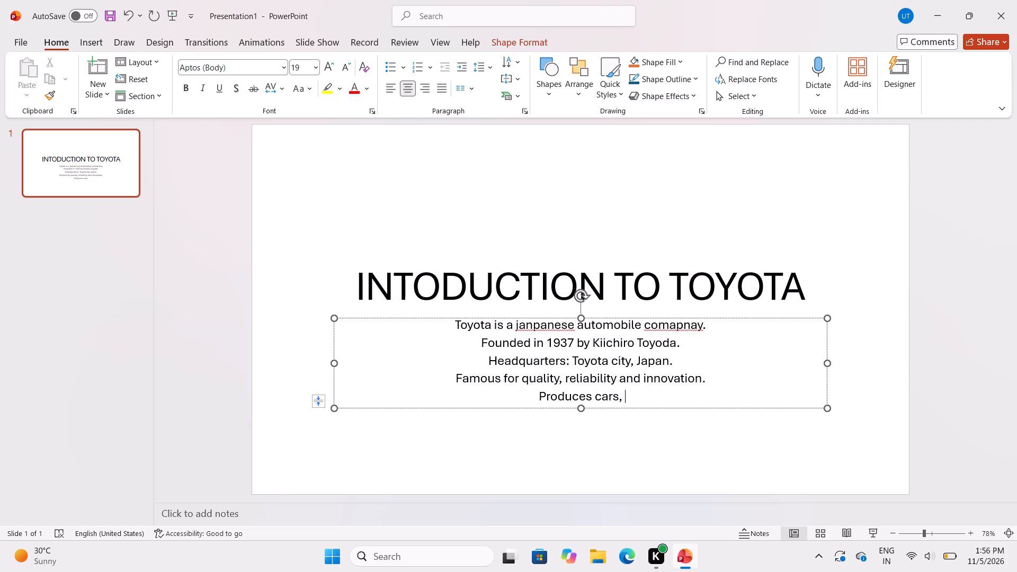
{"action": "type", "text": "SUV"}
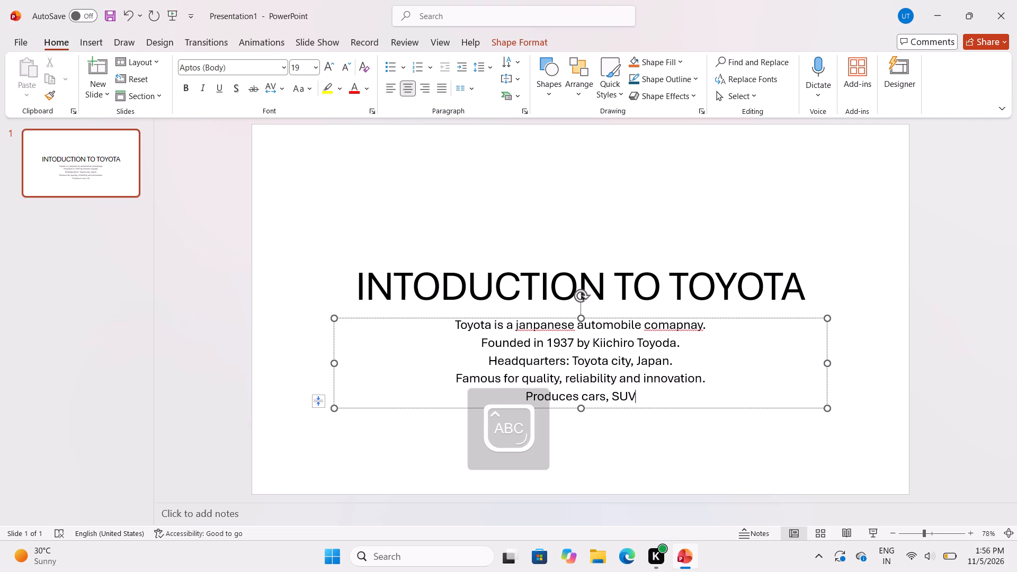
{"action": "type", "text": "s,"}
{"action": "key", "text": "space"}
{"action": "type", "text": "hy"}
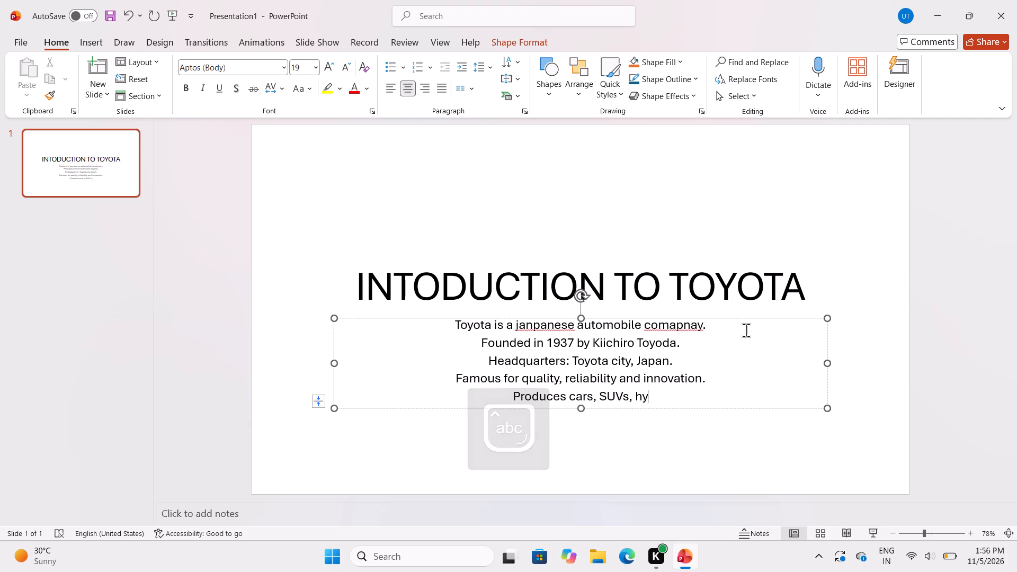
{"action": "left_click", "coordinate": [1005, 330]}
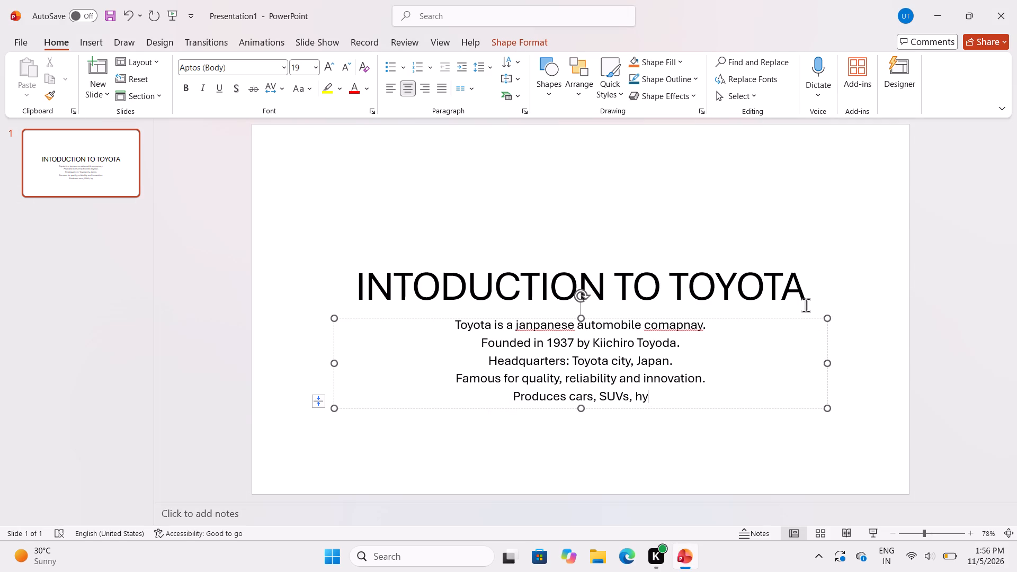
{"action": "type", "text": "brid"}
{"action": "key", "text": "space"}
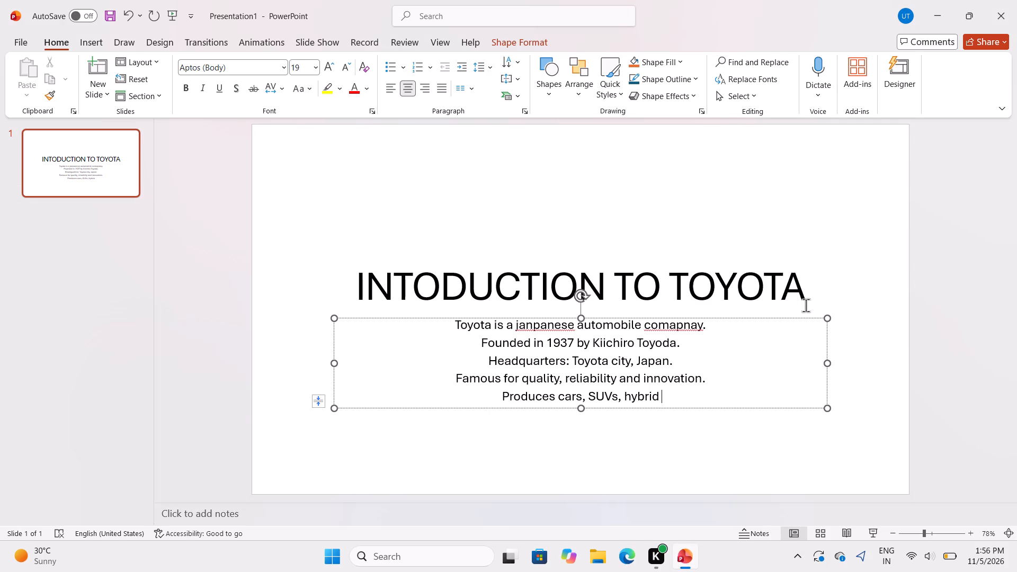
{"action": "type", "text": "and electric"}
{"action": "key", "text": "space"}
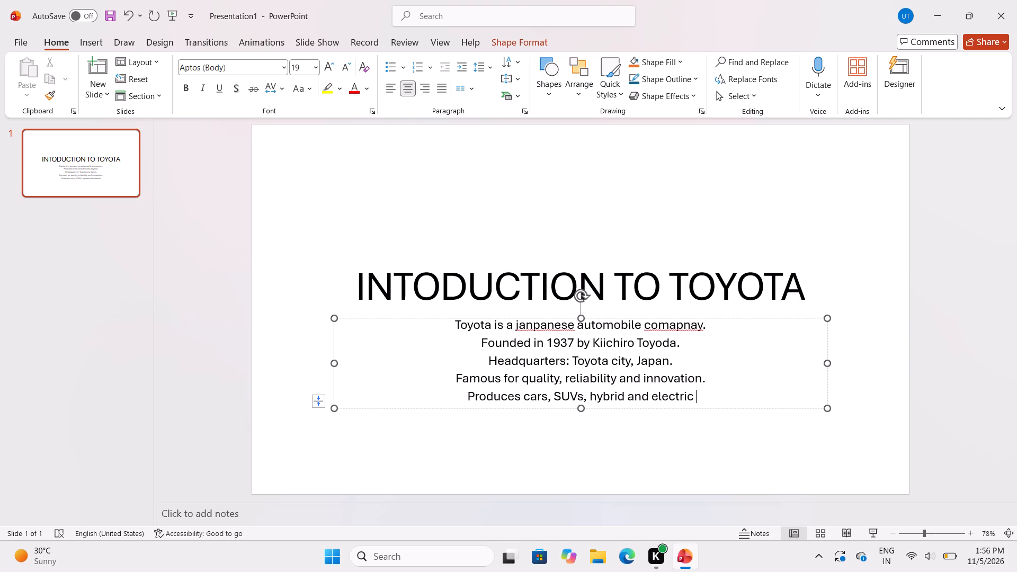
{"action": "type", "text": "vehicles"}
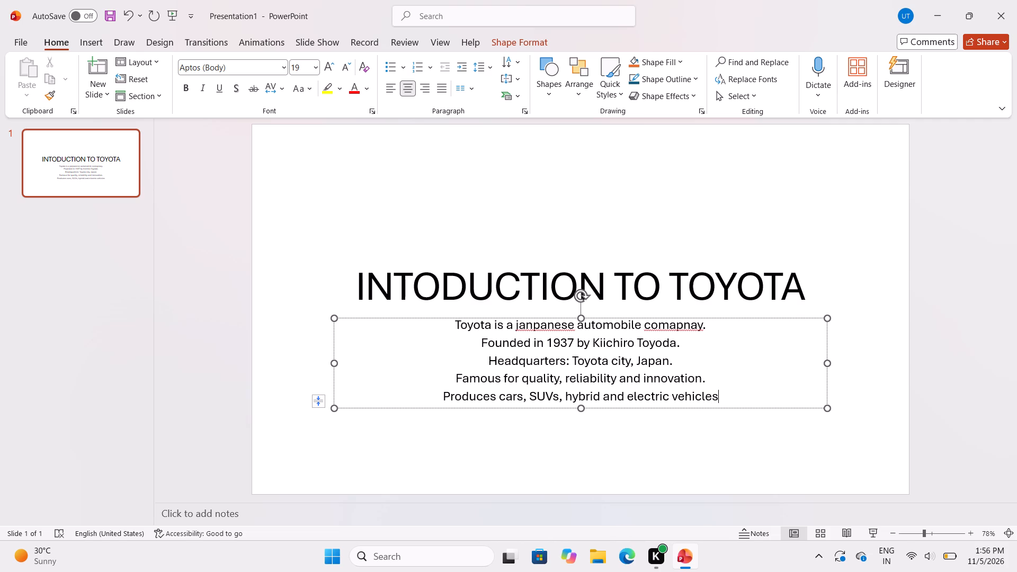
{"action": "key", "text": "period"}
Resize the title box to a short band so the title sits near the top of the slide.
{"action": "left_click", "coordinate": [610, 285]}
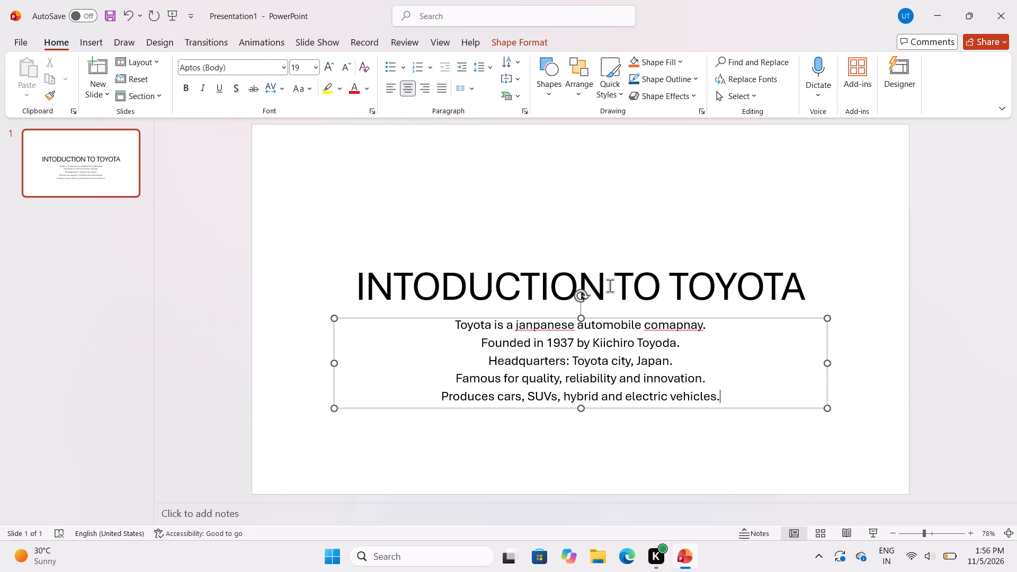
{"action": "left_click_drag", "start_coordinate": [581, 314], "coordinate": [581, 307]}
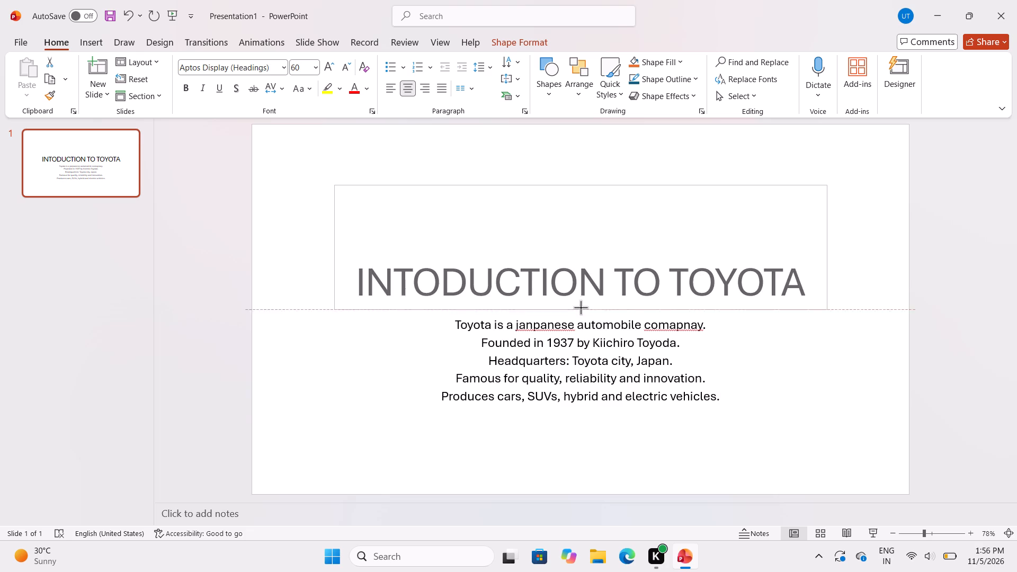
{"action": "left_click_drag", "start_coordinate": [581, 307], "coordinate": [574, 221]}
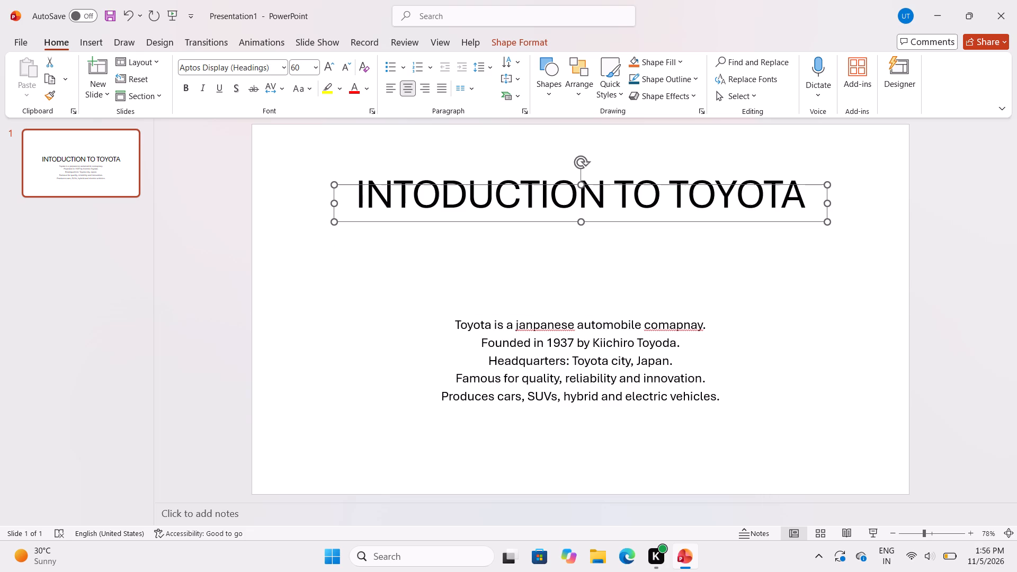
{"action": "left_click_drag", "start_coordinate": [581, 184], "coordinate": [579, 171]}
Enlarge the subtitle box upward to just below the title and slightly downward.
{"action": "left_click", "coordinate": [586, 335]}
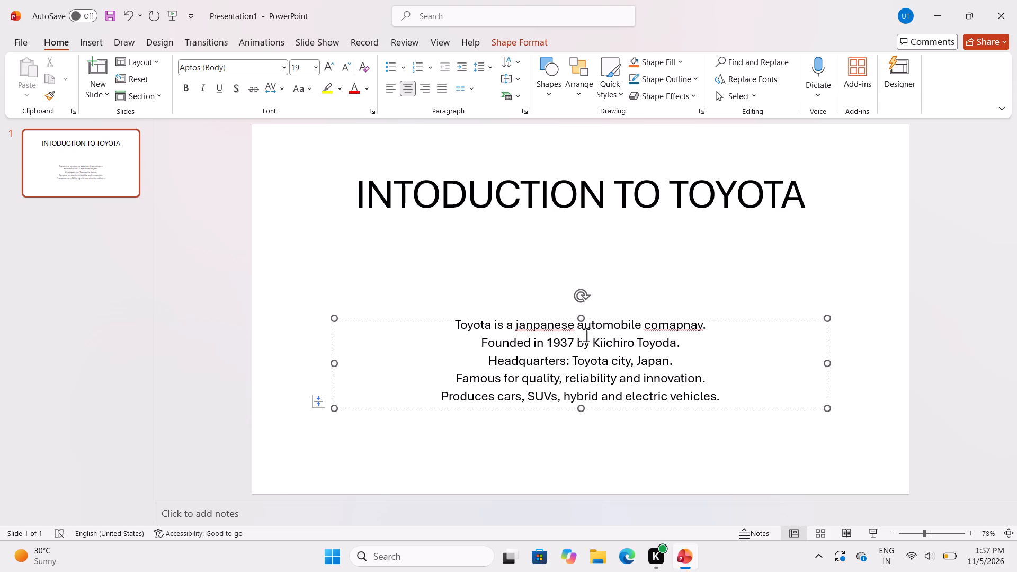
{"action": "left_click_drag", "start_coordinate": [583, 319], "coordinate": [581, 307]}
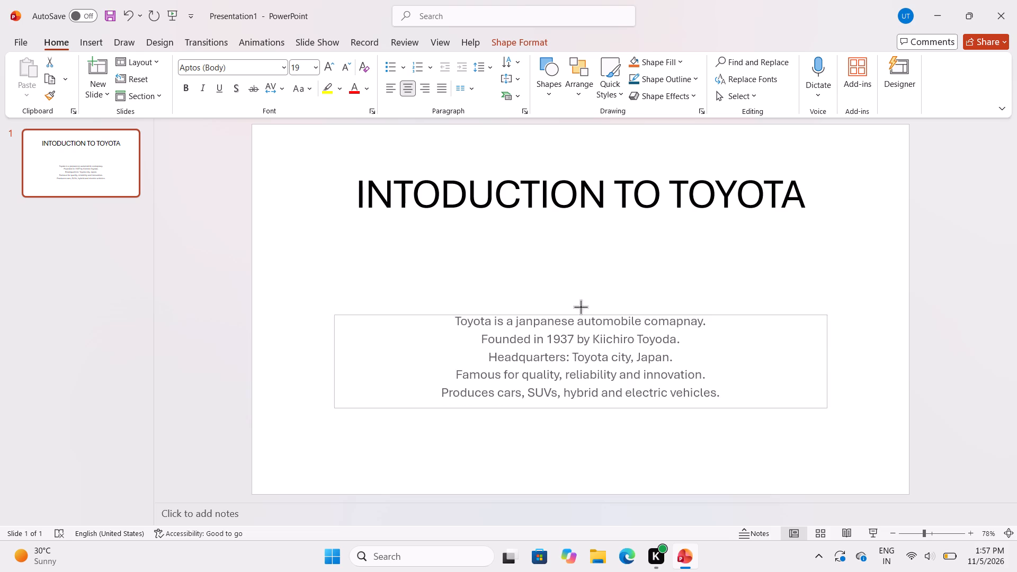
{"action": "left_click_drag", "start_coordinate": [581, 307], "coordinate": [570, 246]}
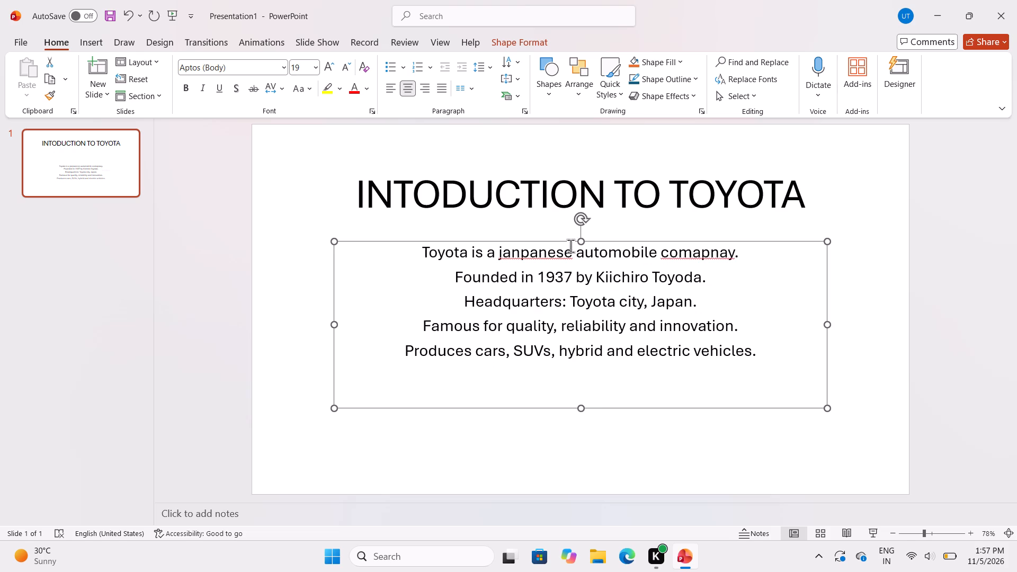
{"action": "left_click_drag", "start_coordinate": [581, 405], "coordinate": [582, 422]}
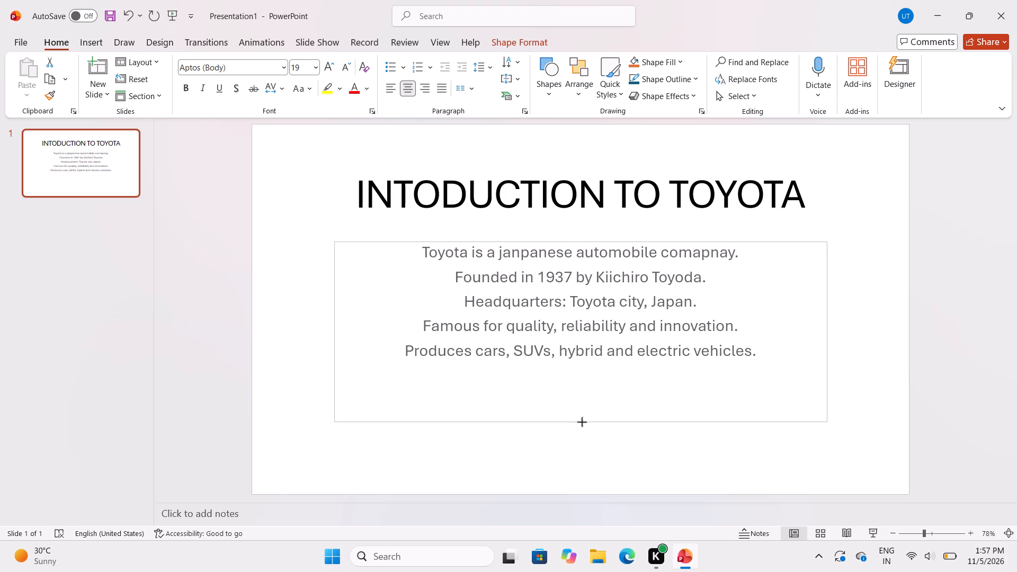
{"action": "left_click_drag", "start_coordinate": [582, 422], "coordinate": [582, 420]}
Left-align all five lines of the subtitle text.
{"action": "left_click", "coordinate": [421, 251]}
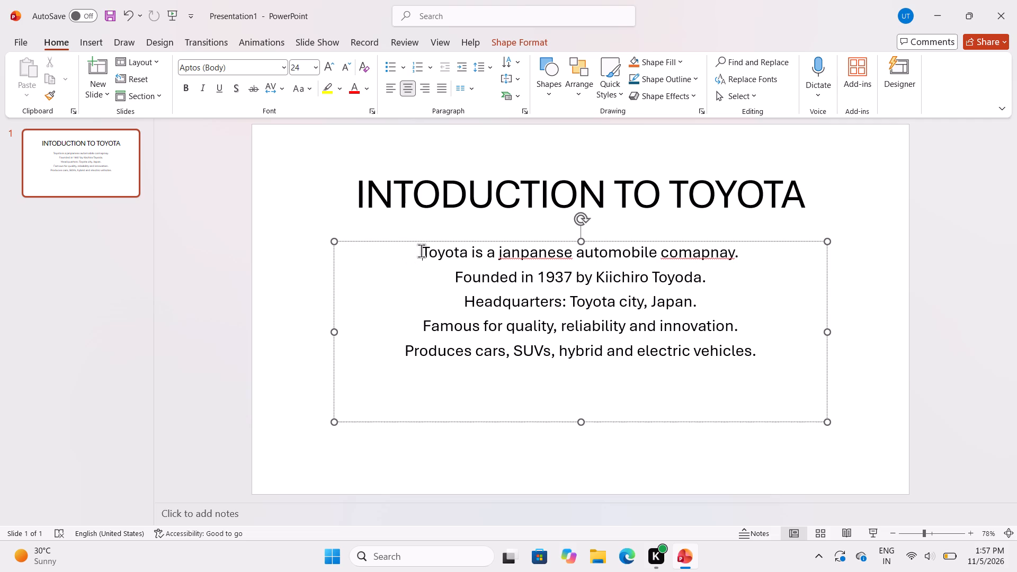
{"action": "key", "text": "ctrl+a"}
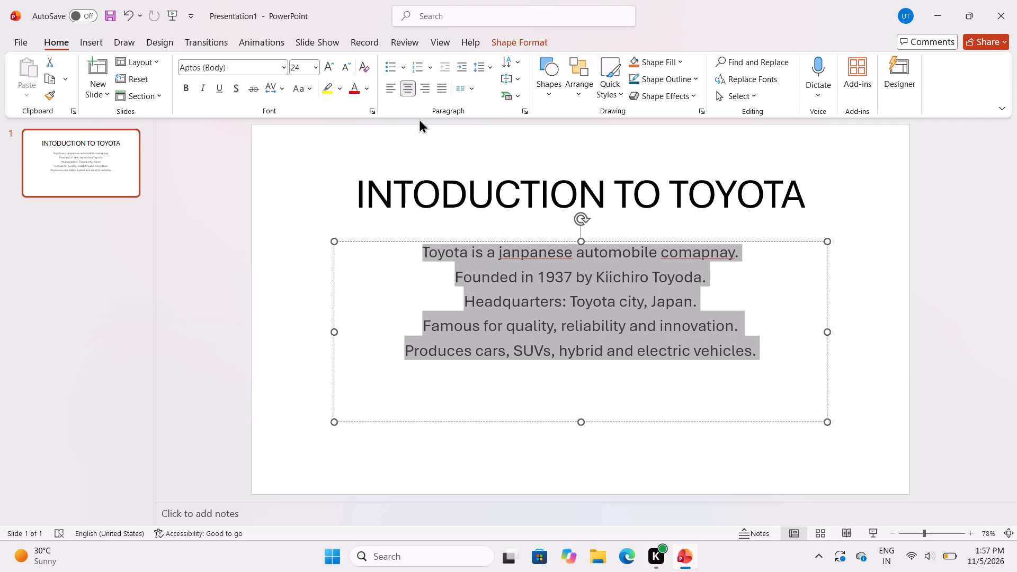
{"action": "left_click", "coordinate": [394, 86]}
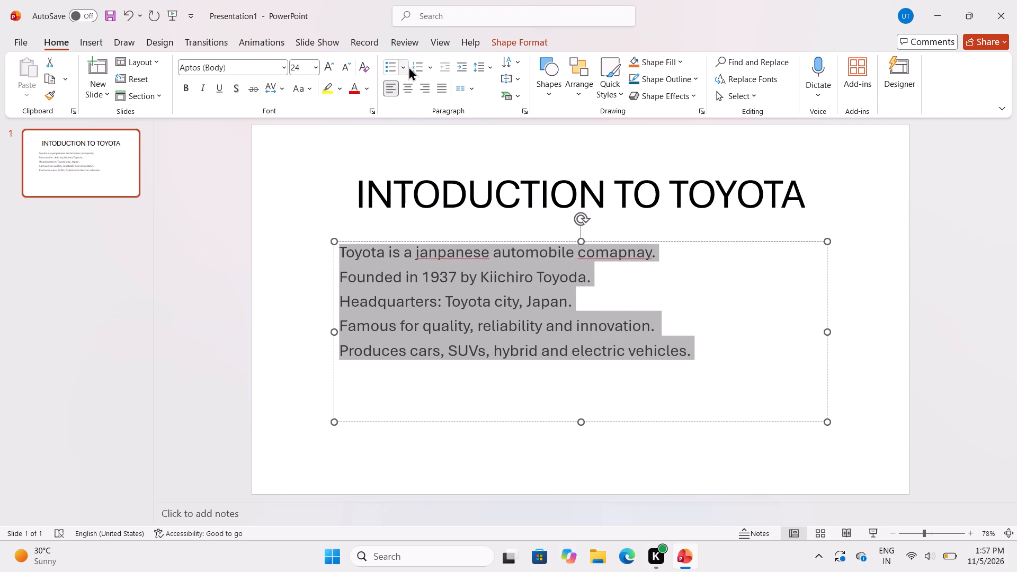
Format the five subtitle lines as a bulleted list with arrow bullets.
{"action": "left_click", "coordinate": [405, 66]}
{"action": "left_click", "coordinate": [471, 119]}
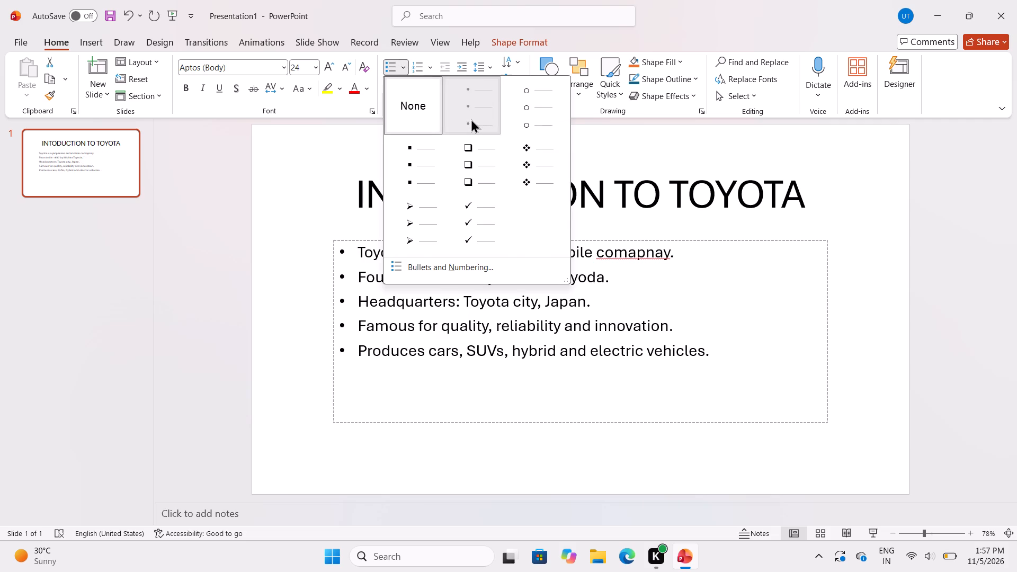
{"action": "left_click", "coordinate": [400, 62]}
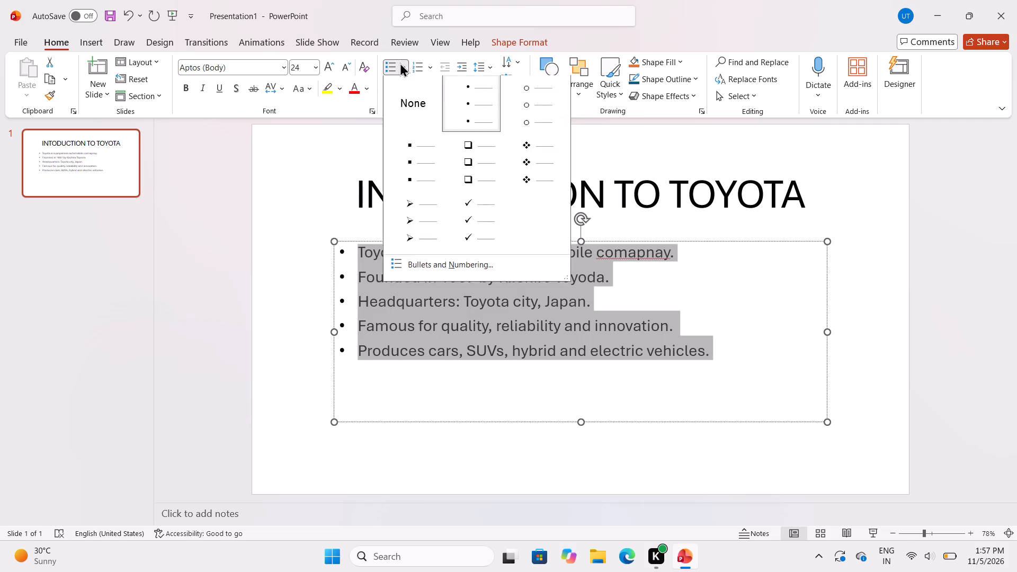
{"action": "left_click", "coordinate": [407, 207]}
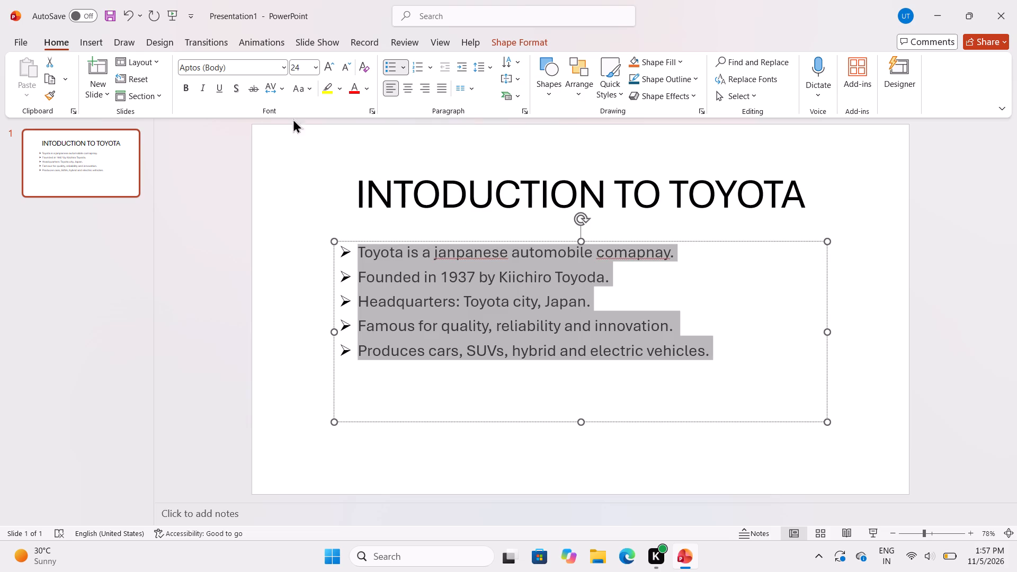
Make all the bulleted subtitle text bold.
{"action": "left_click", "coordinate": [189, 86]}
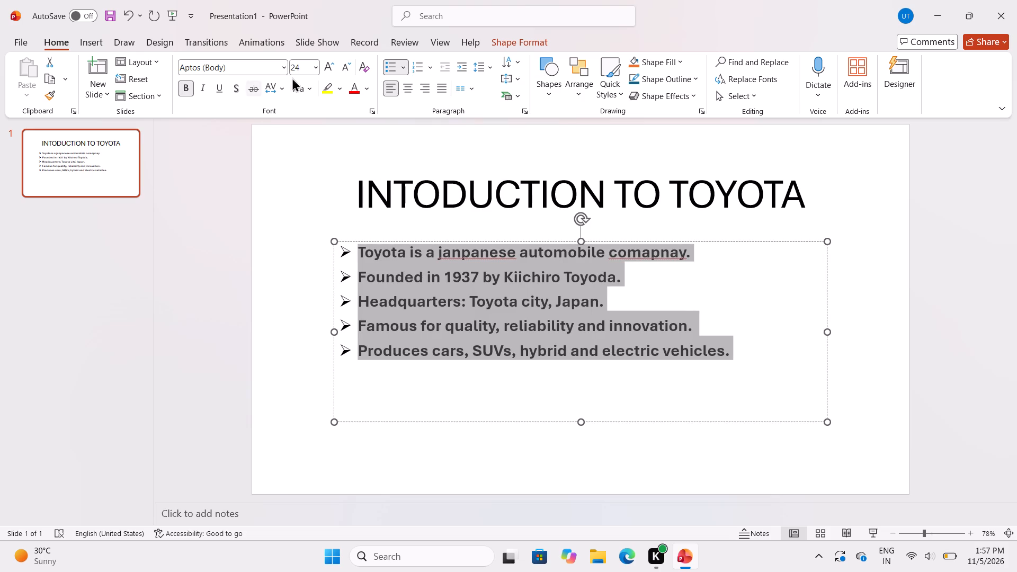
Set the font size of all the bulleted subtitle text to 32.
{"action": "left_click", "coordinate": [317, 69]}
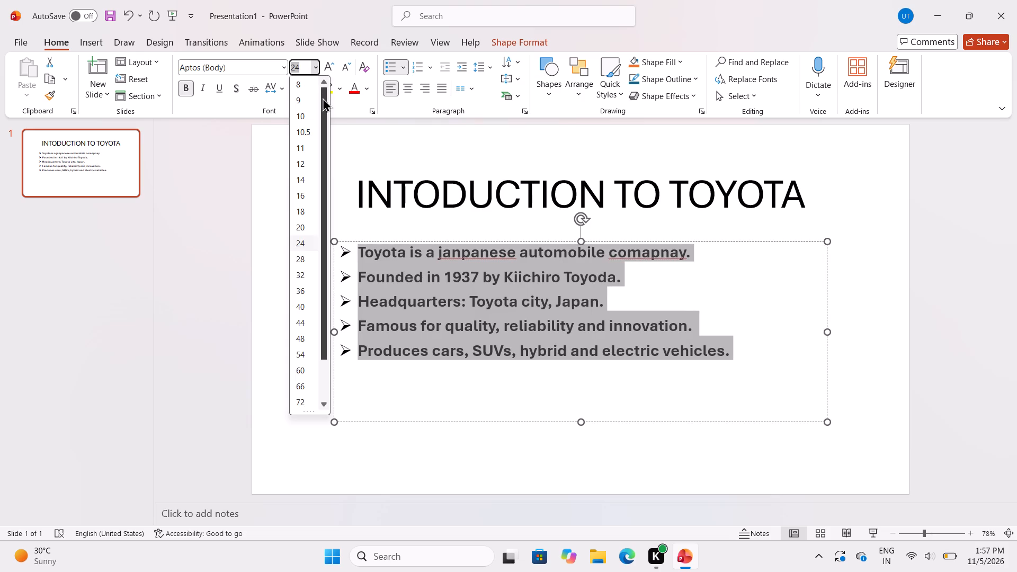
{"action": "left_click", "coordinate": [301, 276]}
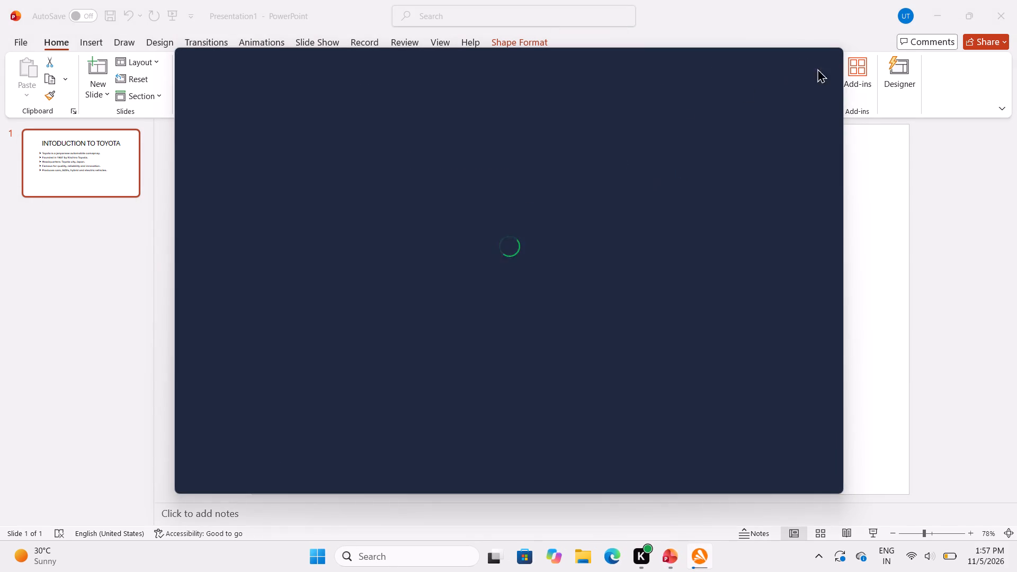
{"action": "left_click", "coordinate": [819, 64]}
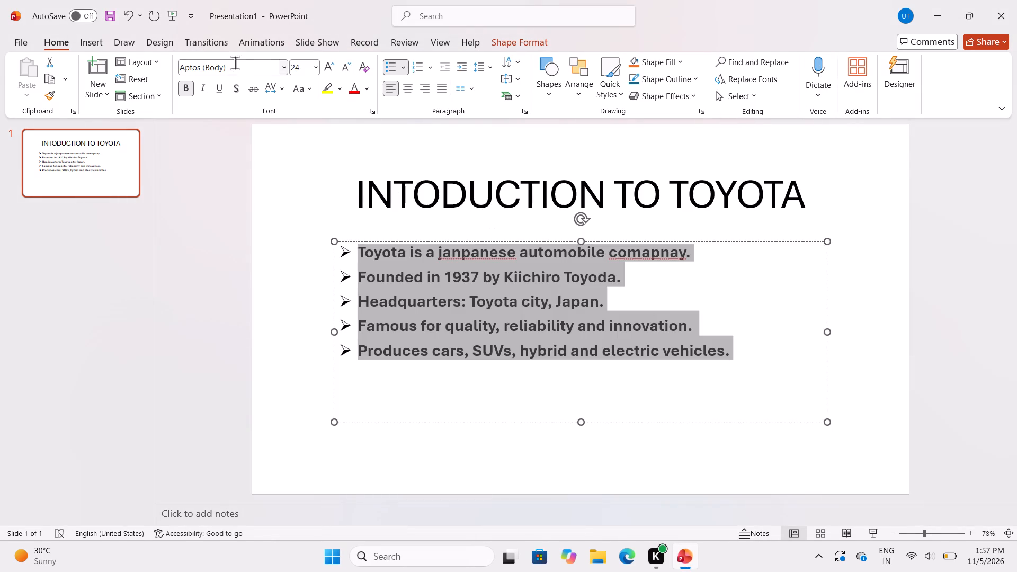
{"action": "left_click", "coordinate": [313, 67]}
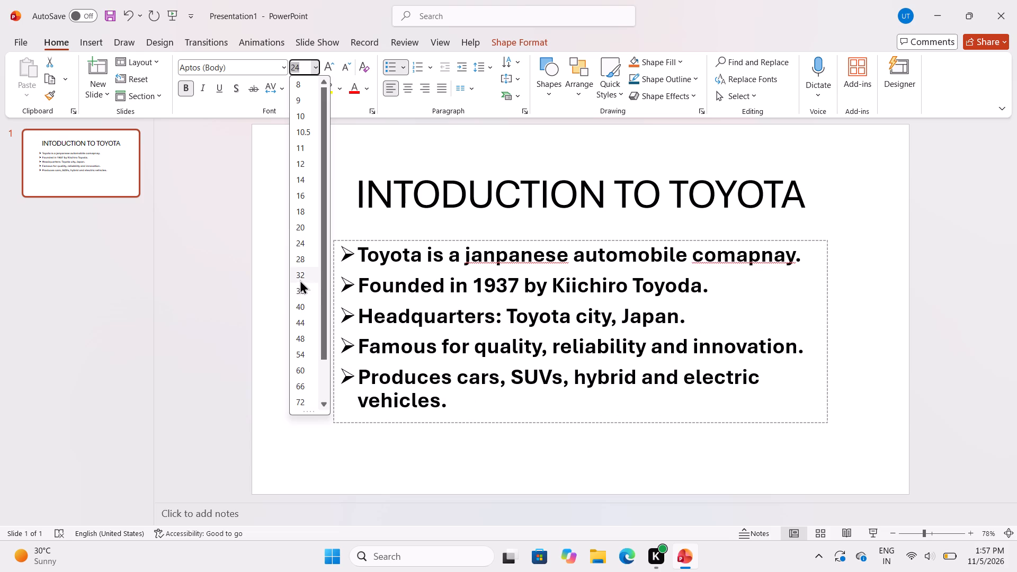
{"action": "left_click", "coordinate": [299, 281]}
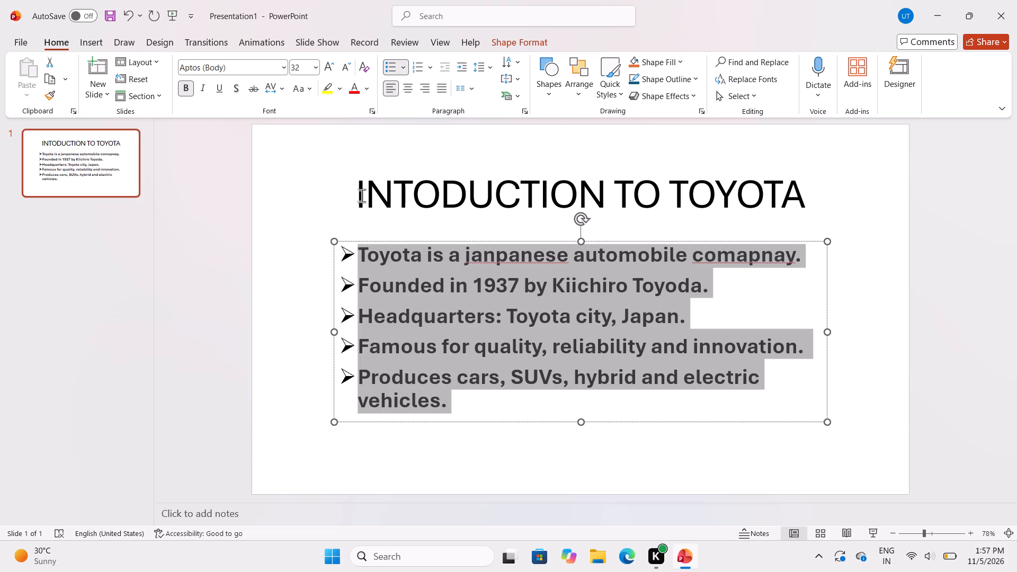
Make the whole "INTODUCTION TO TOYOTA" title bold, italic, underlined and shadowed.
{"action": "left_click", "coordinate": [363, 195]}
{"action": "key", "text": "ctrl+a"}
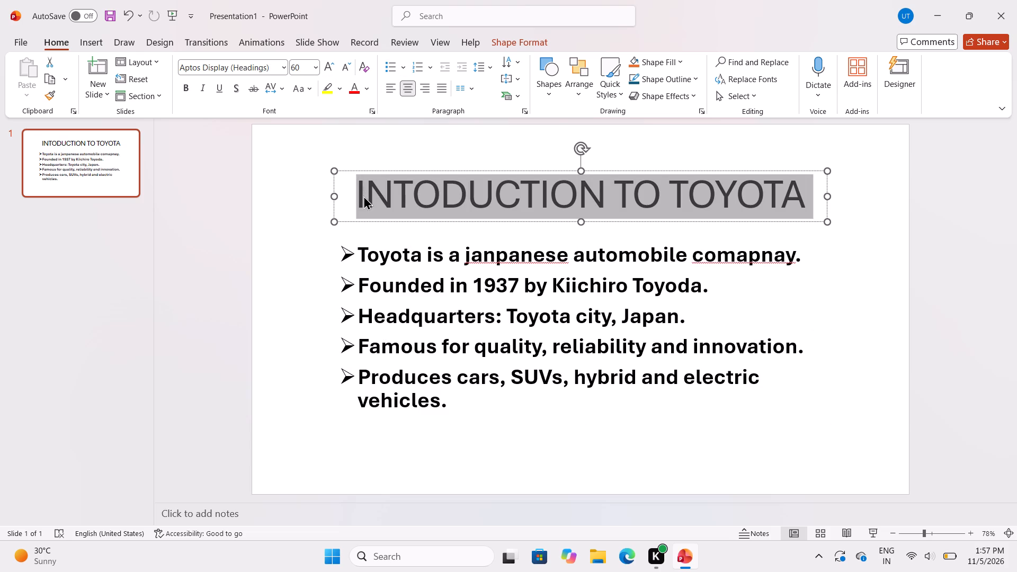
{"action": "left_click", "coordinate": [182, 86]}
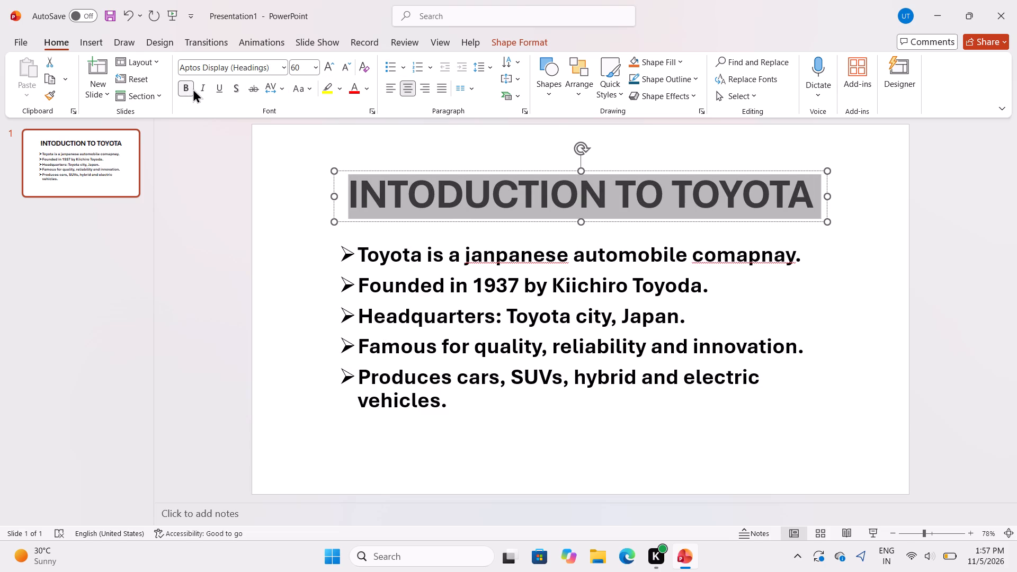
{"action": "left_click", "coordinate": [206, 90]}
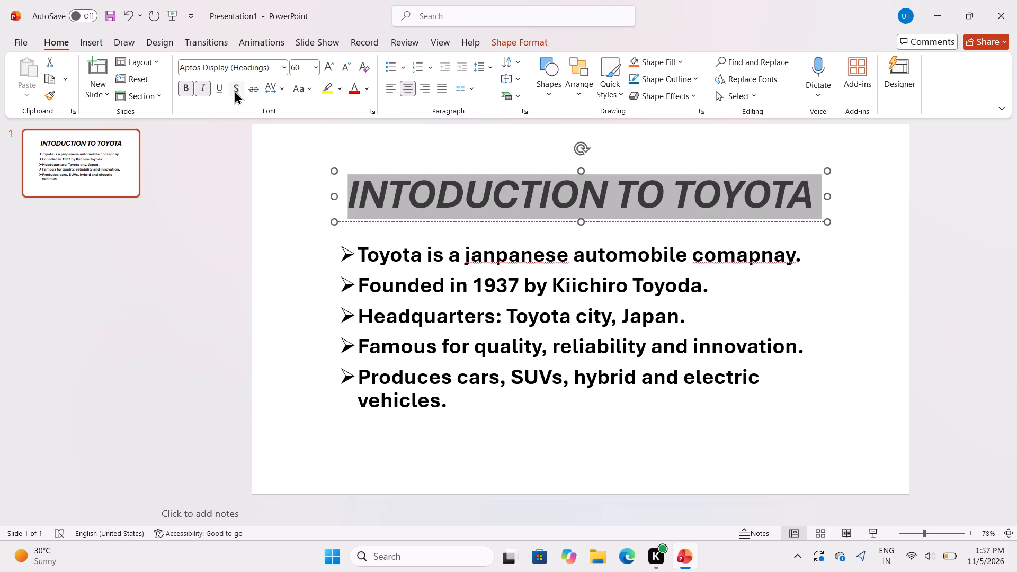
{"action": "left_click", "coordinate": [234, 90]}
{"action": "left_click", "coordinate": [217, 88]}
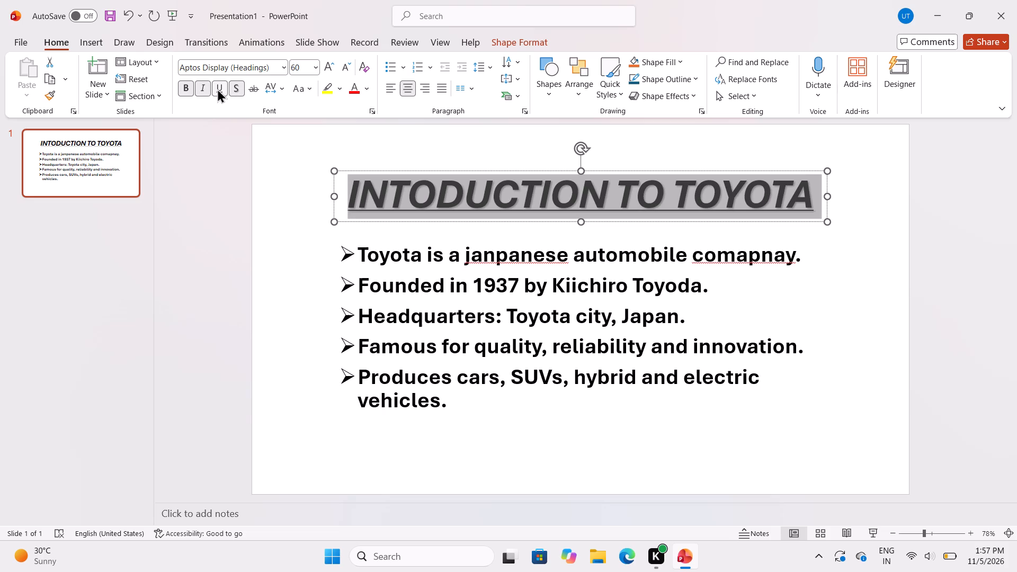
Colour the title slide's heading text red and give it a light gray highlight.
{"action": "left_click", "coordinate": [356, 93]}
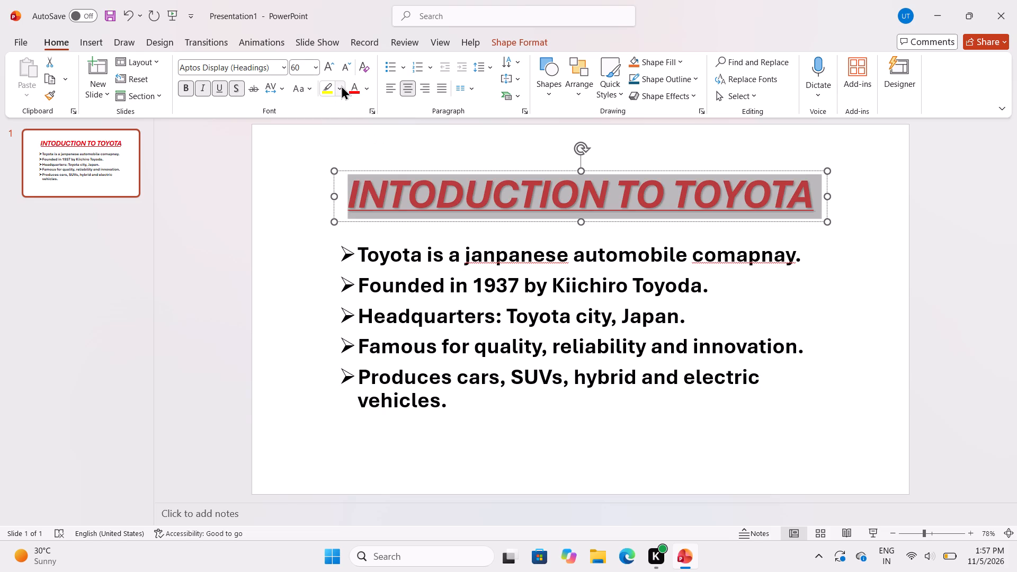
{"action": "left_click", "coordinate": [341, 85]}
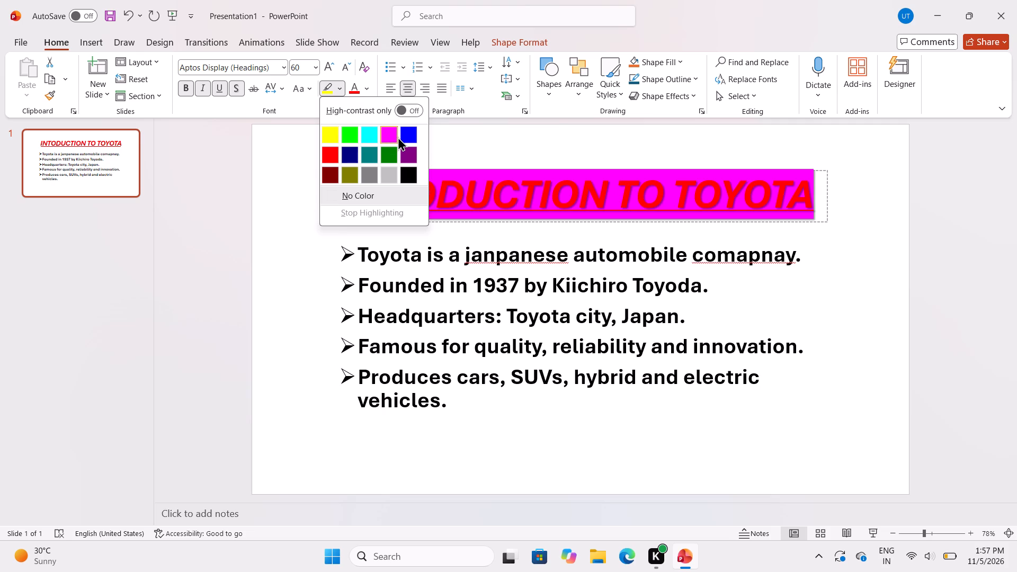
{"action": "left_click", "coordinate": [383, 168]}
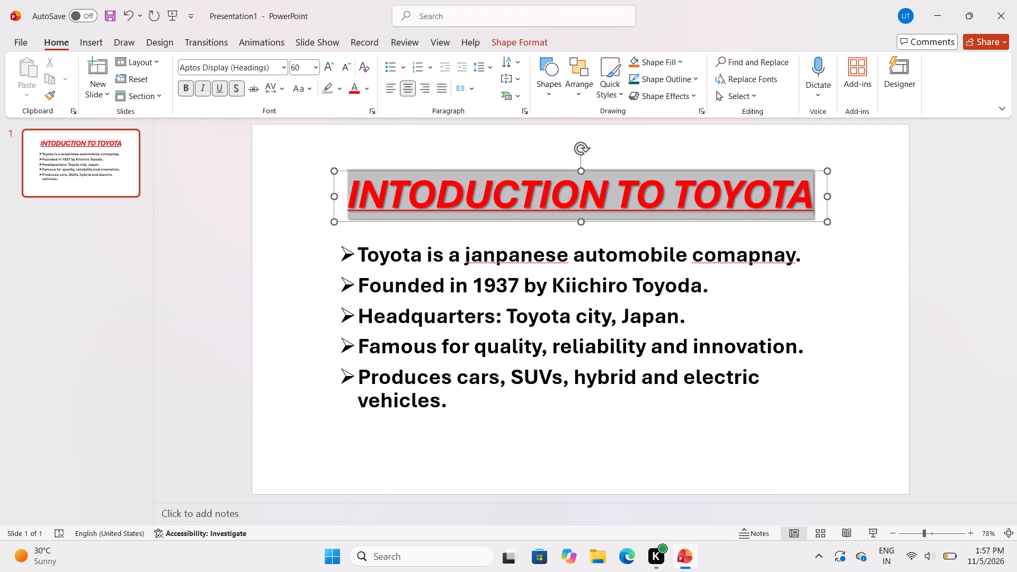
{"action": "left_click", "coordinate": [310, 309]}
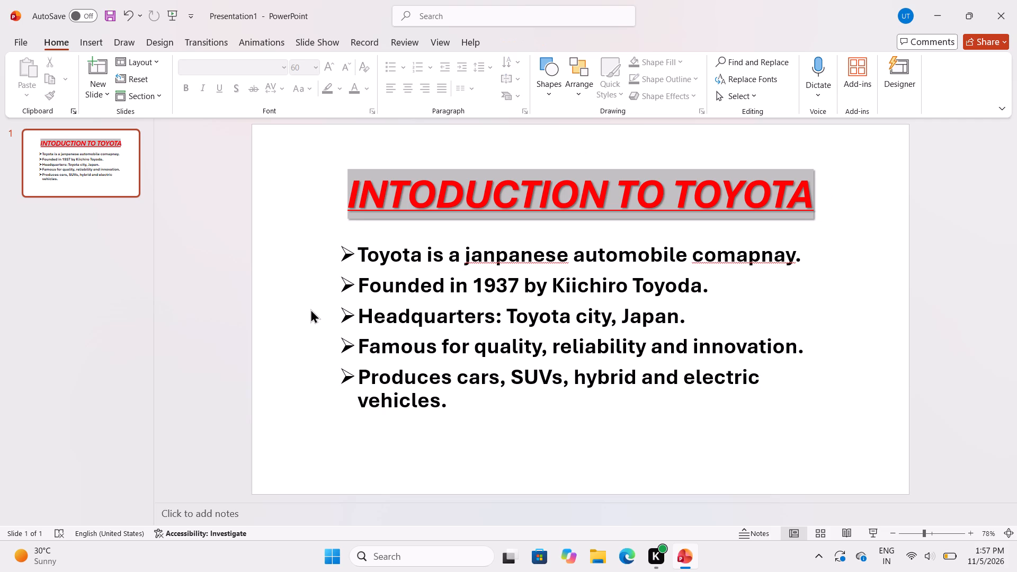
Add a second slide with the Title and Content layout and title it "STP Strategy".
{"action": "left_click", "coordinate": [108, 93]}
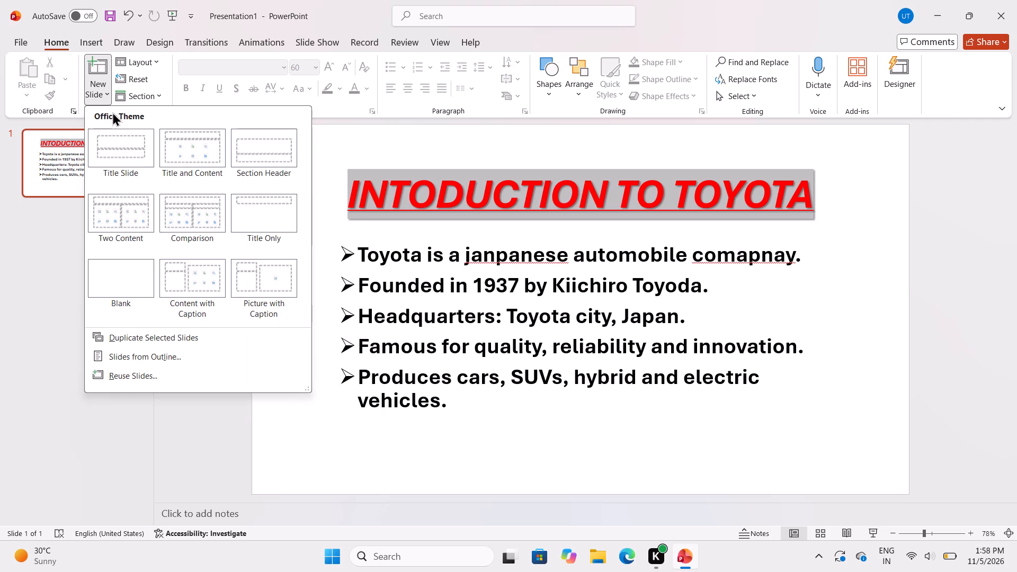
{"action": "left_click", "coordinate": [187, 156]}
{"action": "left_click", "coordinate": [390, 196]}
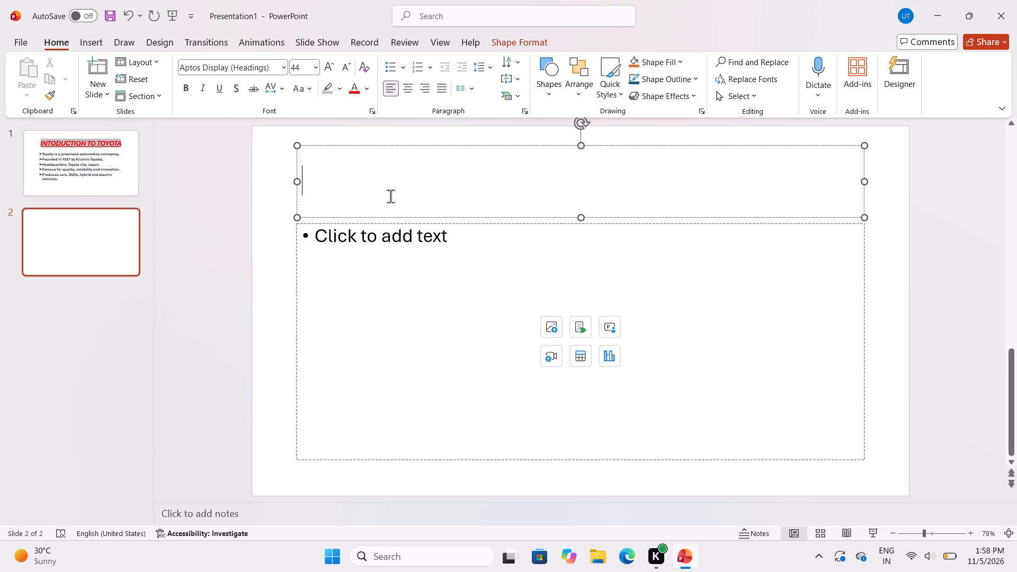
{"action": "type", "text": "STP"}
{"action": "key", "text": "space"}
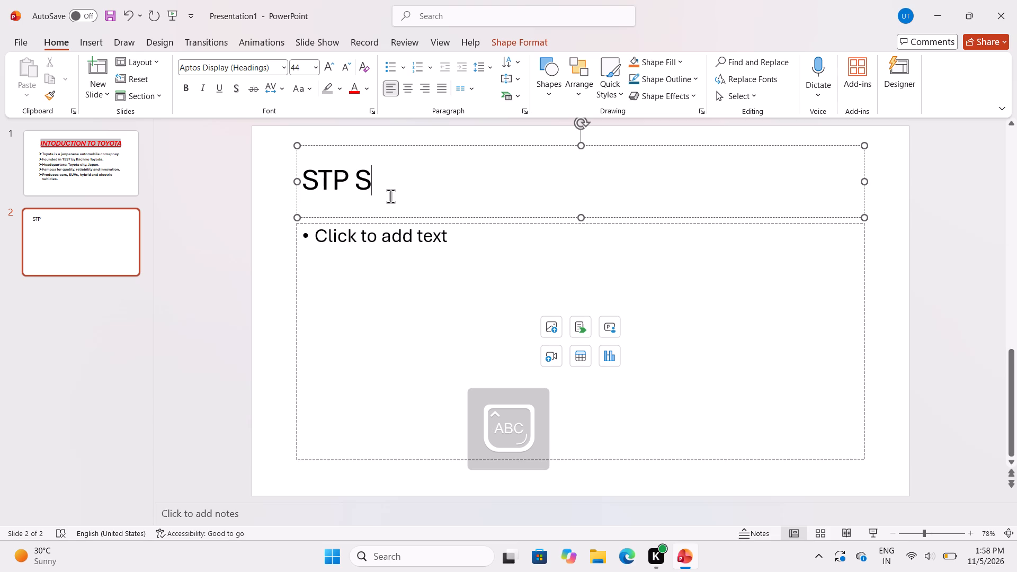
{"action": "key", "text": "t"}
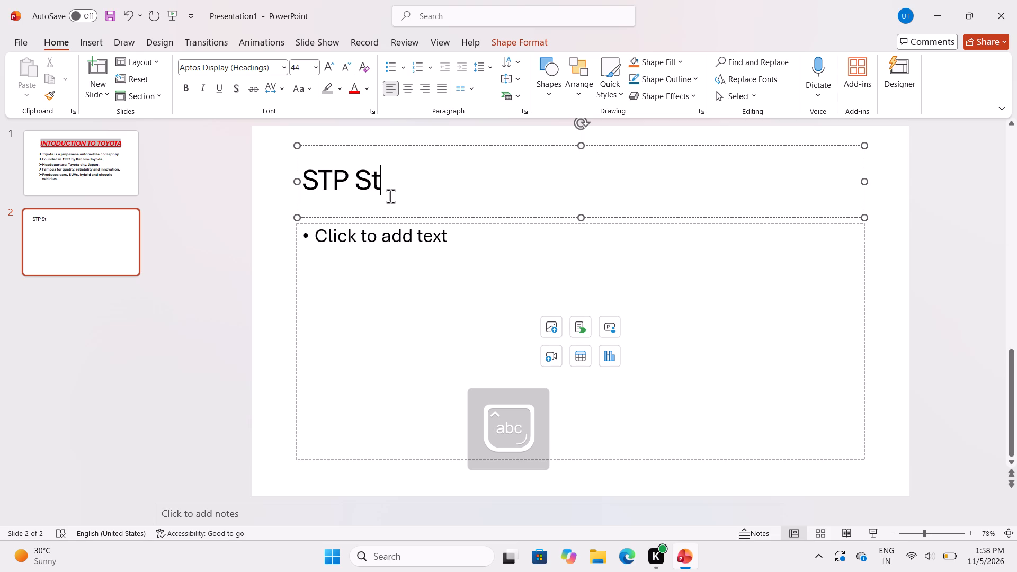
{"action": "type", "text": "rategy"}
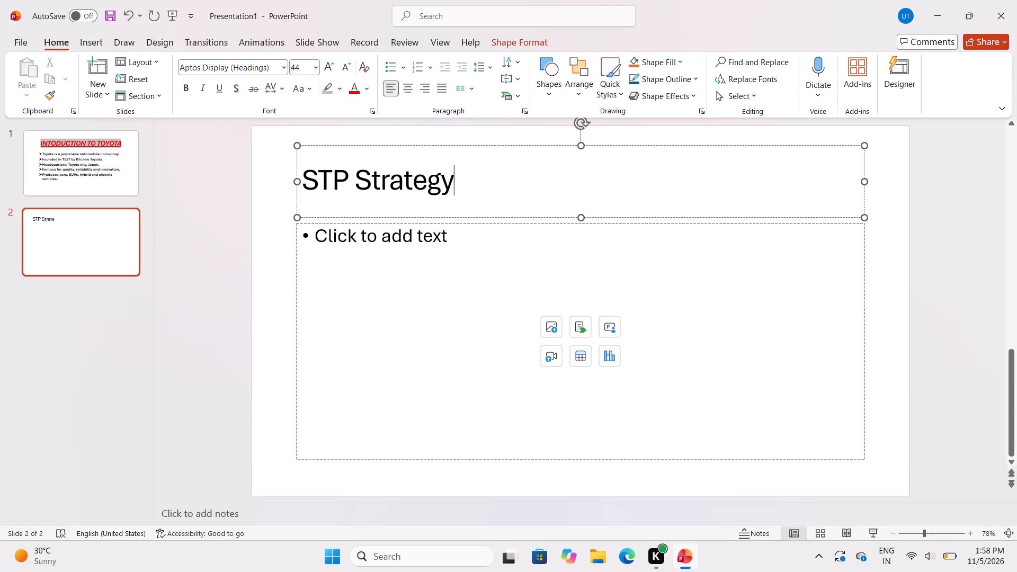
Format the "STP Strategy" title as bold, italic, shadowed red text with a light gray highlight.
{"action": "key", "text": "ctrl+a"}
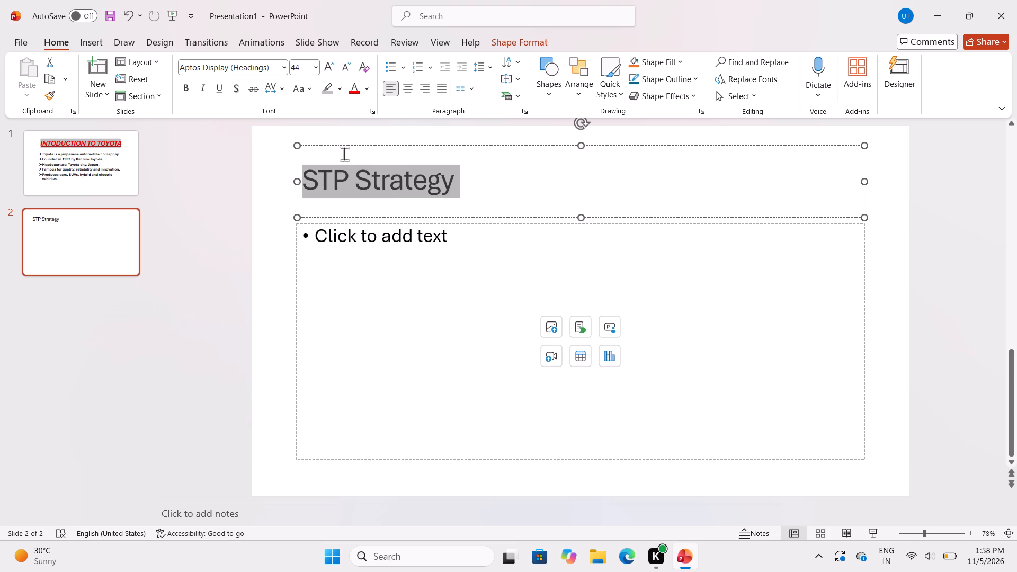
{"action": "left_click", "coordinate": [180, 91]}
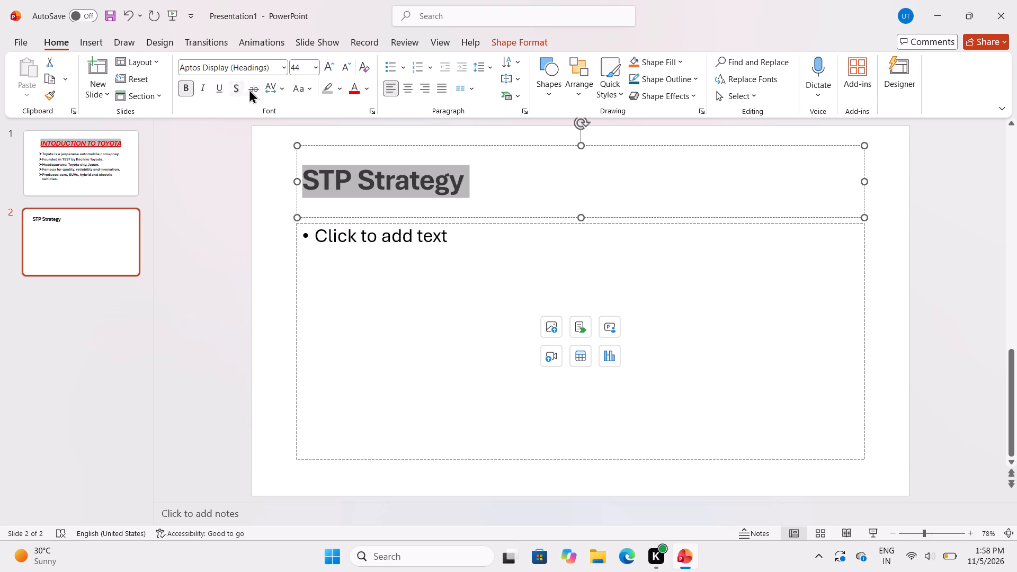
{"action": "left_click", "coordinate": [238, 86]}
{"action": "left_click", "coordinate": [201, 90]}
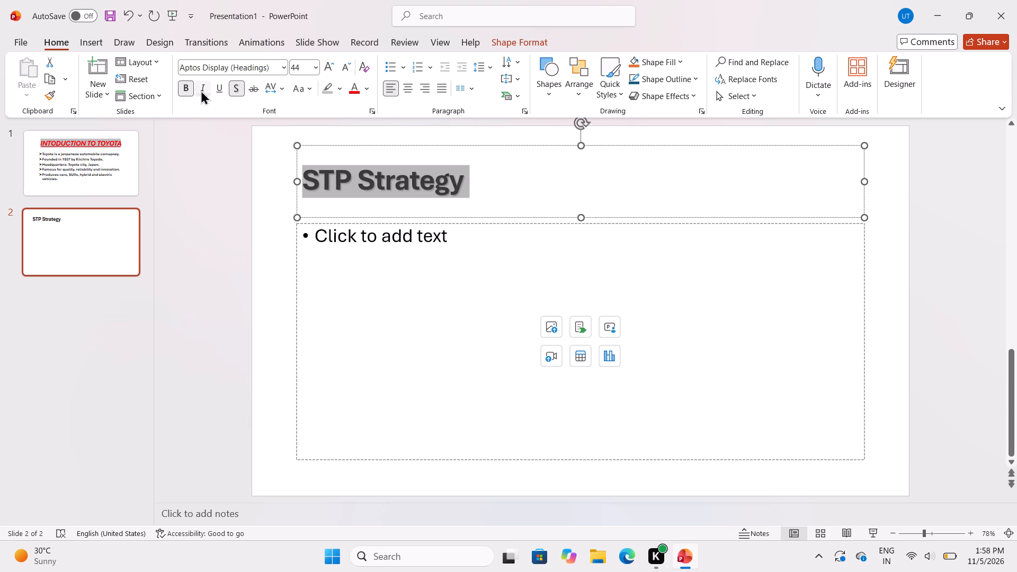
{"action": "left_click", "coordinate": [353, 91]}
{"action": "left_click", "coordinate": [311, 90]}
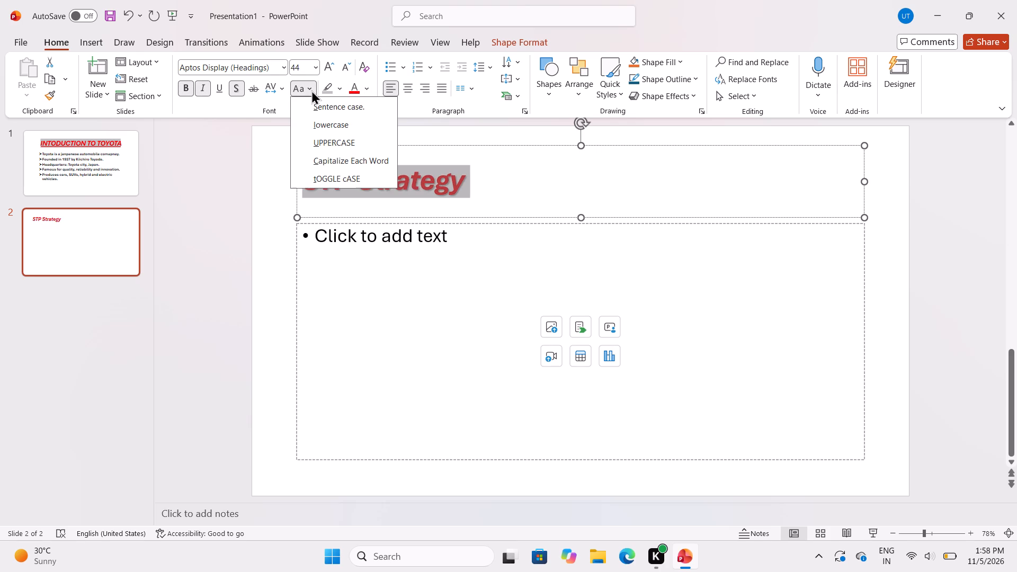
{"action": "left_click", "coordinate": [336, 86]}
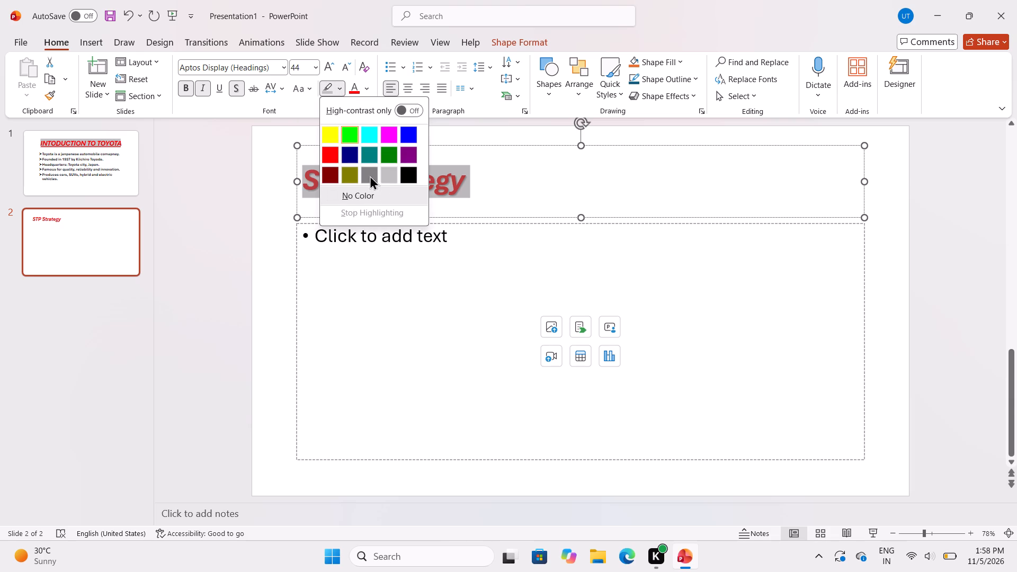
{"action": "left_click", "coordinate": [387, 180]}
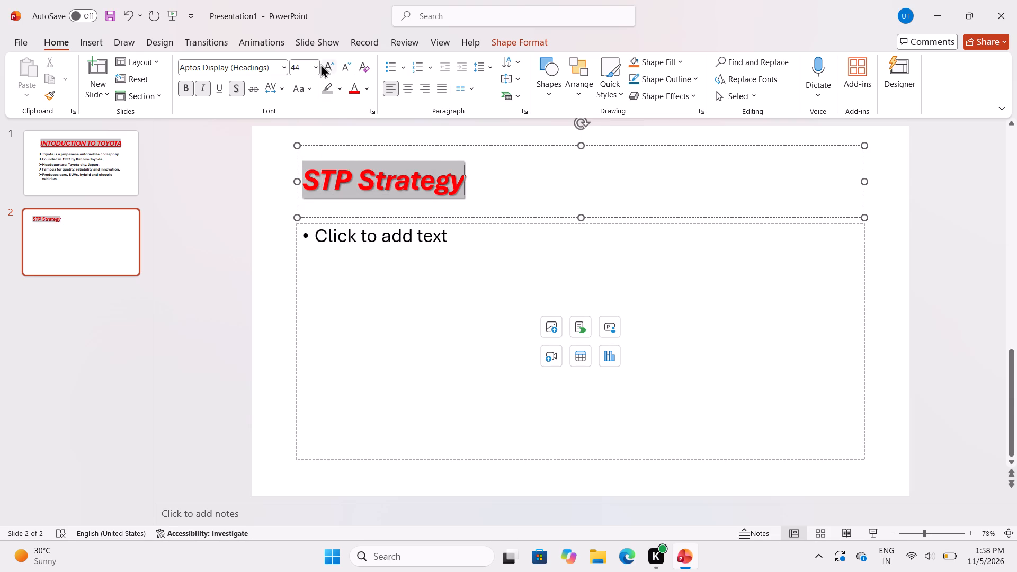
Set the "STP Strategy" title to font size 60 and centre it.
{"action": "left_click", "coordinate": [315, 64]}
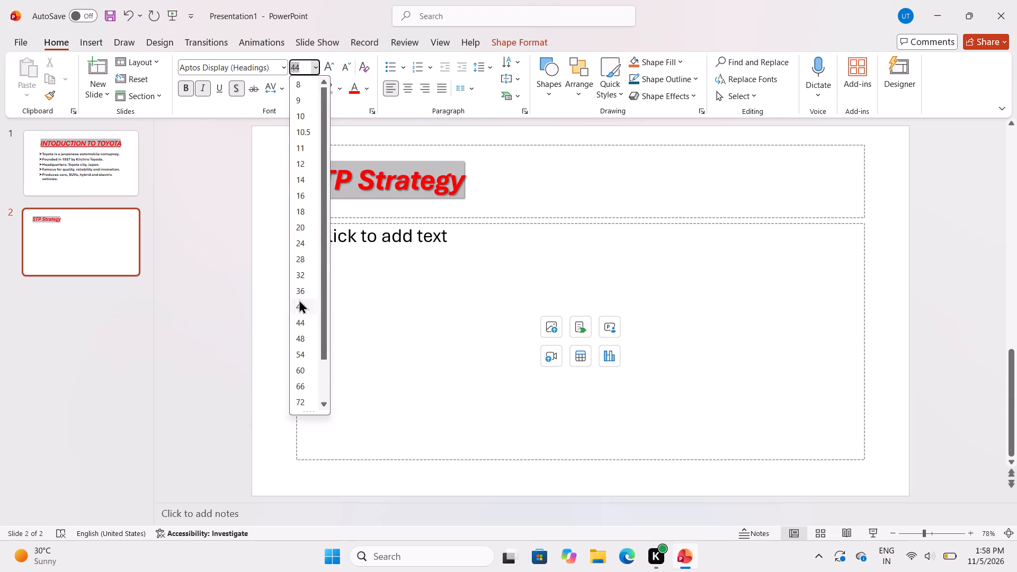
{"action": "left_click", "coordinate": [304, 368]}
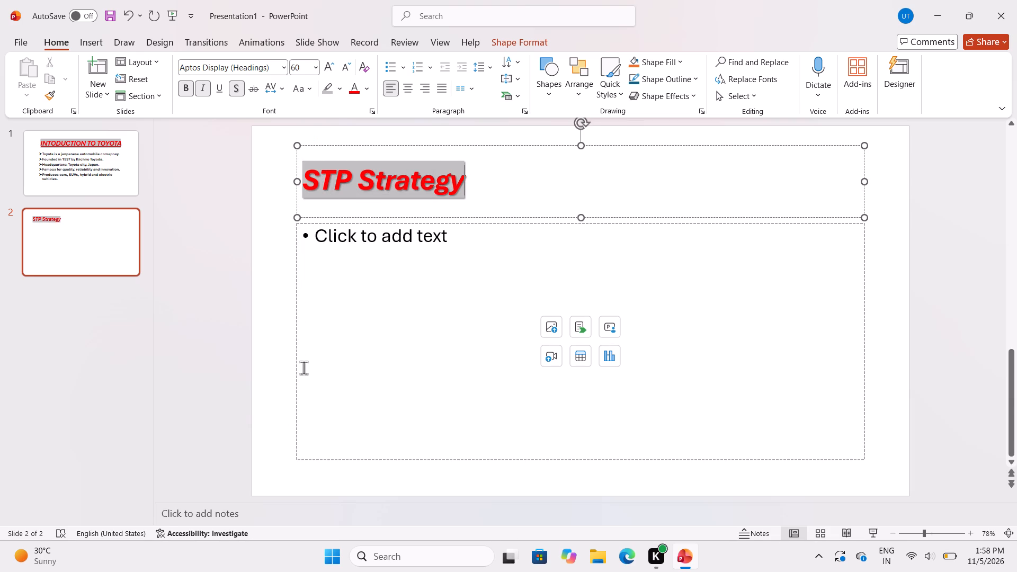
{"action": "left_click", "coordinate": [406, 84]}
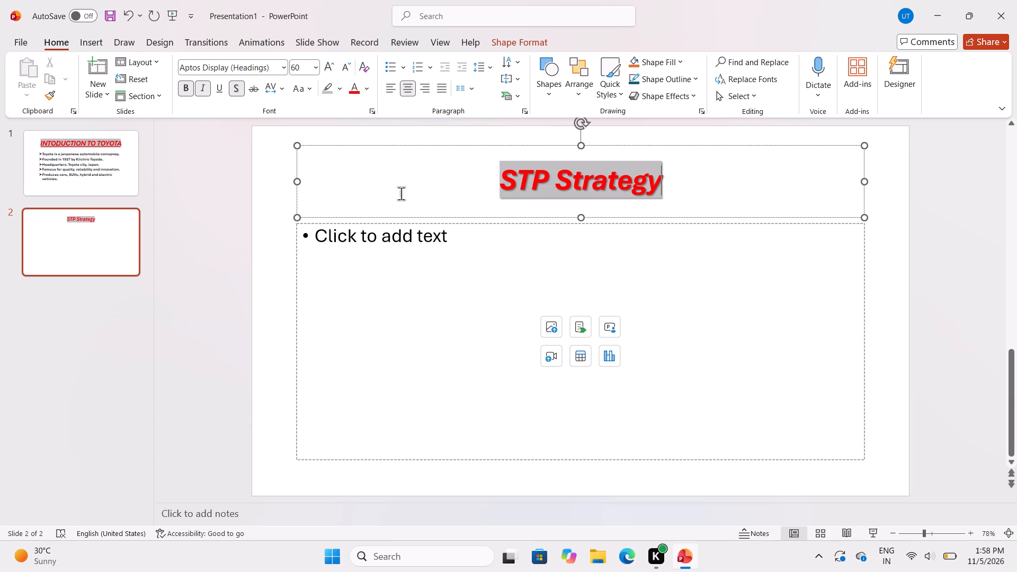
Enter "Segmentation" as the first bullet in the content box of slide 2.
{"action": "left_click", "coordinate": [335, 257]}
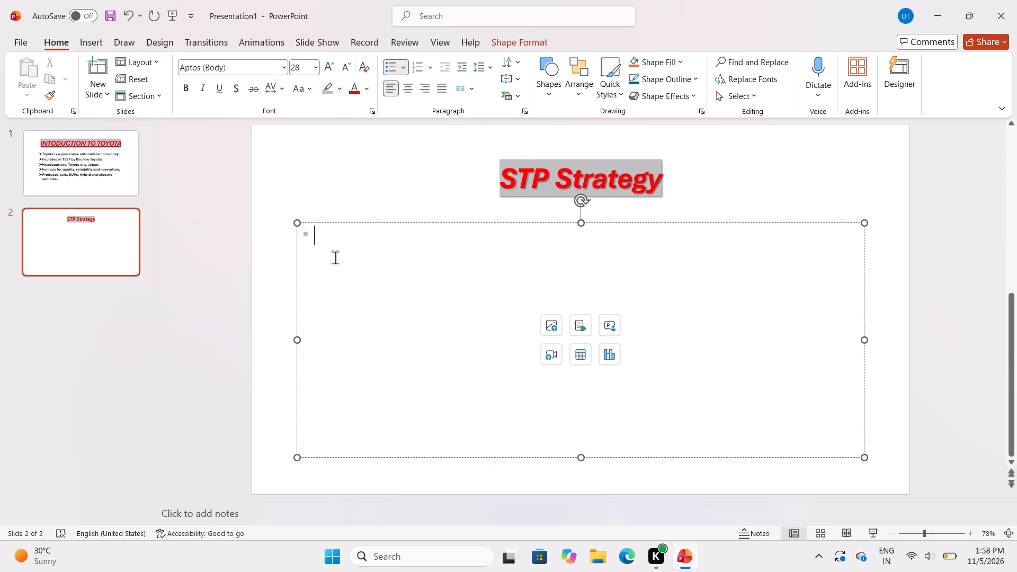
{"action": "key", "text": "e"}
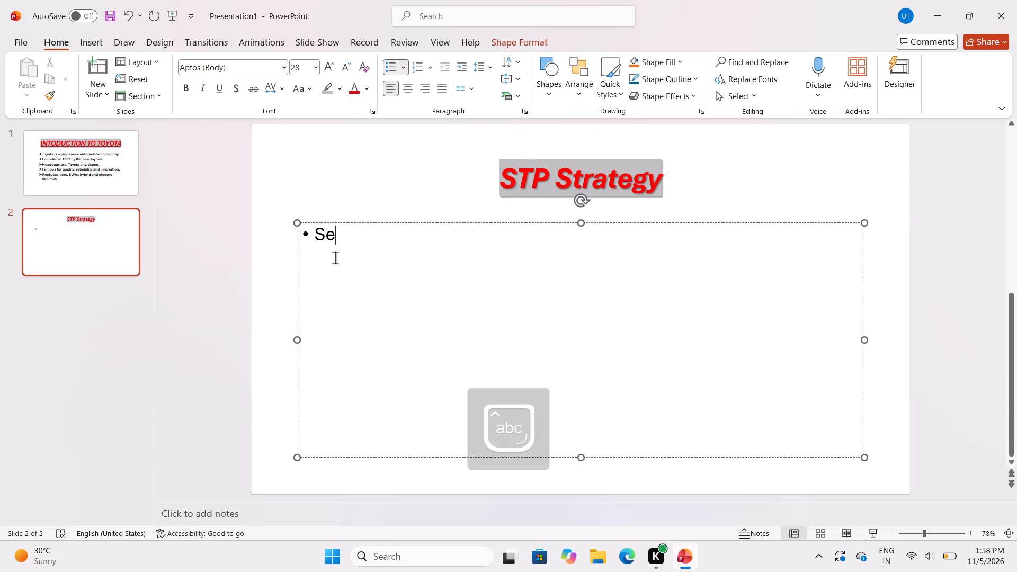
{"action": "key", "text": "g"}
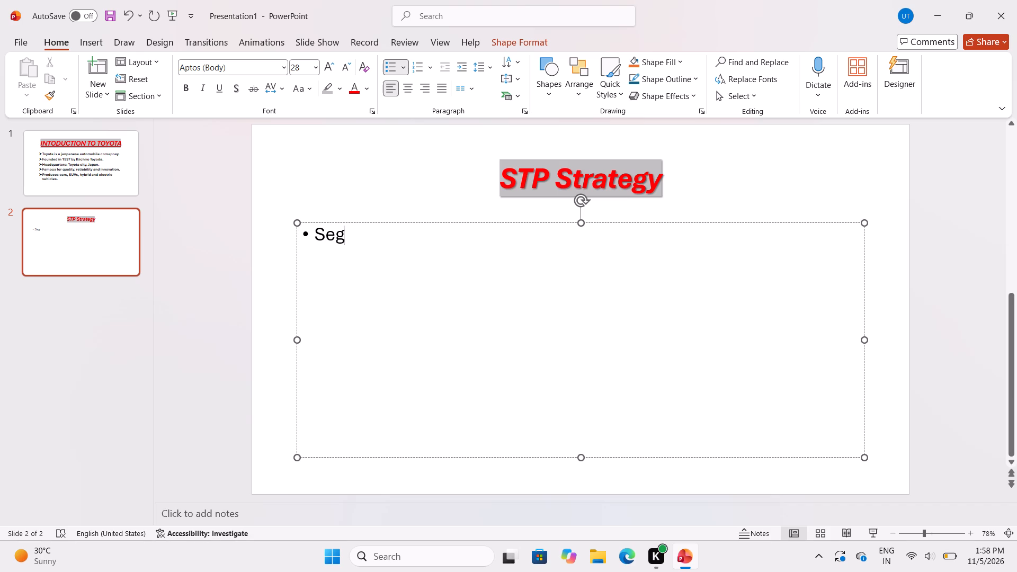
{"action": "type", "text": "men"}
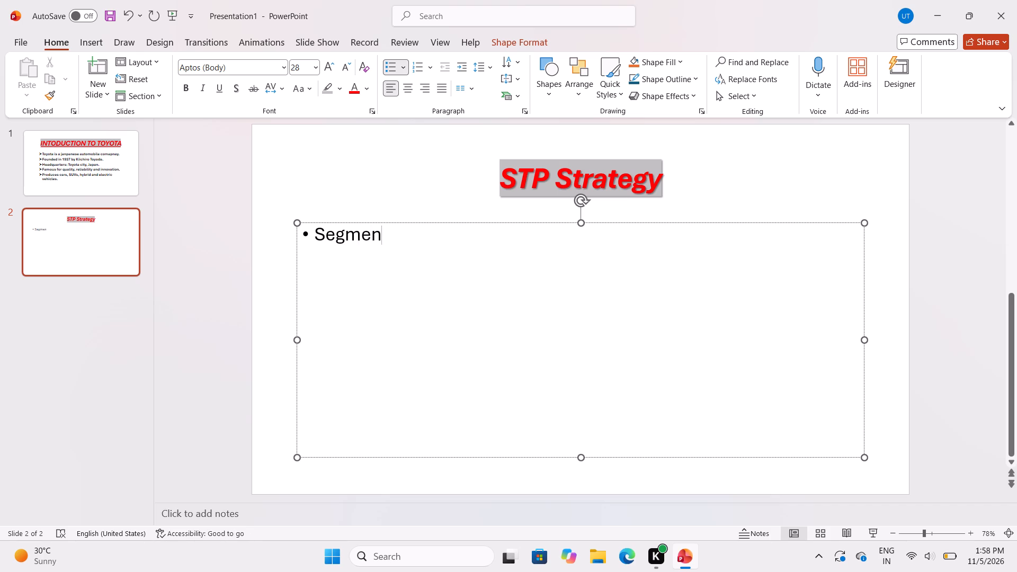
{"action": "type", "text": "tation"}
Add the bullet "Demographic: Different income and age groups." below "Segmentation" on slide 2.
{"action": "key", "text": "Return"}
{"action": "key", "text": "Return"}
{"action": "key", "text": "BackSpace"}
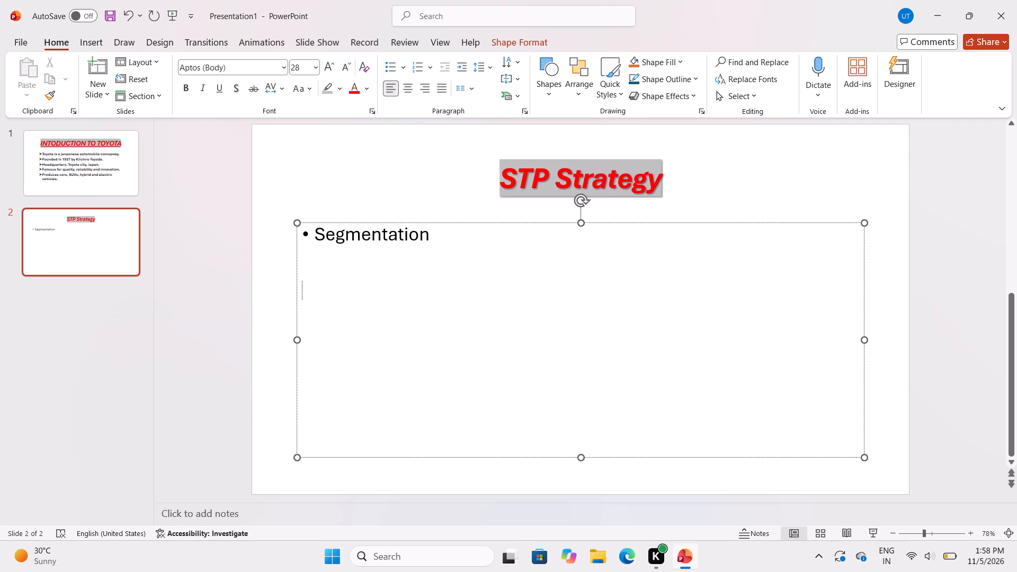
{"action": "key", "text": "BackSpace"}
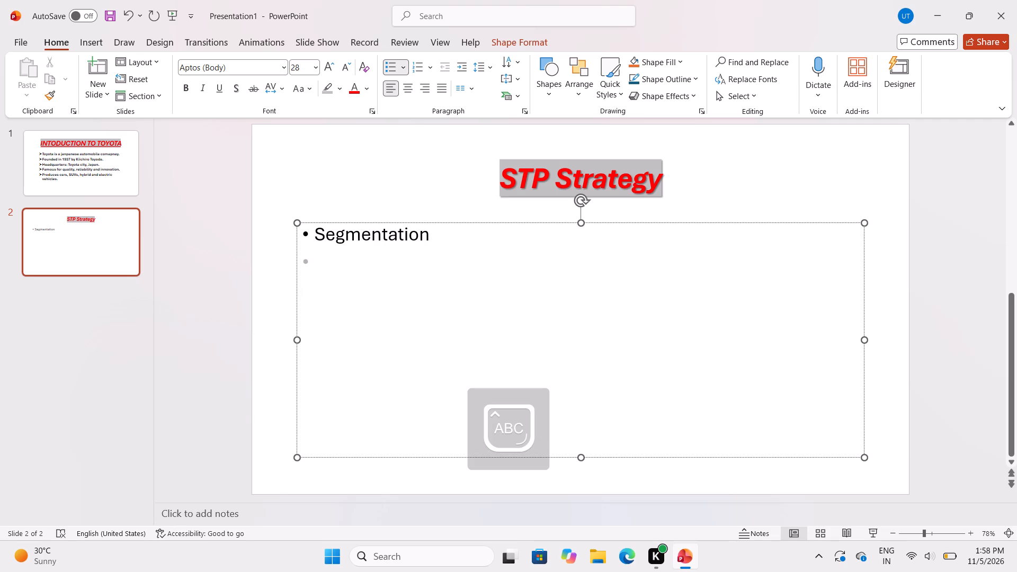
{"action": "type", "text": "emp"}
{"action": "key", "text": "BackSpace"}
{"action": "key", "text": "o"}
{"action": "type", "text": "graphic"}
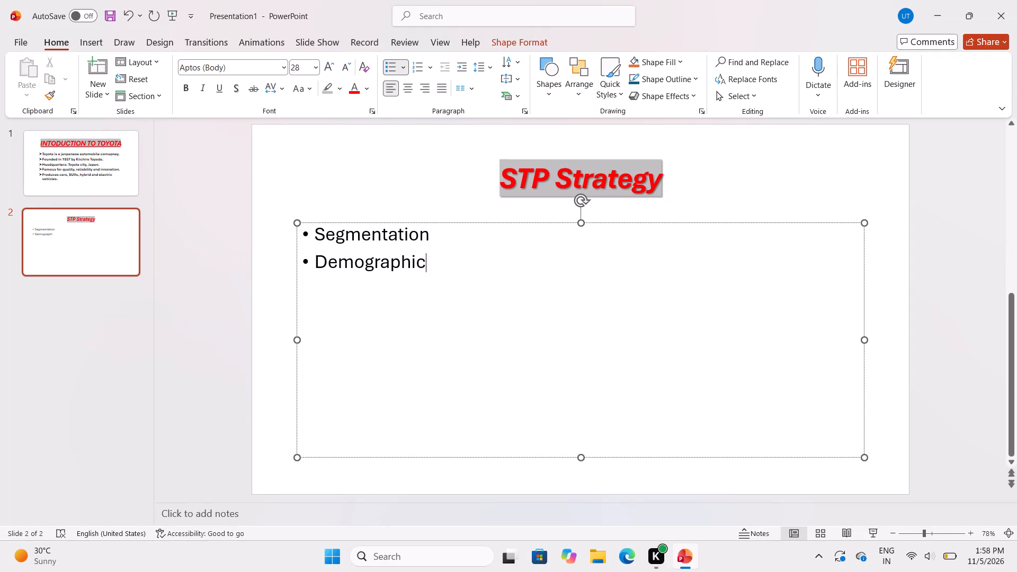
{"action": "type", "text": ":"}
{"action": "key", "text": "space"}
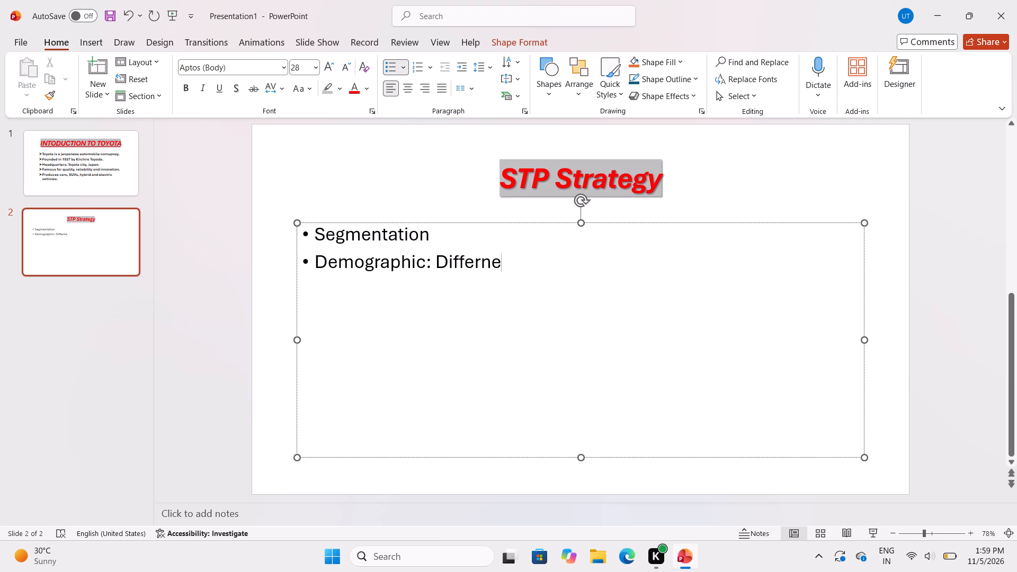
{"action": "key", "text": "t"}
{"action": "type", "text": "tt"}
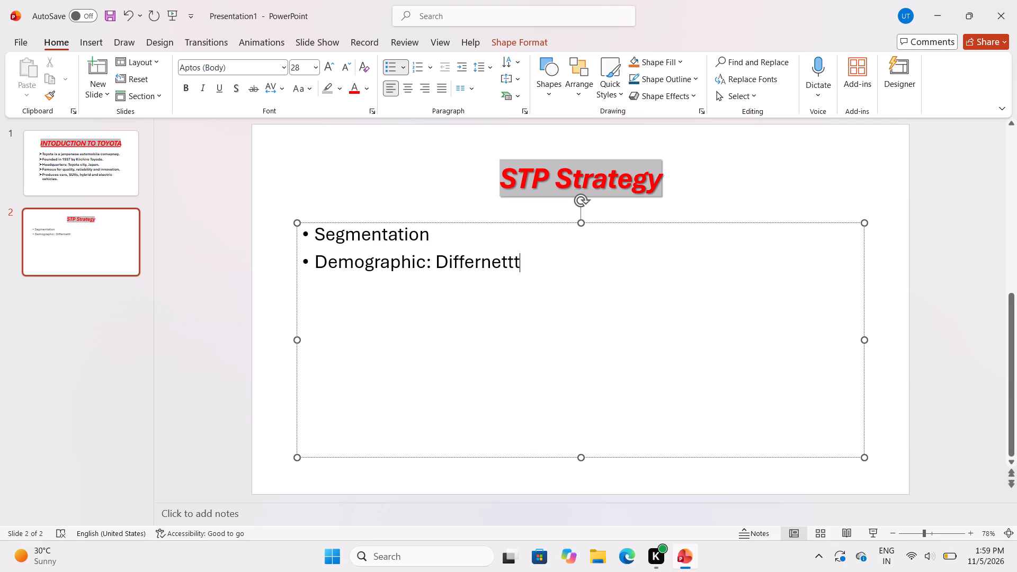
{"action": "key", "text": "BackSpace"}
{"action": "key", "text": "BackSpace"}
{"action": "key", "text": "BackSpace"}
{"action": "key", "text": "BackSpace"}
{"action": "key", "text": "BackSpace"}
{"action": "type", "text": "ent ib"}
{"action": "key", "text": "BackSpace"}
{"action": "type", "text": "ncome and age"}
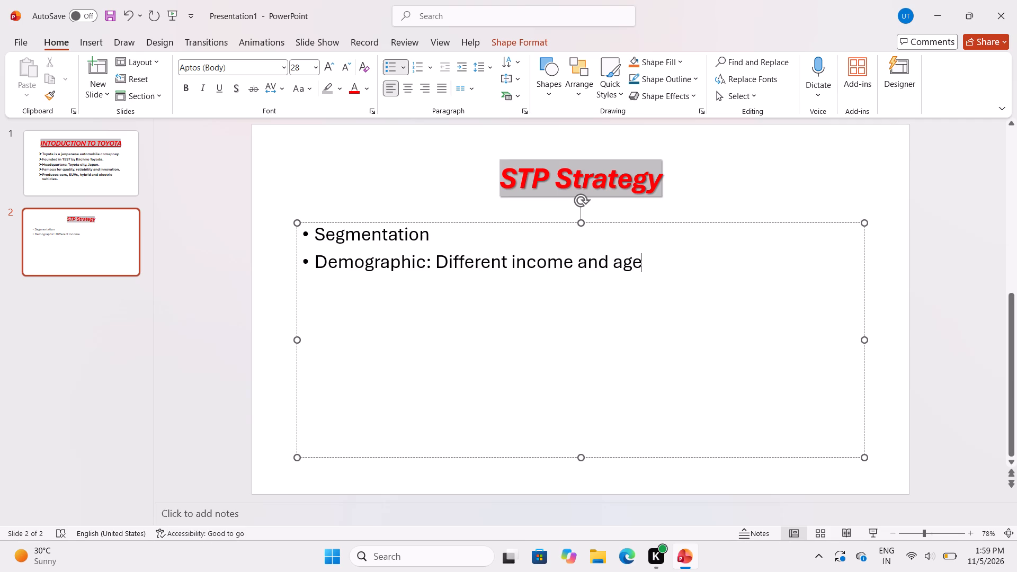
{"action": "key", "text": "space"}
{"action": "type", "text": "groups."}
Add the bullet "Geographic: Urban and rural customers." below the Demographic bullet.
{"action": "key", "text": "Return"}
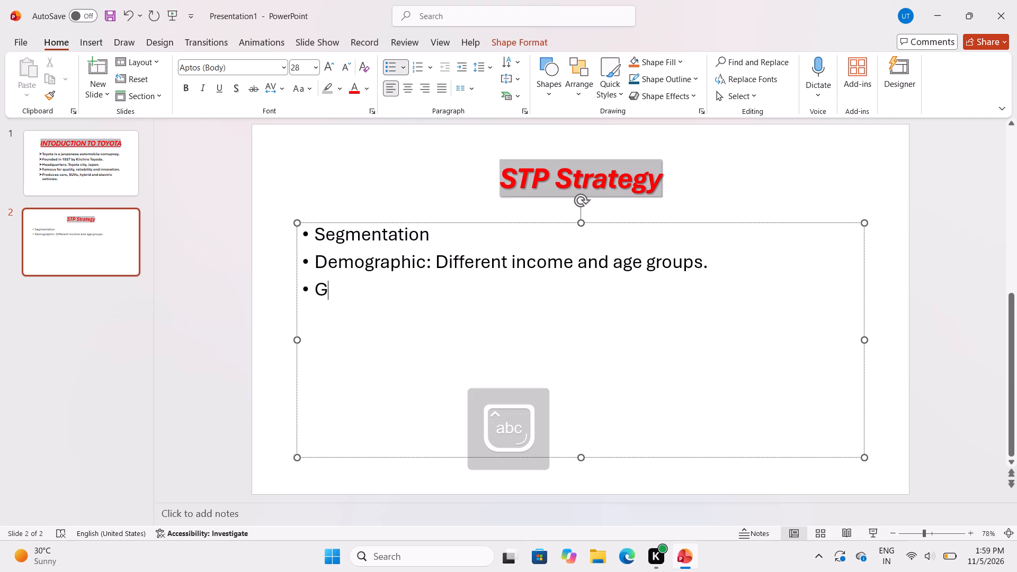
{"action": "type", "text": "eo"}
{"action": "key", "text": "g"}
{"action": "type", "text": "raphic"}
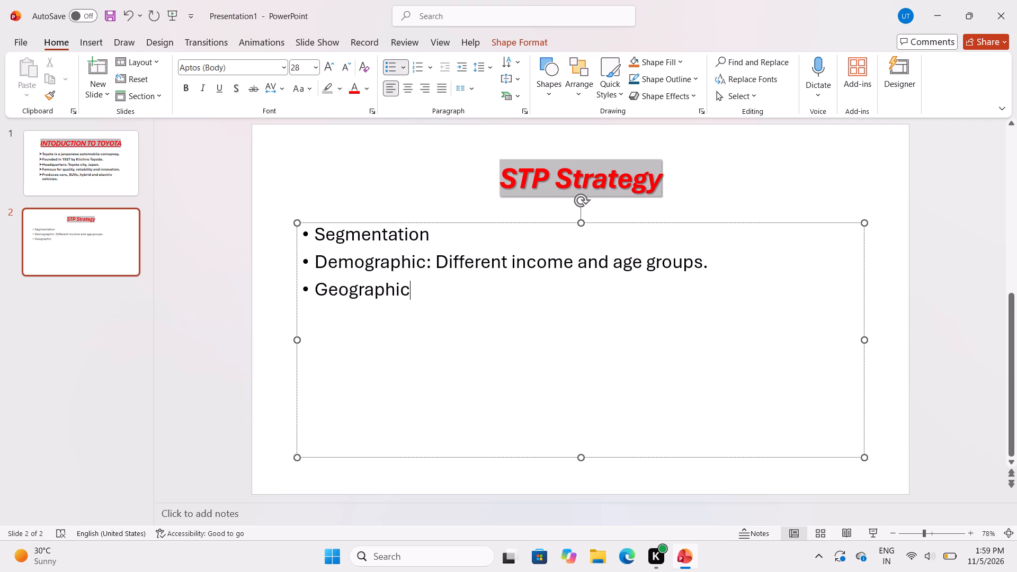
{"action": "type", "text": ":"}
{"action": "key", "text": "space"}
{"action": "type", "text": "rban"}
{"action": "key", "text": "space"}
{"action": "type", "text": "and rural customers"}
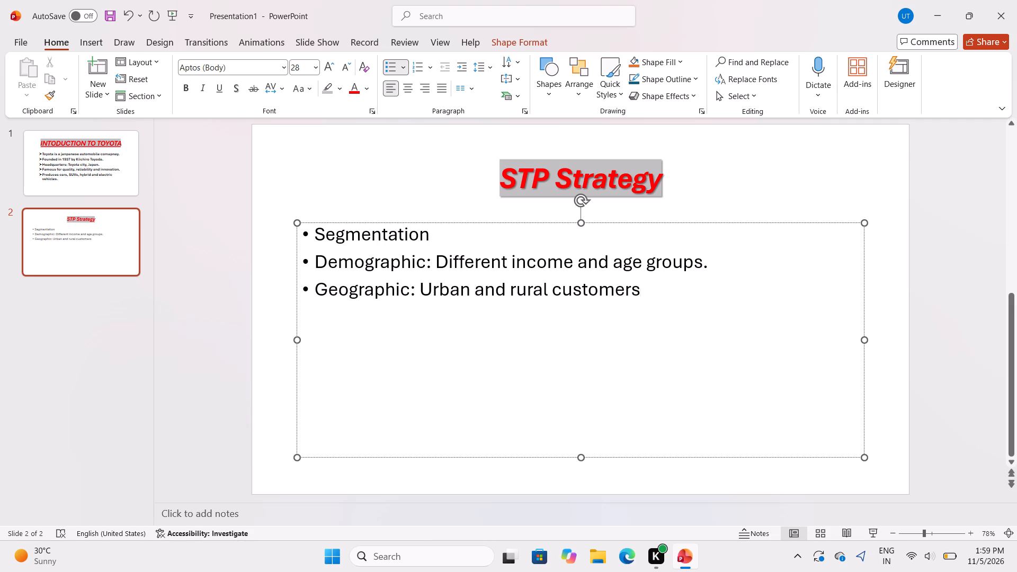
{"action": "key", "text": "period"}
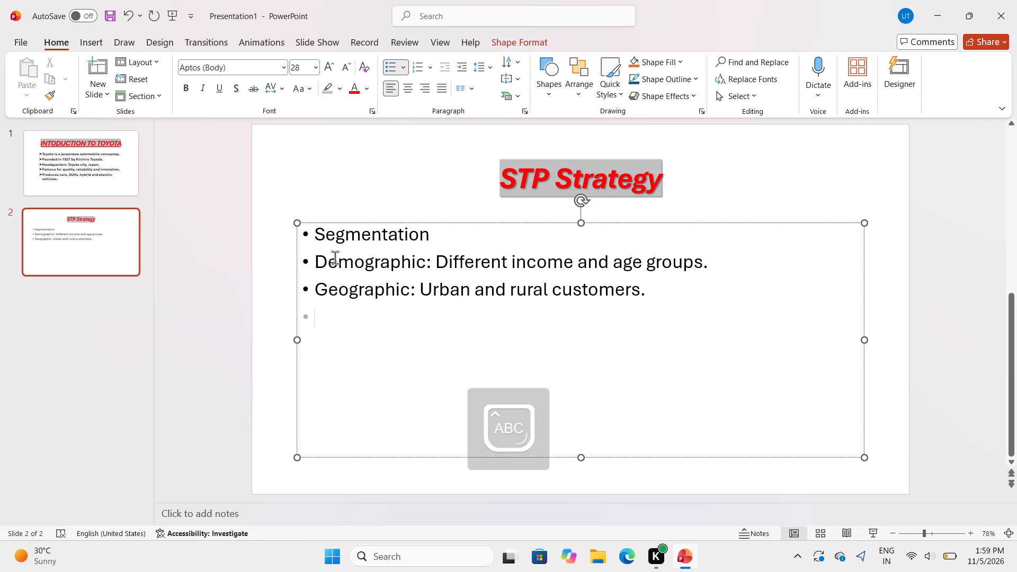
Add the bullet "Psychographic: Customers seeking comfort, safety and status." below the Geographic bullet.
{"action": "key", "text": "s"}
{"action": "key", "text": "y"}
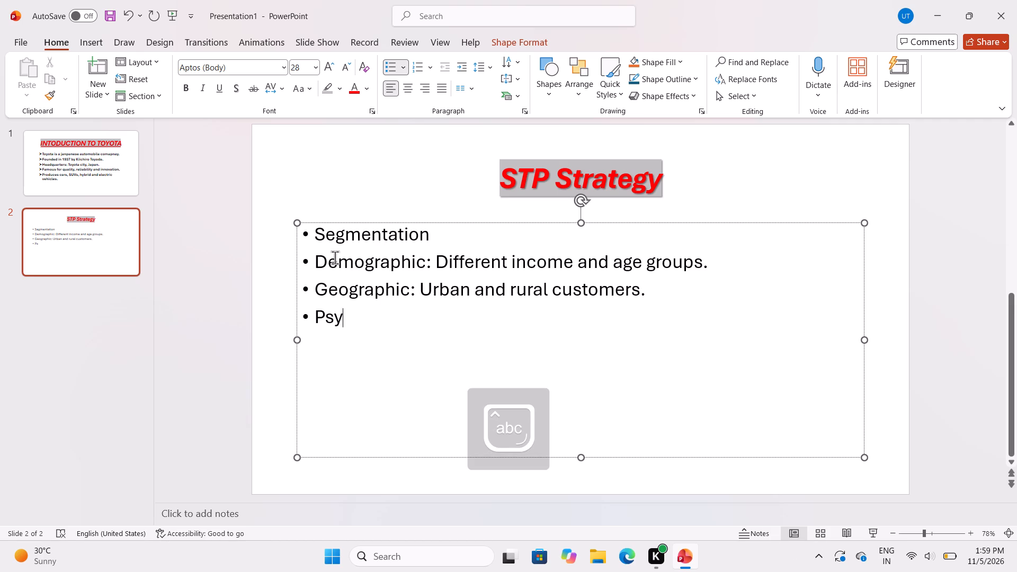
{"action": "type", "text": "cho"}
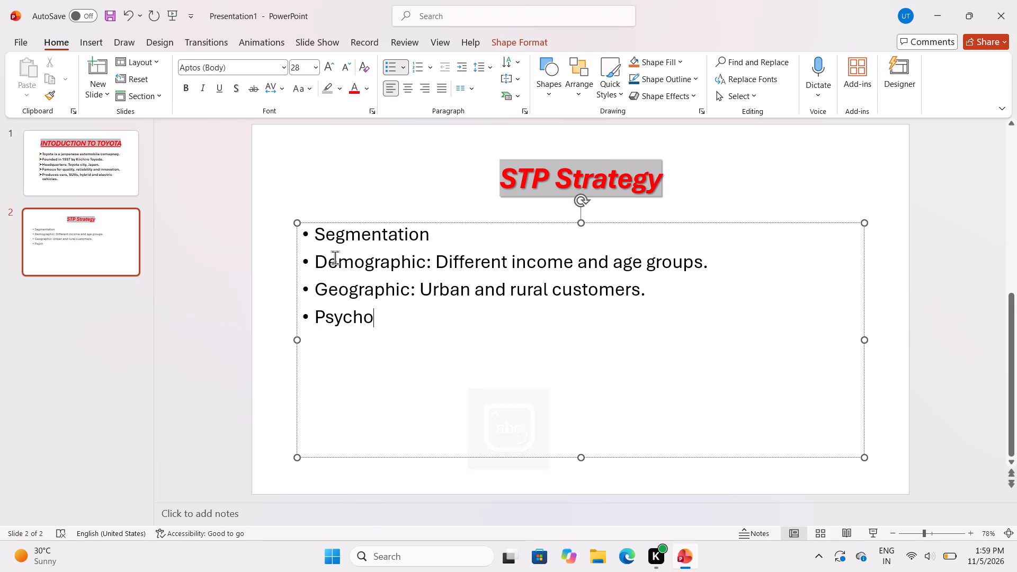
{"action": "type", "text": "gr"}
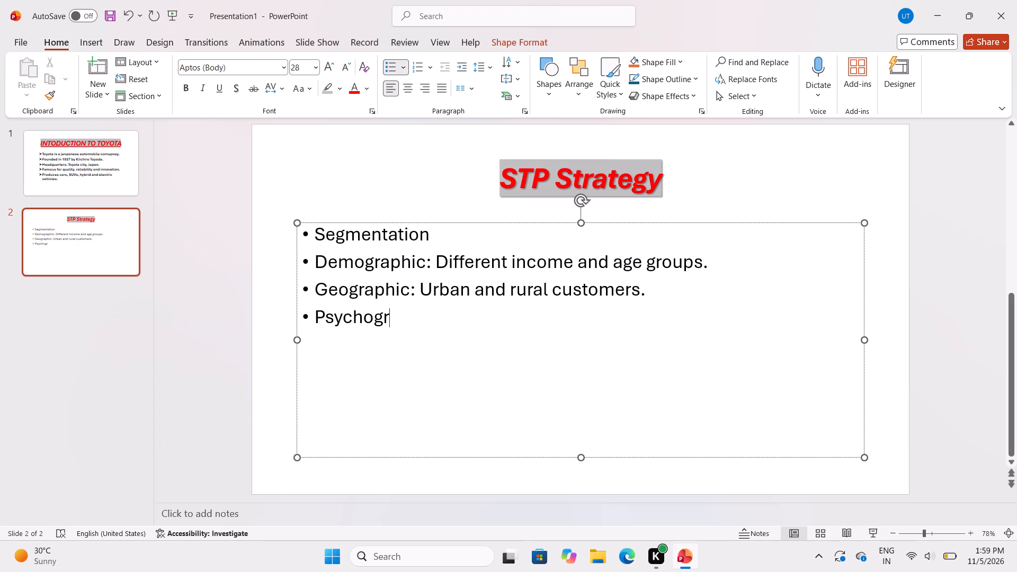
{"action": "type", "text": "aphic"}
{"action": "type", "text": ":"}
{"action": "key", "text": "space"}
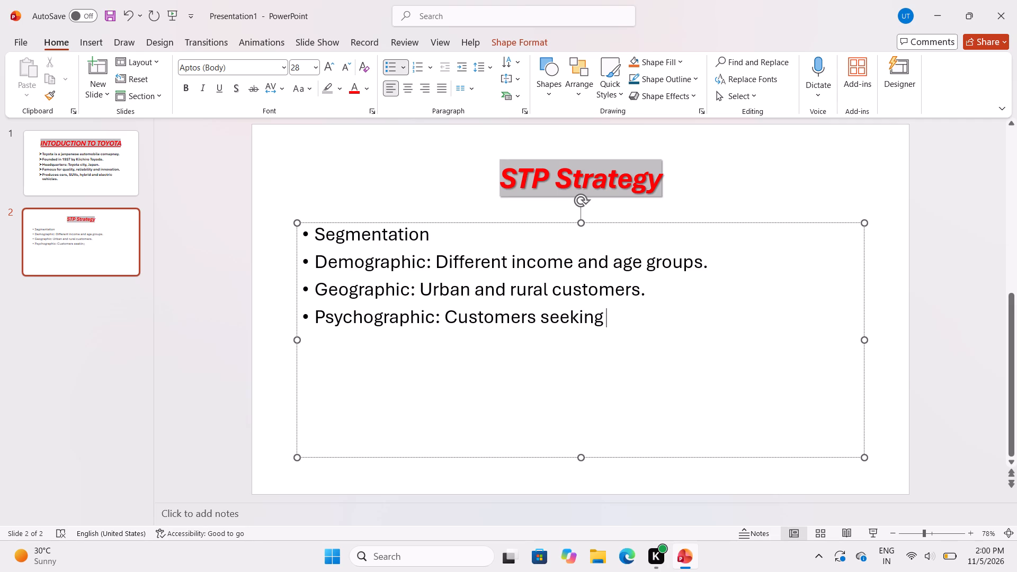
{"action": "type", "text": "comfort,"}
{"action": "key", "text": "space"}
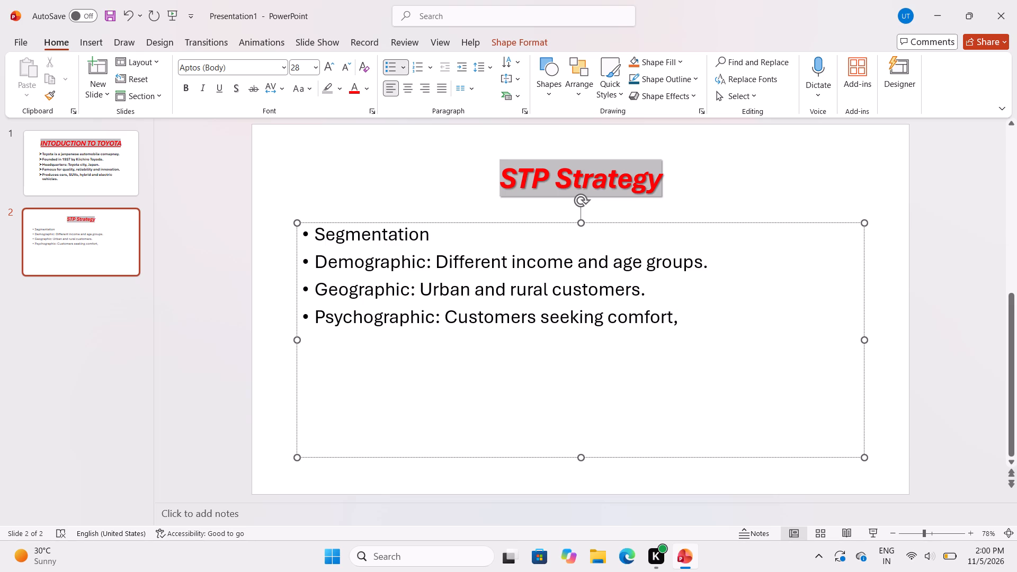
{"action": "key", "text": "s"}
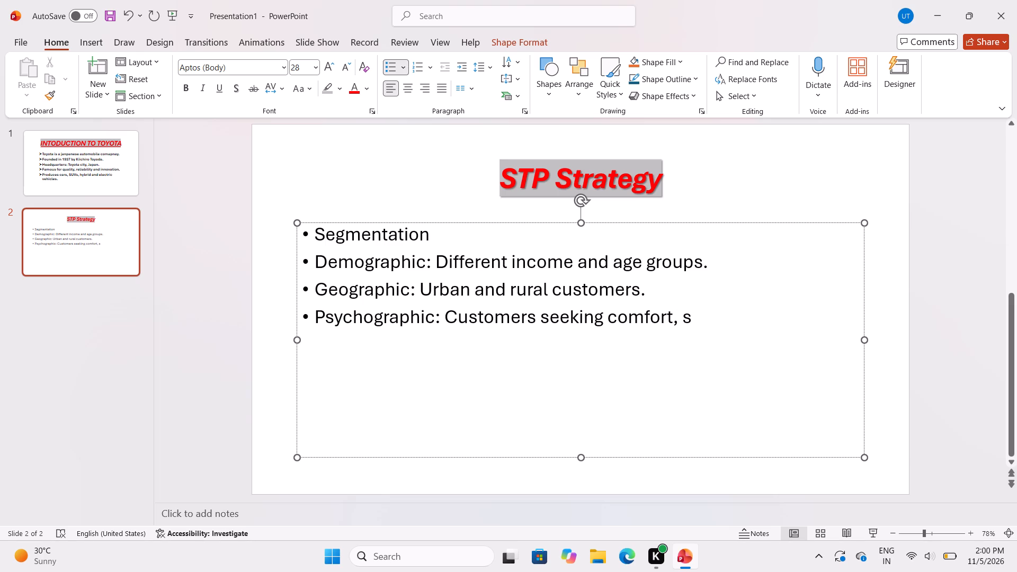
{"action": "type", "text": "ag"}
{"action": "key", "text": "BackSpace"}
{"action": "type", "text": "fety"}
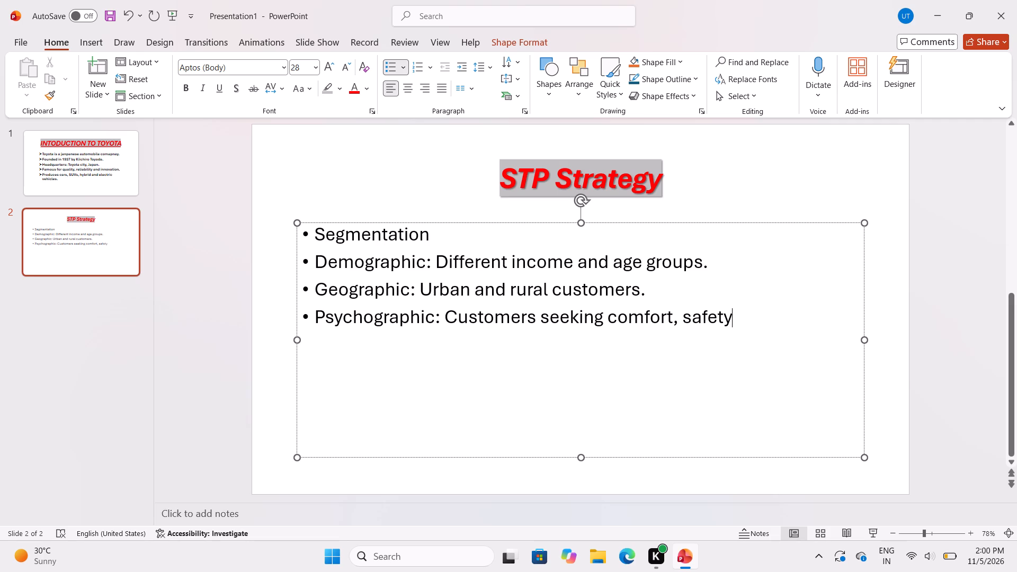
{"action": "key", "text": "space"}
{"action": "type", "text": "and sy"}
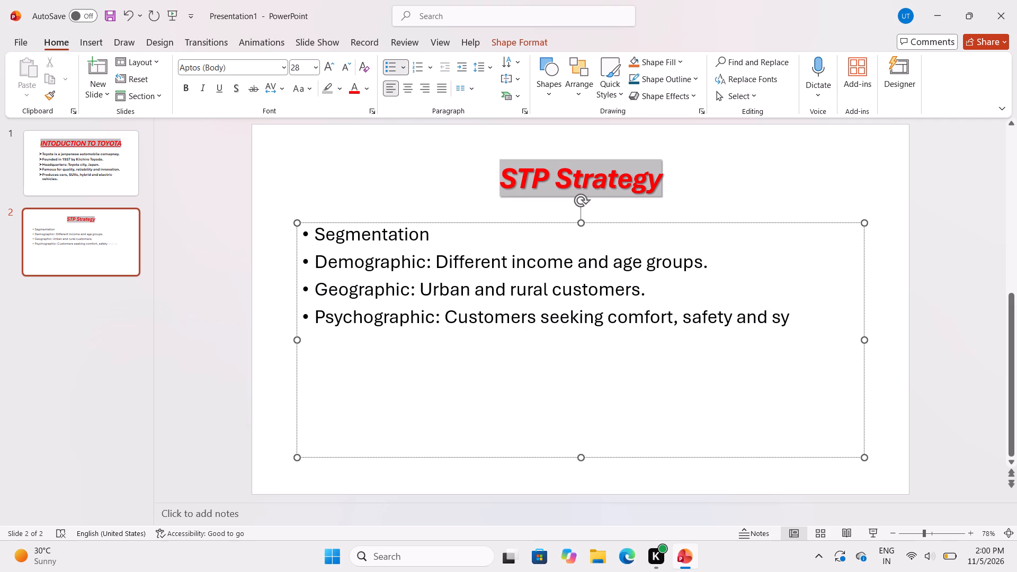
{"action": "key", "text": "BackSpace"}
{"action": "type", "text": "tatud"}
{"action": "key", "text": "BackSpace"}
{"action": "key", "text": "s"}
{"action": "key", "text": "period"}
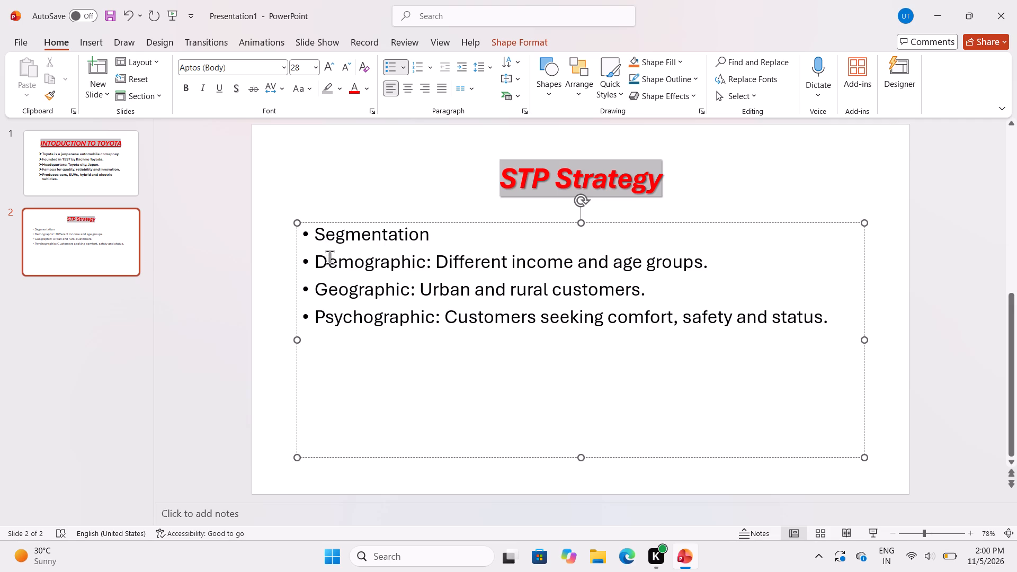
Change the "Segmentation" line from a bullet to the 1) 2) 3) numbering style.
{"action": "left_click_drag", "start_coordinate": [306, 230], "coordinate": [315, 233]}
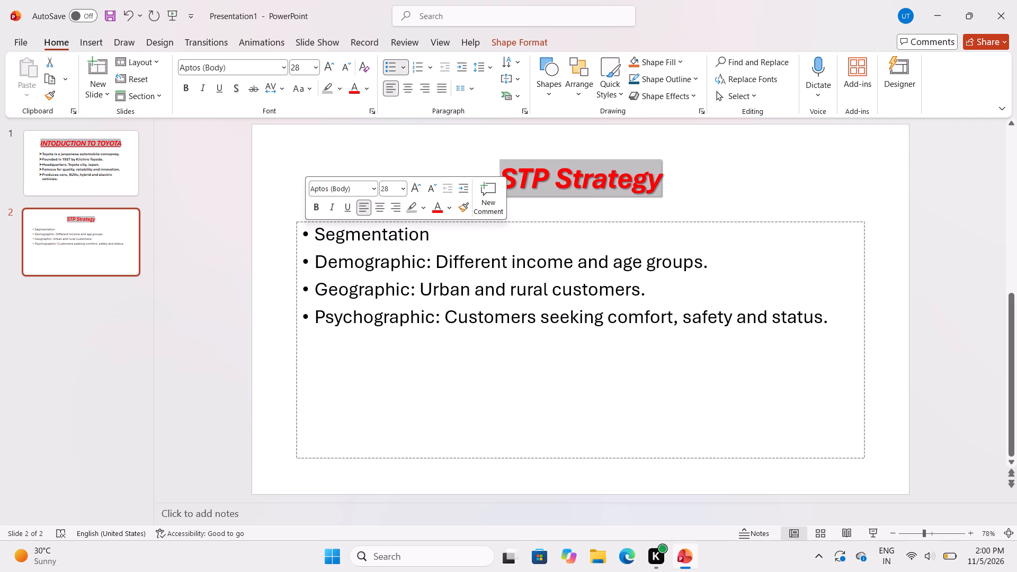
{"action": "left_click_drag", "start_coordinate": [315, 233], "coordinate": [313, 233]}
{"action": "double_click", "coordinate": [313, 233]}
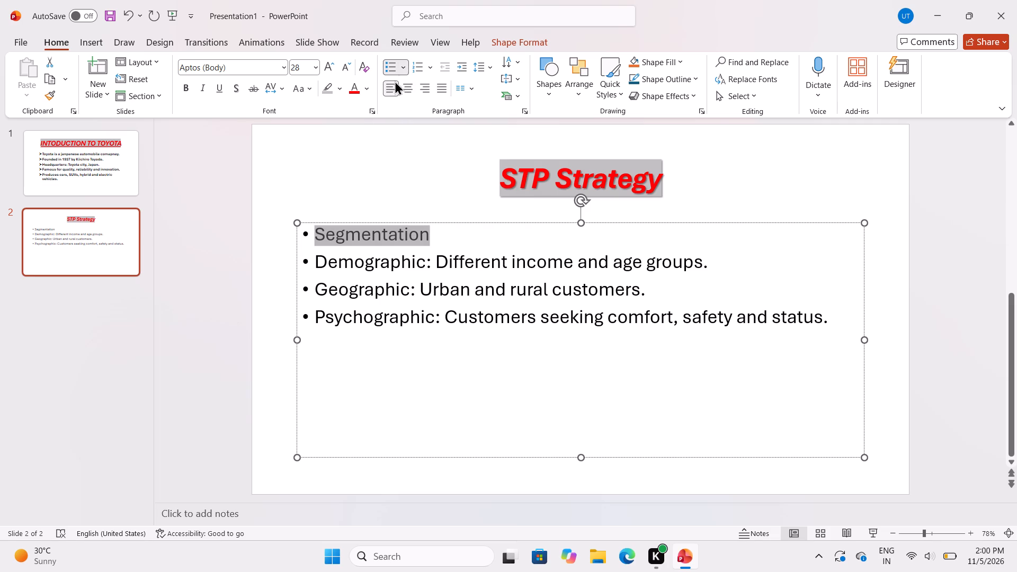
{"action": "left_click", "coordinate": [400, 62]}
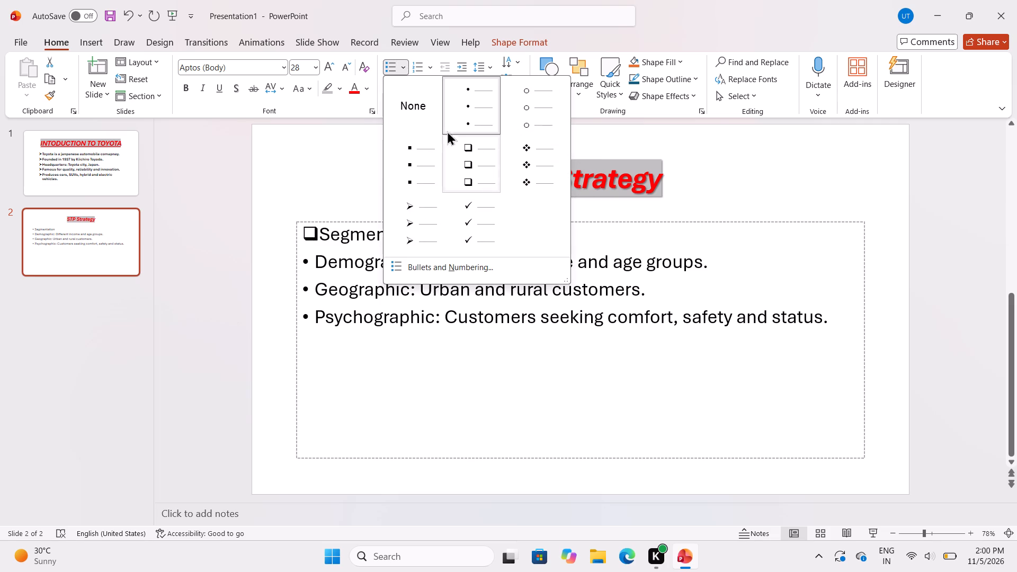
{"action": "left_click", "coordinate": [426, 67]}
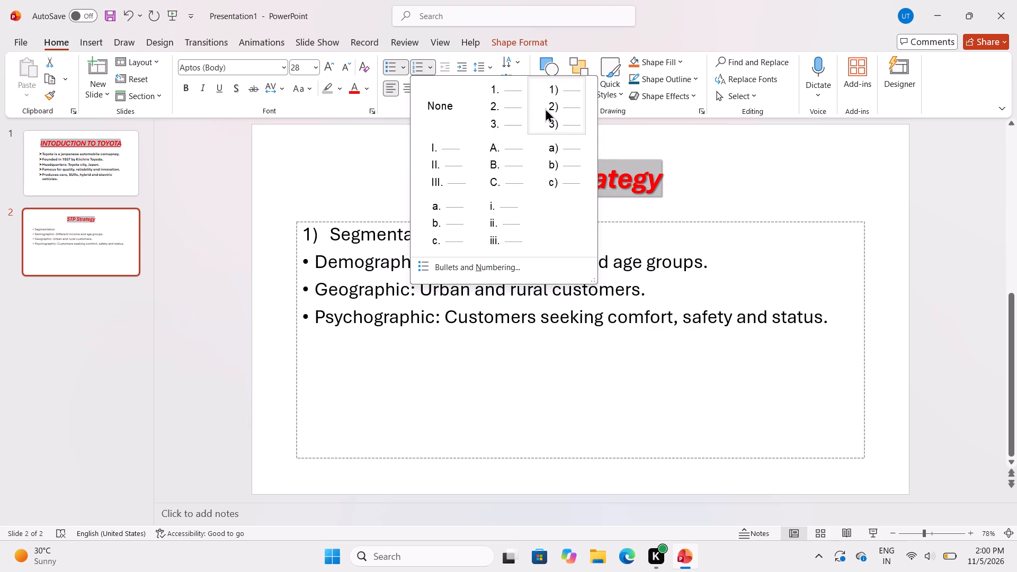
{"action": "left_click", "coordinate": [557, 115]}
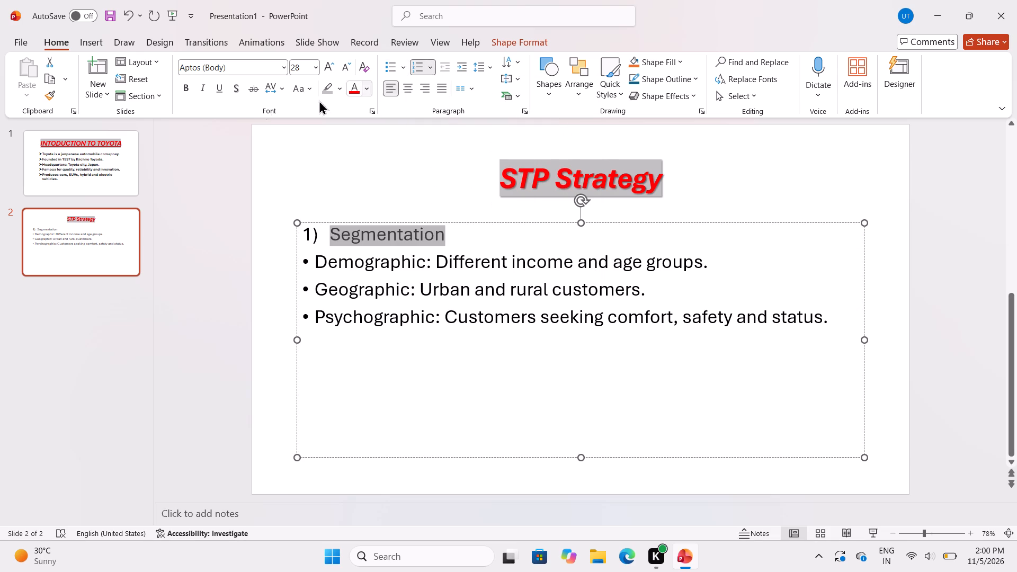
Format the "Segmentation" heading text as shadowed, bold and underlined.
{"action": "left_click", "coordinate": [234, 90]}
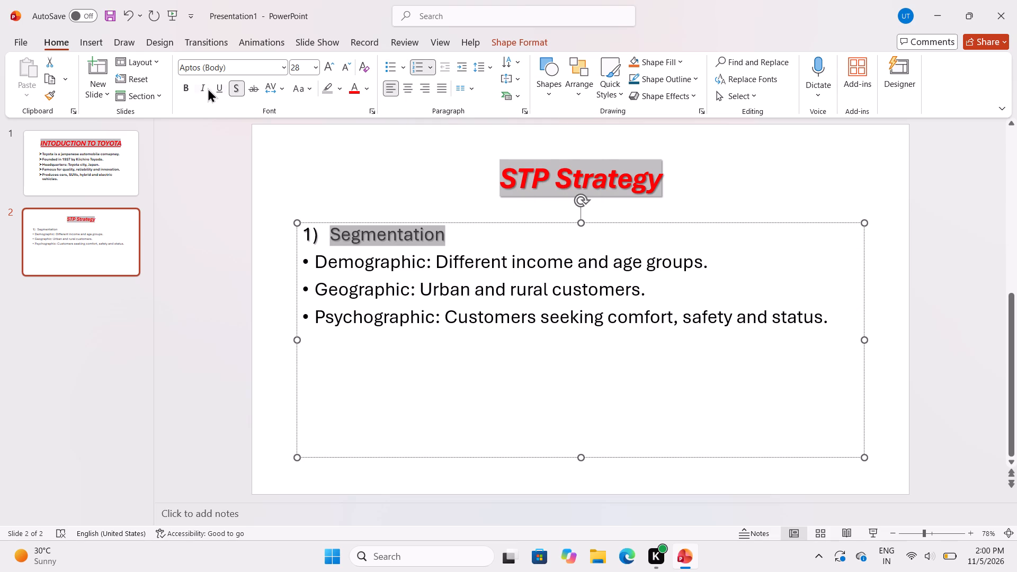
{"action": "left_click", "coordinate": [184, 84]}
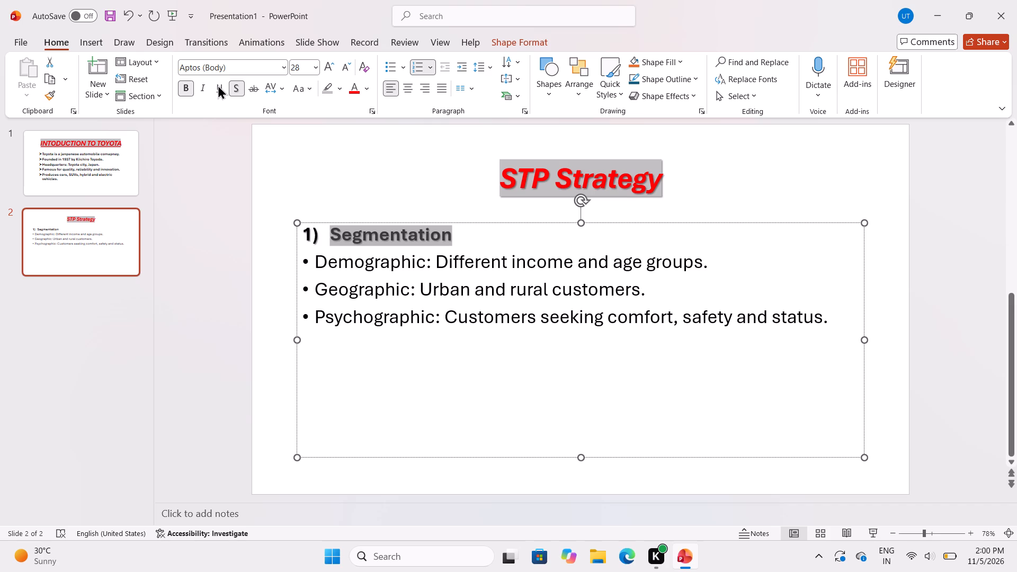
{"action": "left_click", "coordinate": [218, 85]}
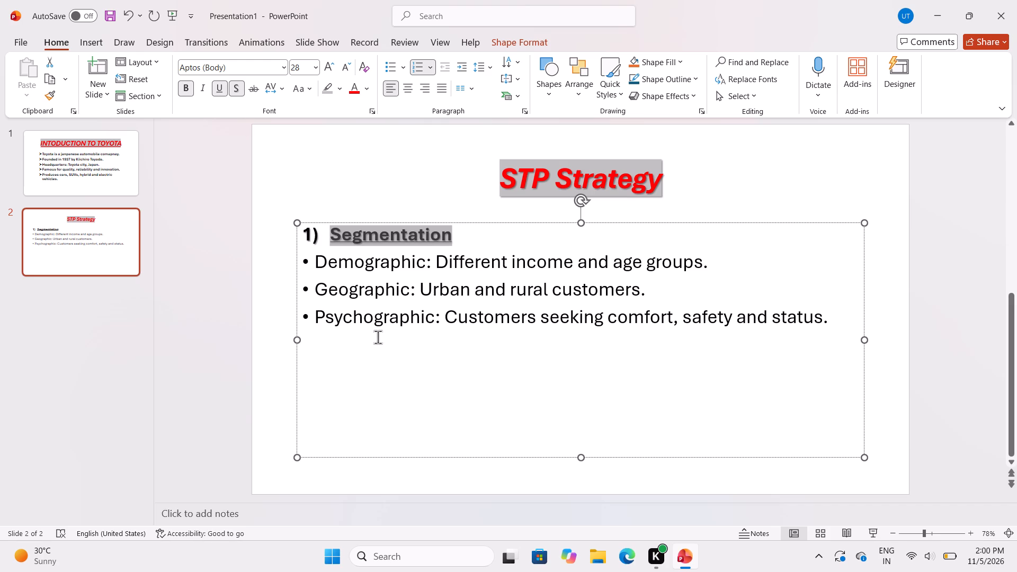
Add a "Targeting" line below the Psychographic bullet on the STP Strategy slide.
{"action": "left_click", "coordinate": [834, 322]}
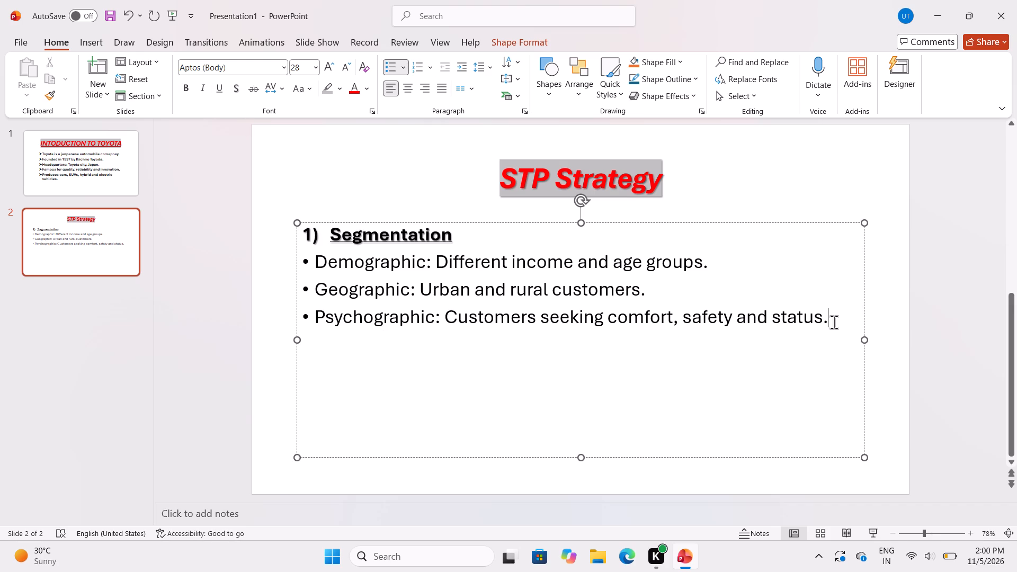
{"action": "key", "text": "Return"}
{"action": "type", "text": "2."}
{"action": "key", "text": "space"}
{"action": "key", "text": "BackSpace"}
{"action": "key", "text": "BackSpace"}
{"action": "key", "text": "BackSpace"}
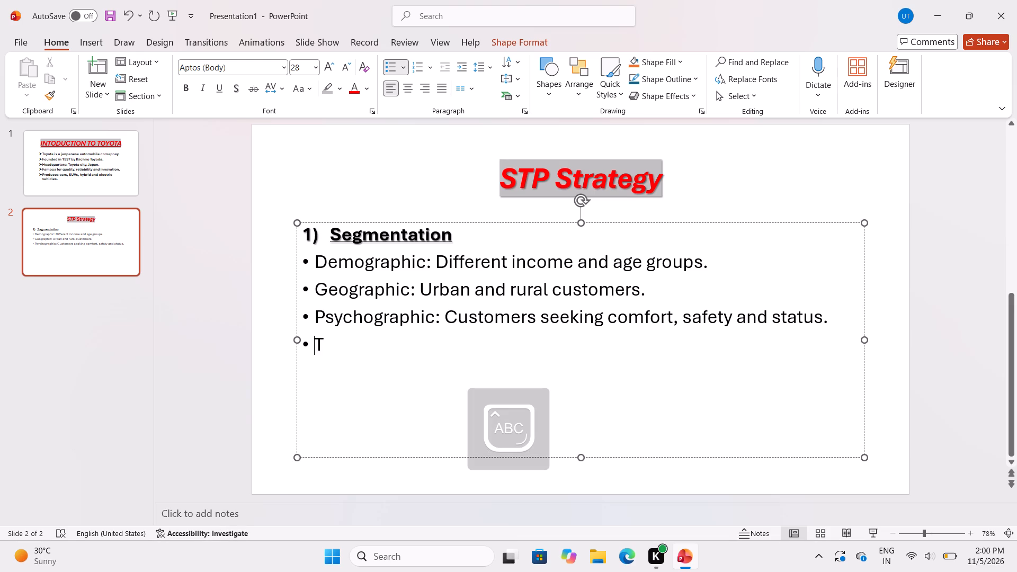
{"action": "key", "text": "a"}
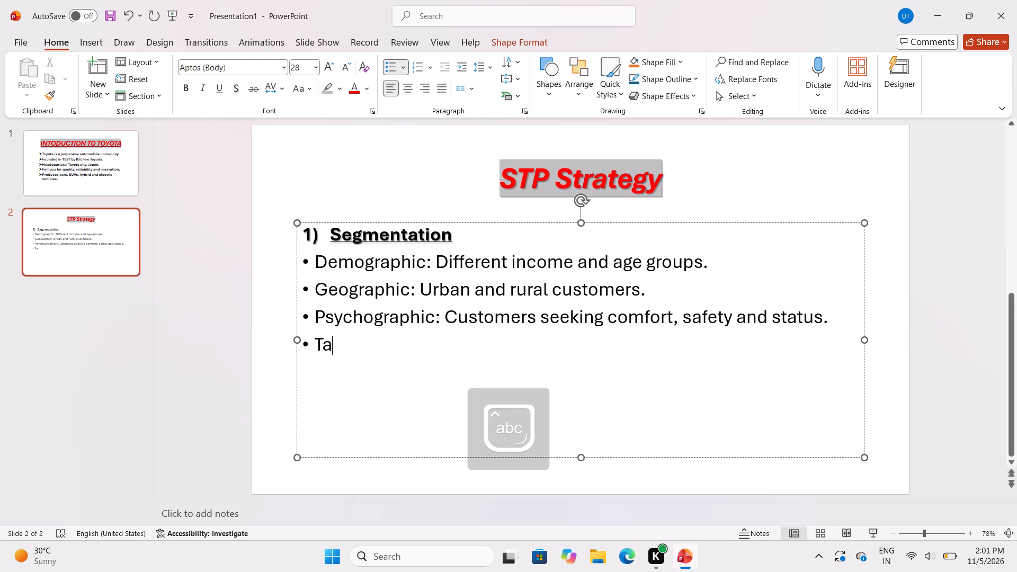
{"action": "type", "text": "rget"}
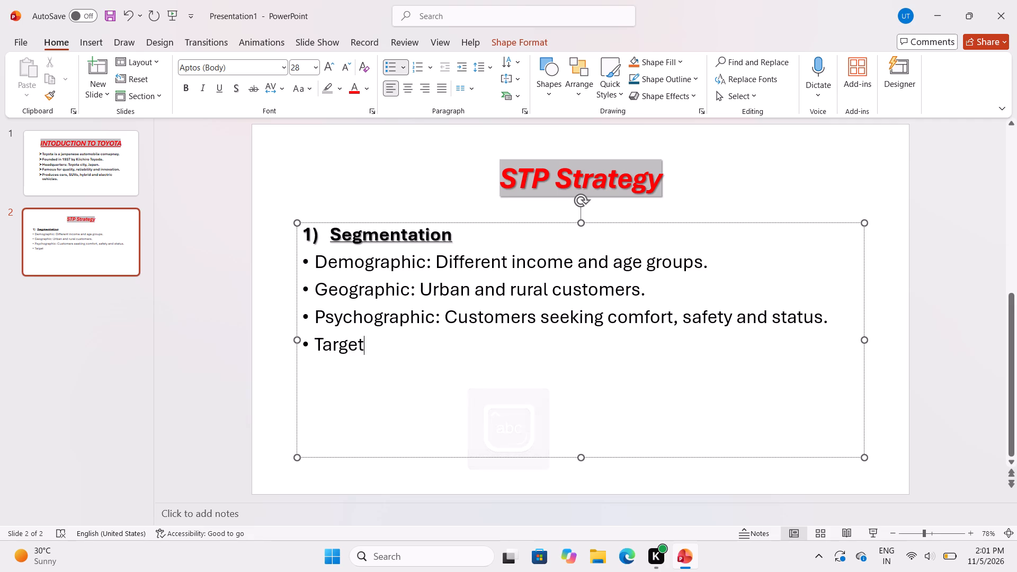
{"action": "type", "text": "ing"}
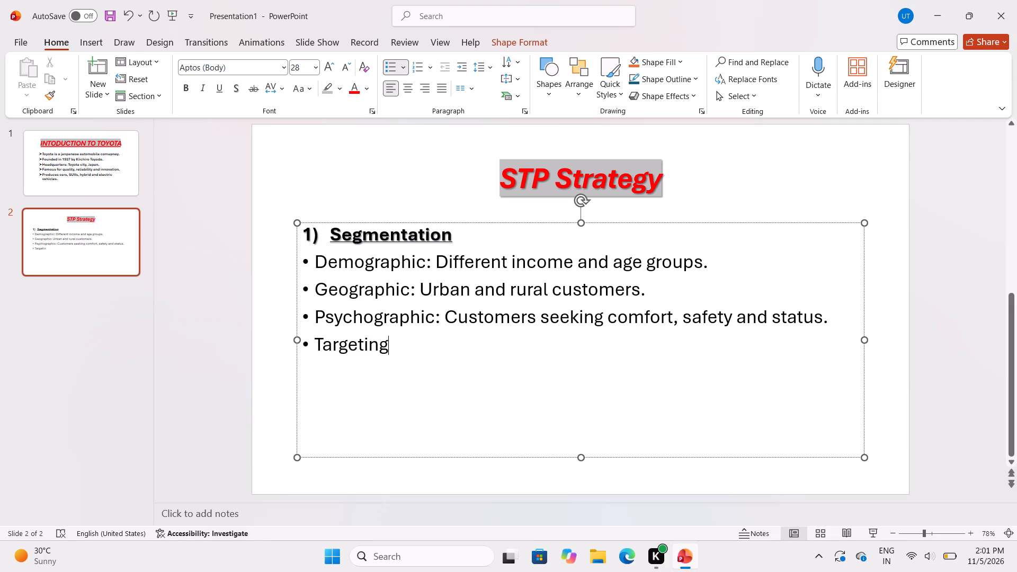
Add the bullet "Middle-income families." below the Targeting line.
{"action": "key", "text": "Return"}
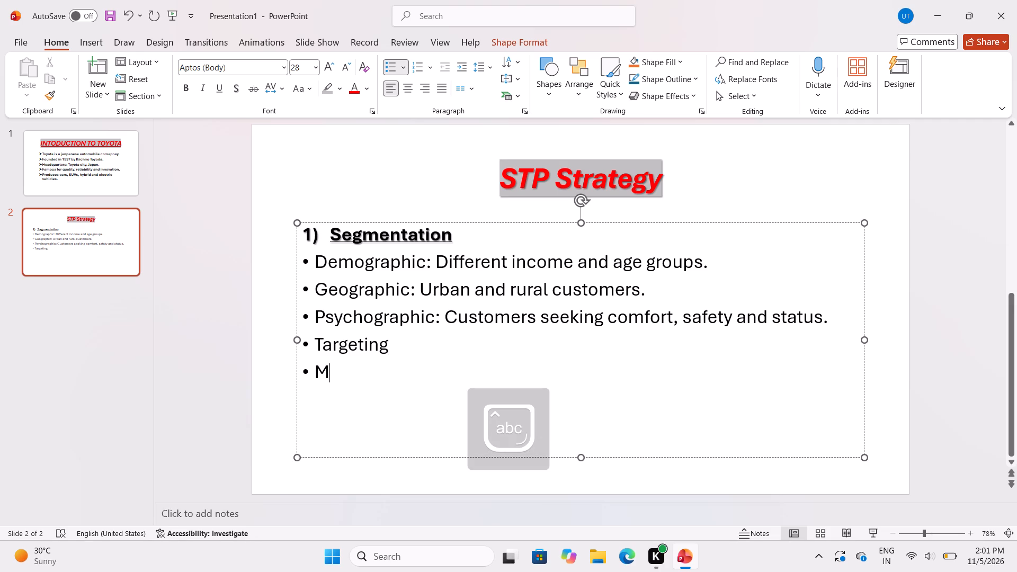
{"action": "type", "text": "iddle"}
{"action": "key", "text": "space"}
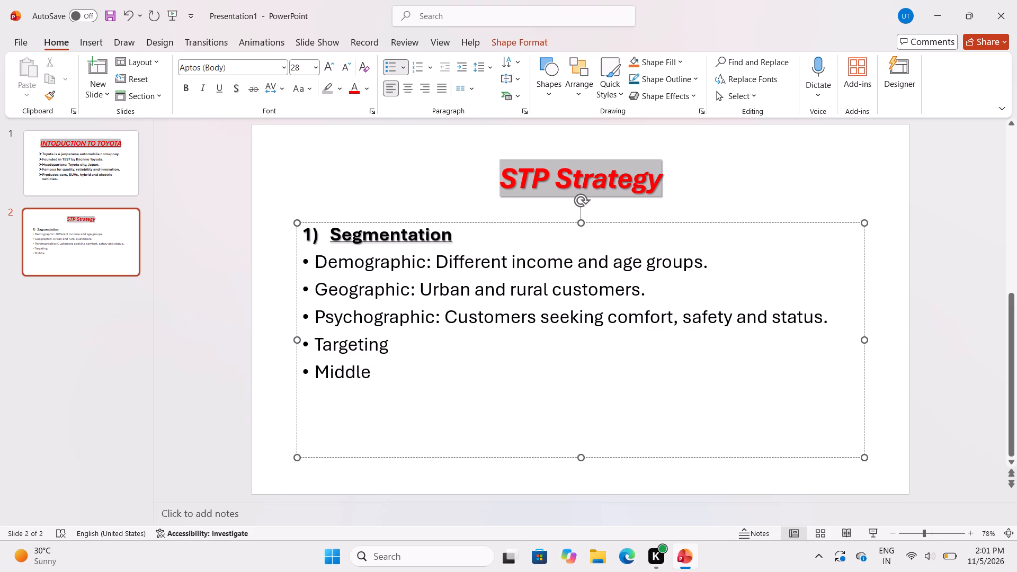
{"action": "key", "text": "BackSpace"}
{"action": "type", "text": "-income"}
{"action": "key", "text": "space"}
{"action": "type", "text": "fam"}
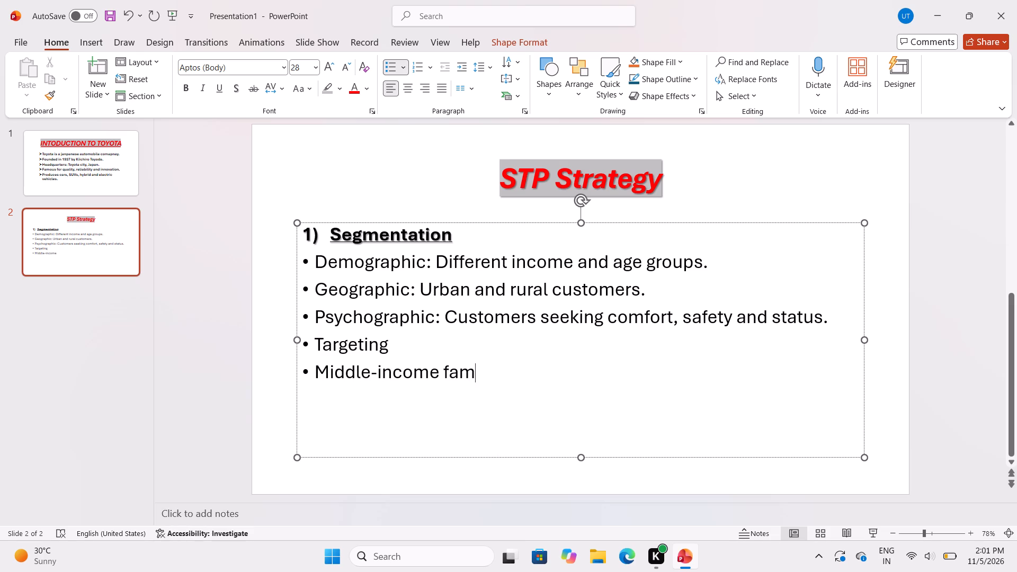
{"action": "type", "text": "ilies"}
{"action": "key", "text": "period"}
Add the bullet "Premium car buyers." below the Middle-income families bullet.
{"action": "key", "text": "Return"}
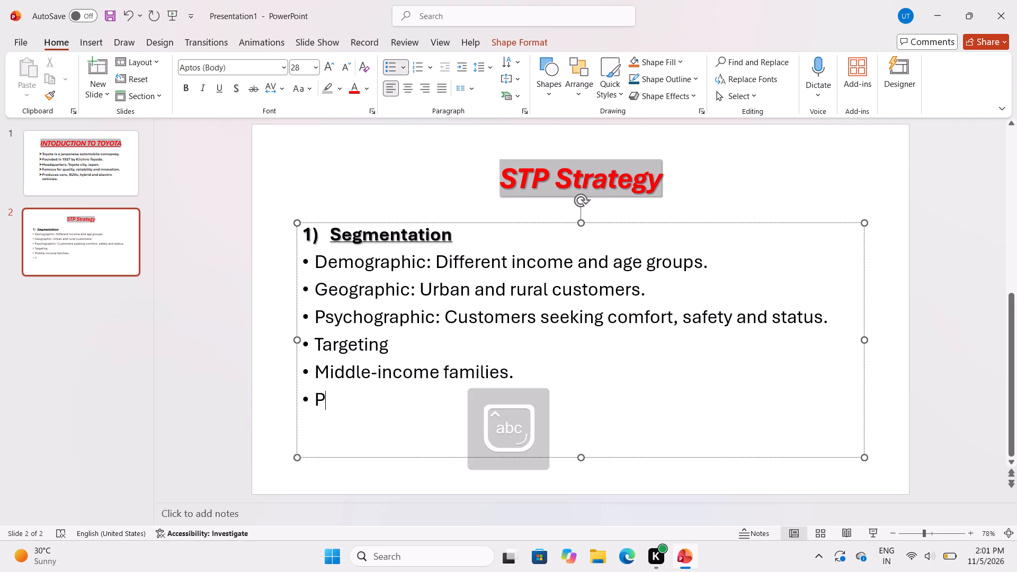
{"action": "type", "text": "remium"}
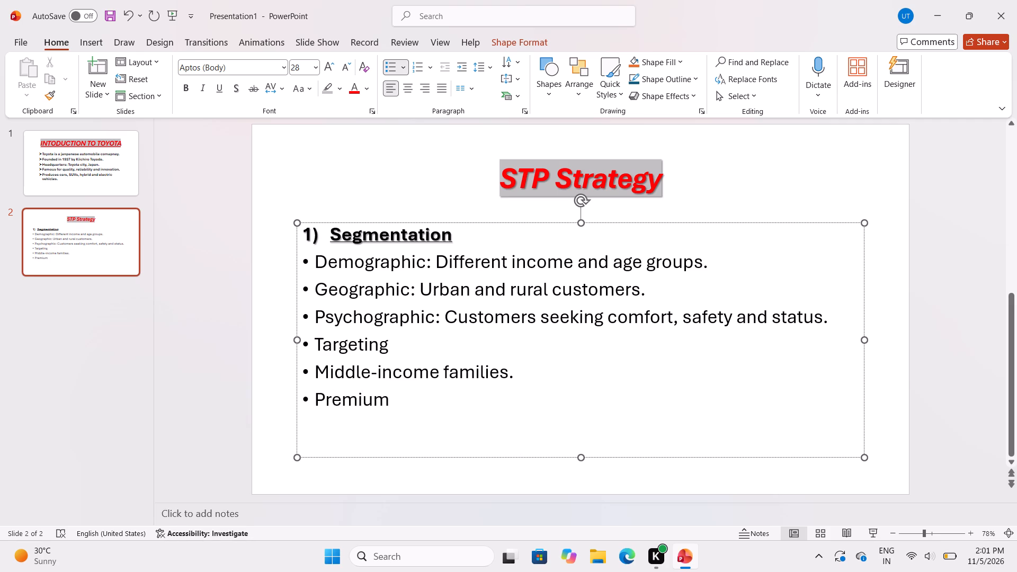
{"action": "key", "text": "space"}
{"action": "type", "text": "car b"}
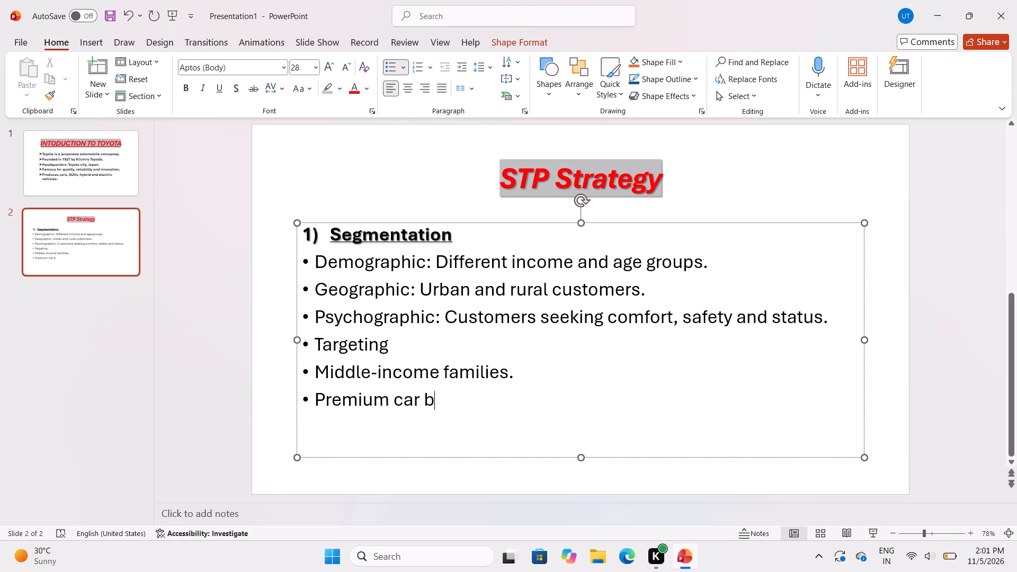
{"action": "type", "text": "uyers."}
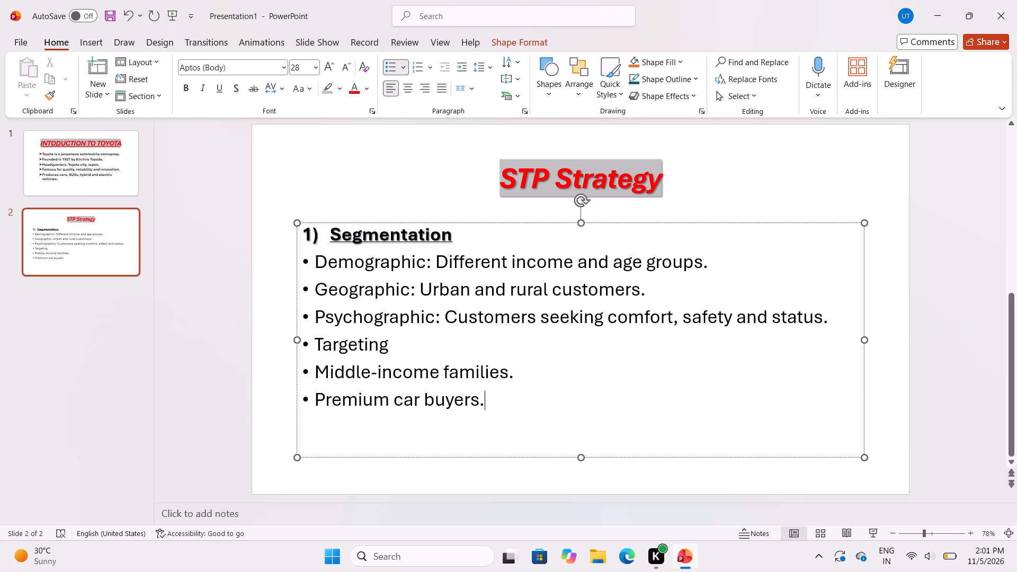
Add the bullet "Environment-conscious customers." below the Premium car buyers bullet.
{"action": "key", "text": "Return"}
{"action": "key", "text": "Return"}
{"action": "key", "text": "BackSpace"}
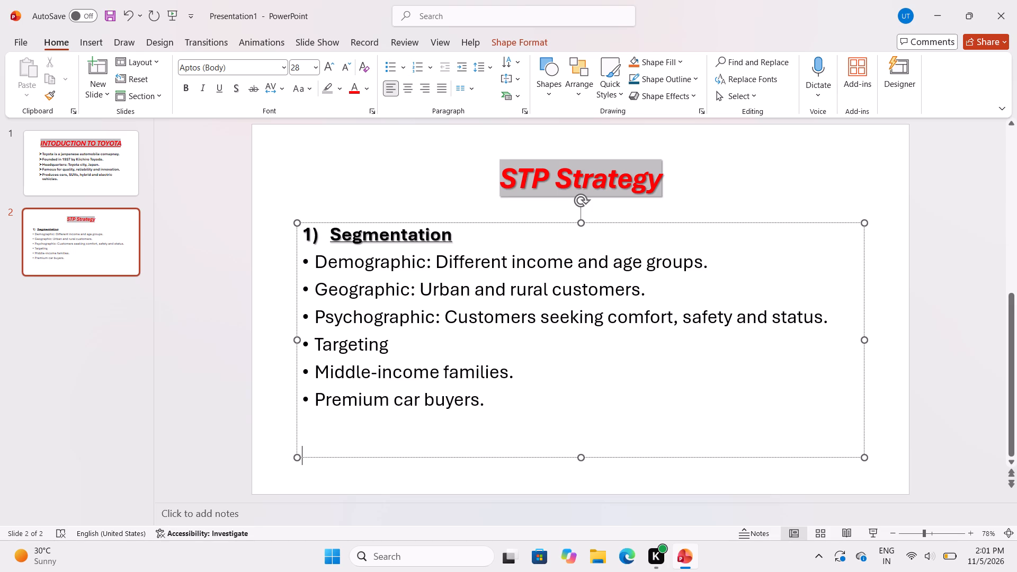
{"action": "key", "text": "BackSpace"}
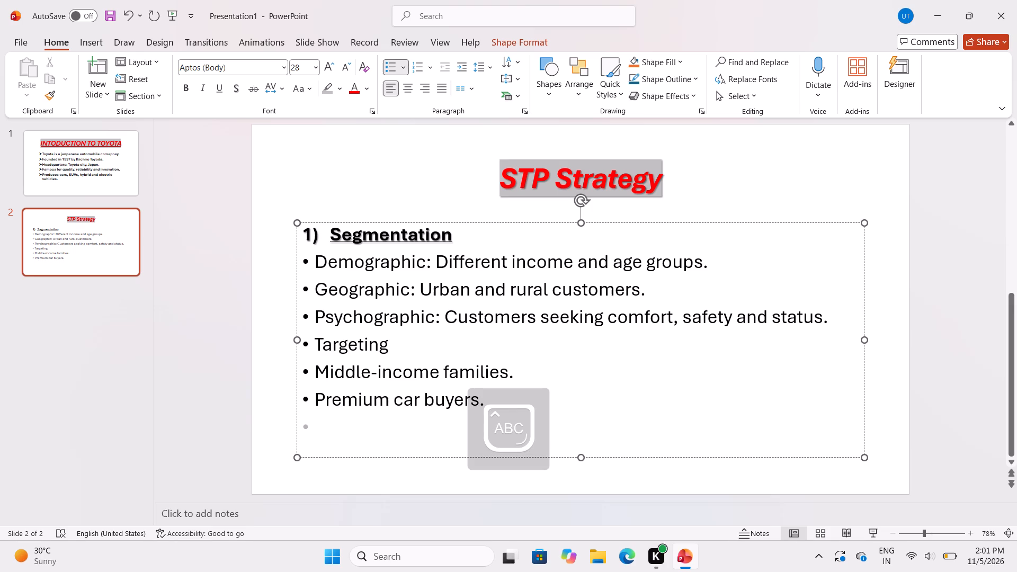
{"action": "key", "text": "e"}
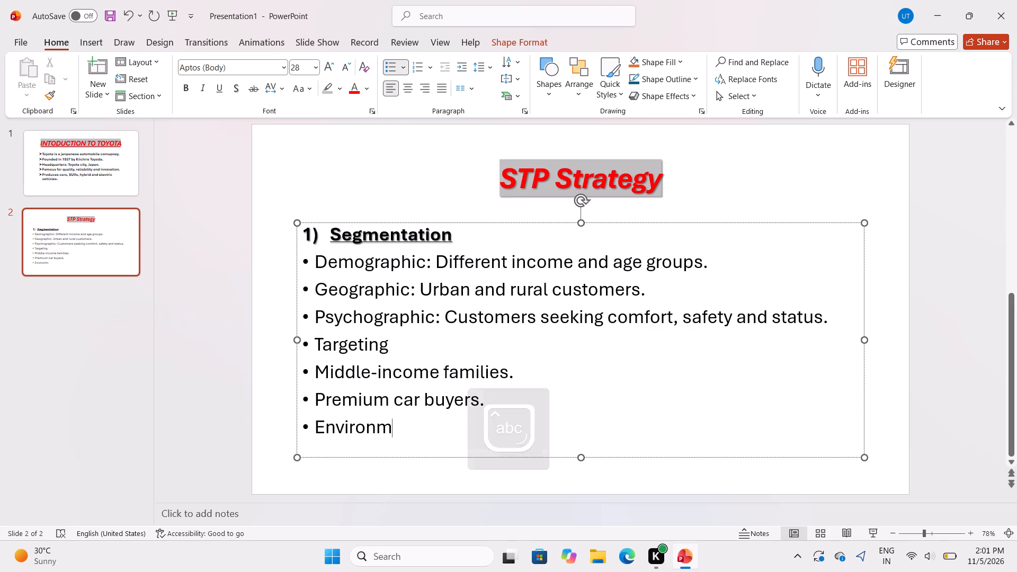
{"action": "type", "text": "ent"}
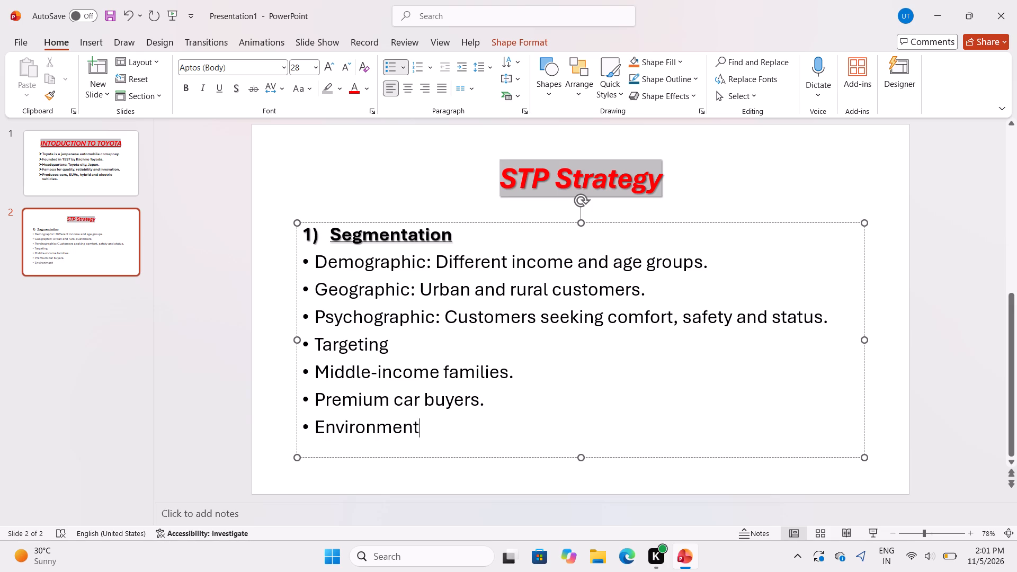
{"action": "type", "text": "-"}
{"action": "key", "text": "space"}
{"action": "key", "text": "BackSpace"}
{"action": "type", "text": "co"}
{"action": "type", "text": "ns"}
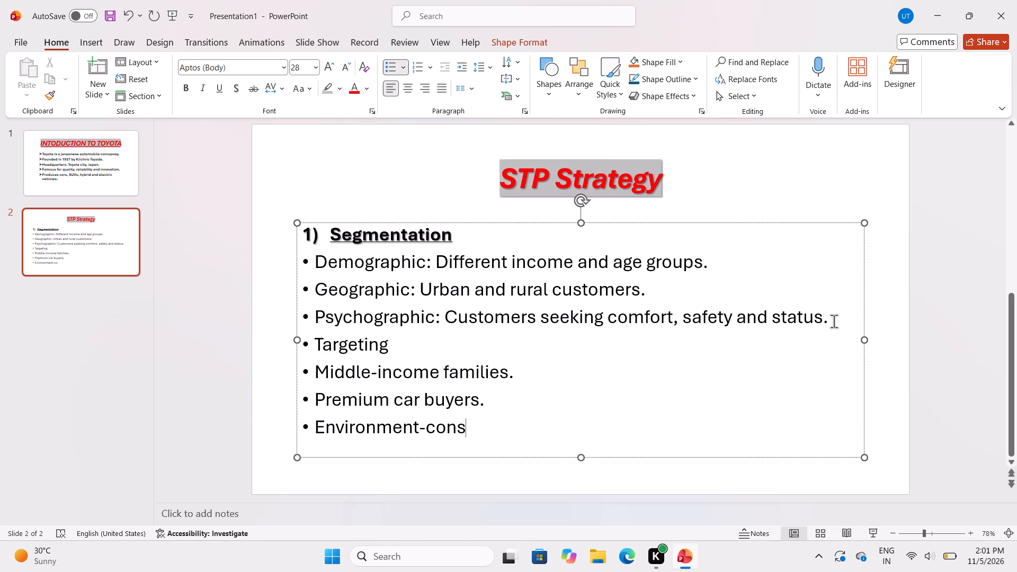
{"action": "type", "text": "cious cusy"}
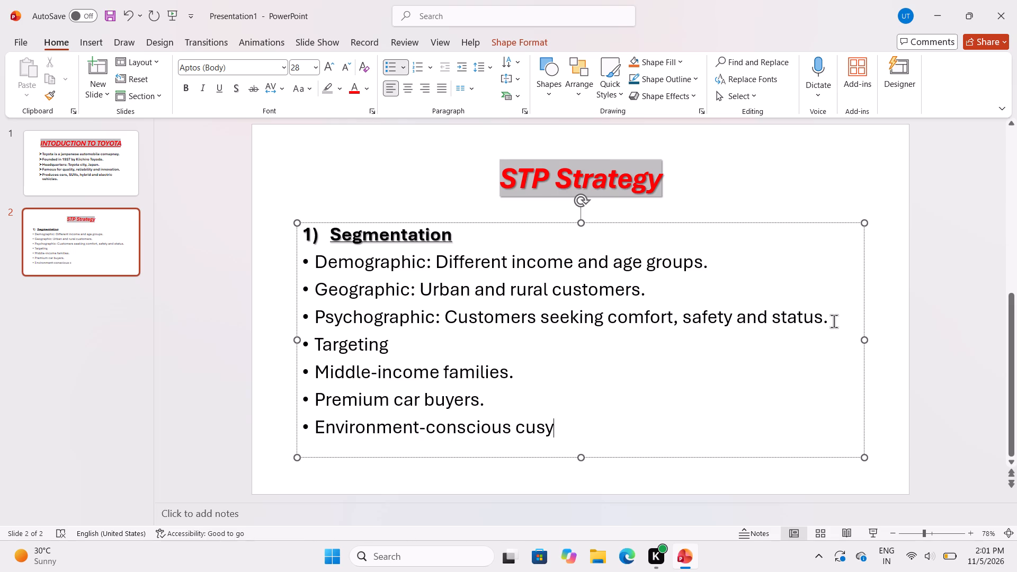
{"action": "key", "text": "BackSpace"}
{"action": "type", "text": "tomers."}
{"action": "key", "text": "Return"}
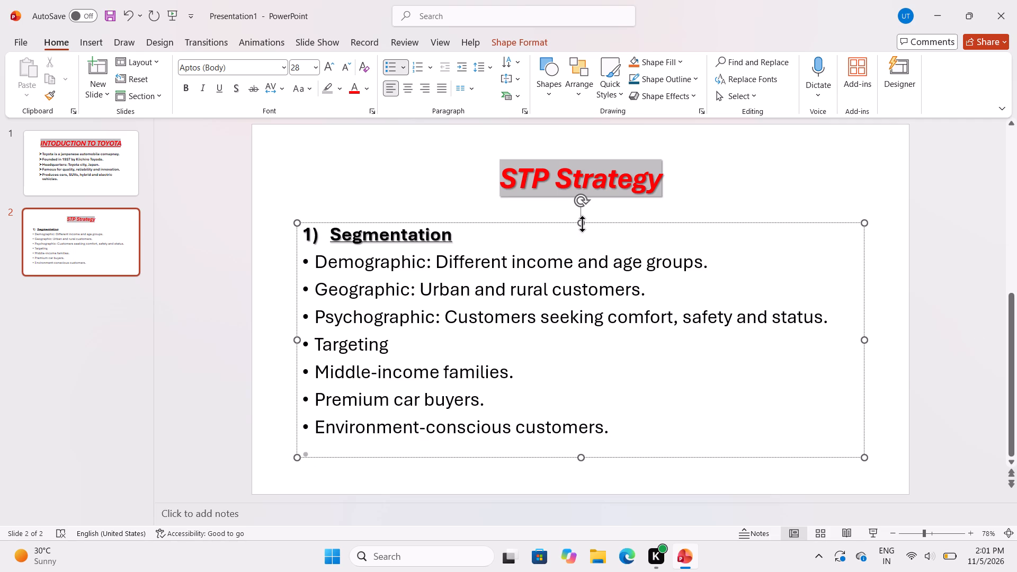
Enlarge the body text box by extending its top edge slightly upward and its bottom edge down to the slide's lower edge.
{"action": "left_click_drag", "start_coordinate": [582, 224], "coordinate": [581, 211]}
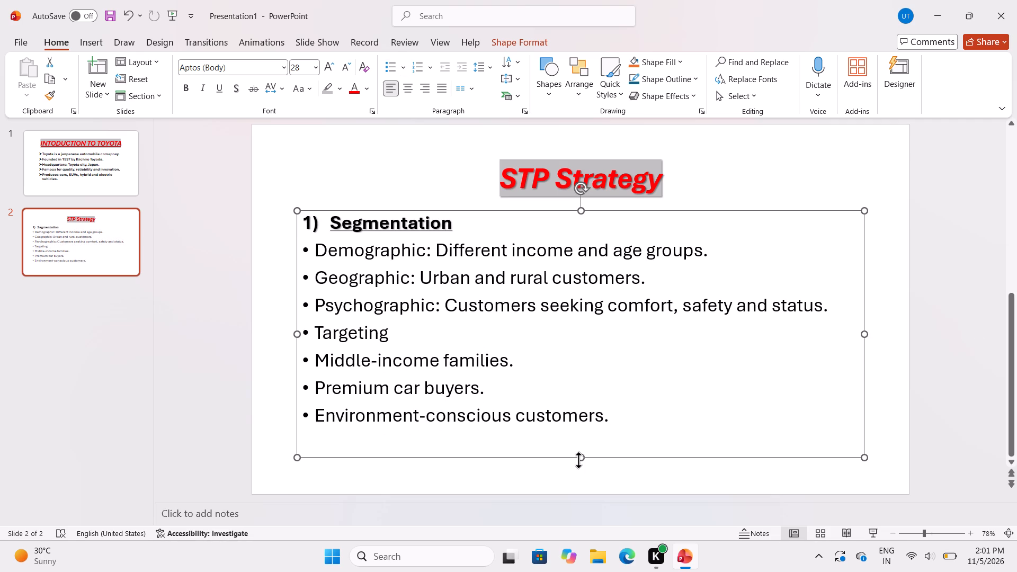
{"action": "left_click_drag", "start_coordinate": [581, 457], "coordinate": [578, 492]}
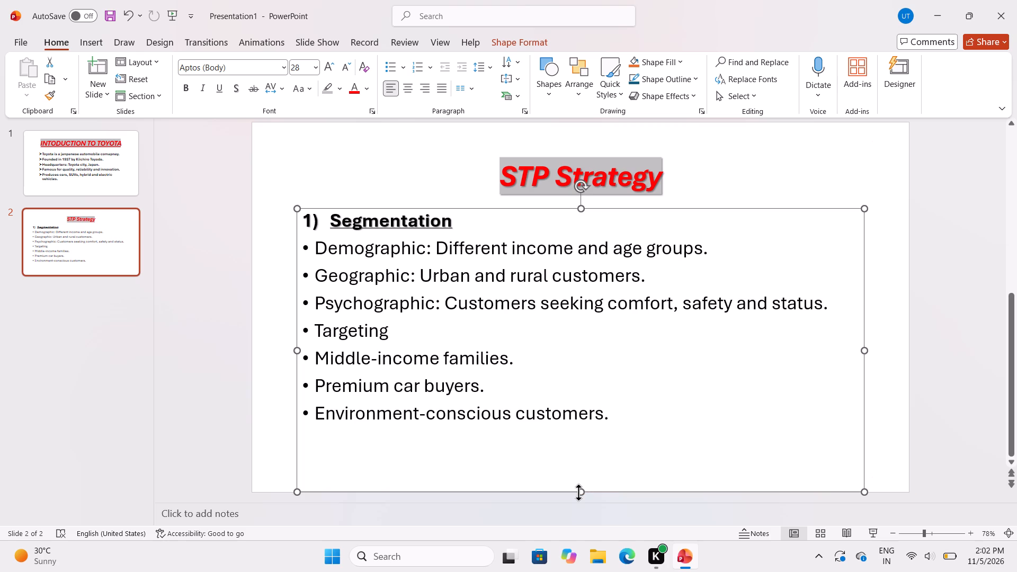
Add a "Positioning" line below the Environment-conscious customers bullet.
{"action": "left_click", "coordinate": [616, 418]}
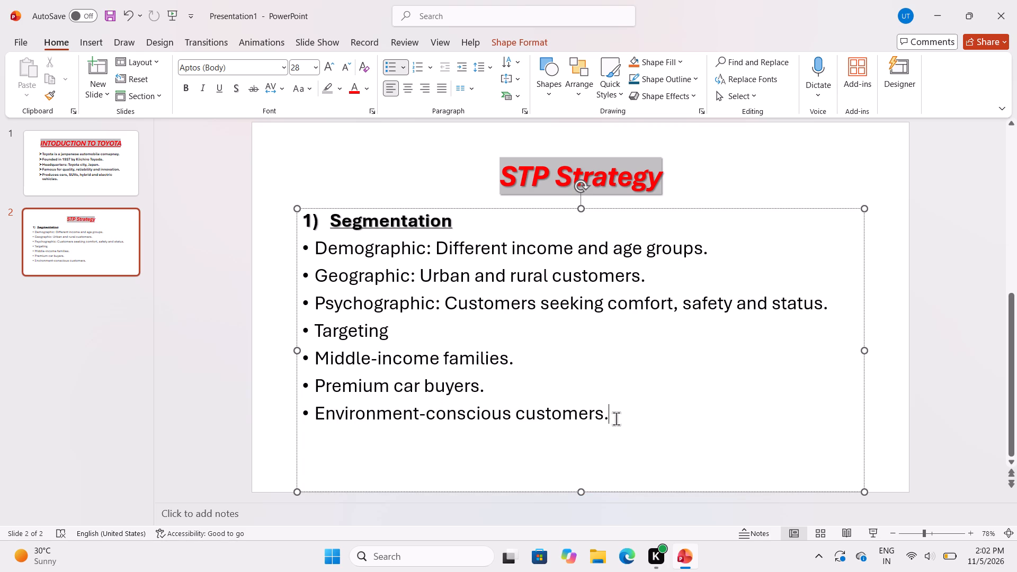
{"action": "key", "text": "Return"}
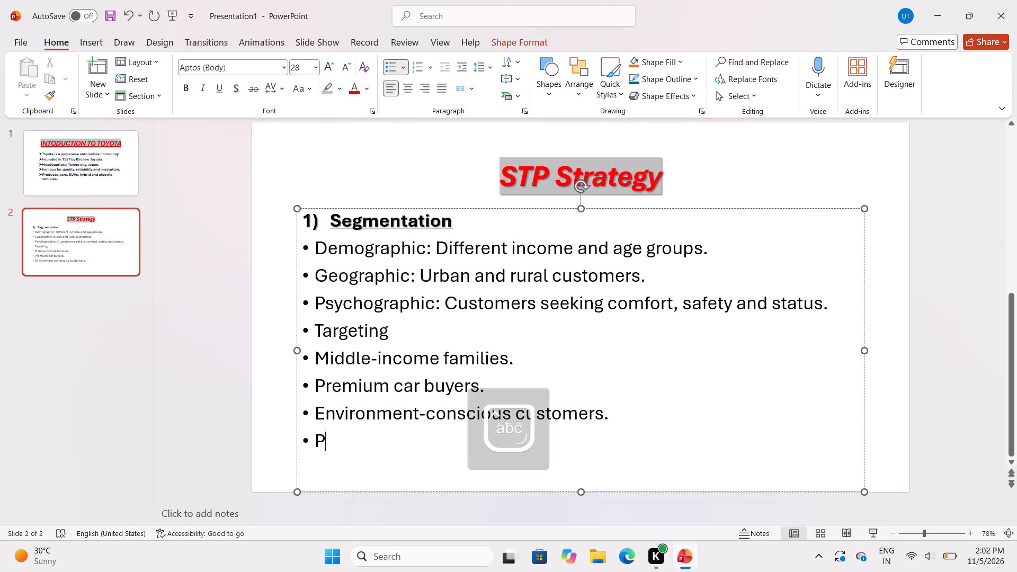
{"action": "key", "text": "s"}
{"action": "type", "text": "ition"}
{"action": "type", "text": "ing"}
Add the bullet "Toyota positions itself as a relible, fuel-efficient and value-for-money automobile brand." below the Positioning line.
{"action": "key", "text": "Return"}
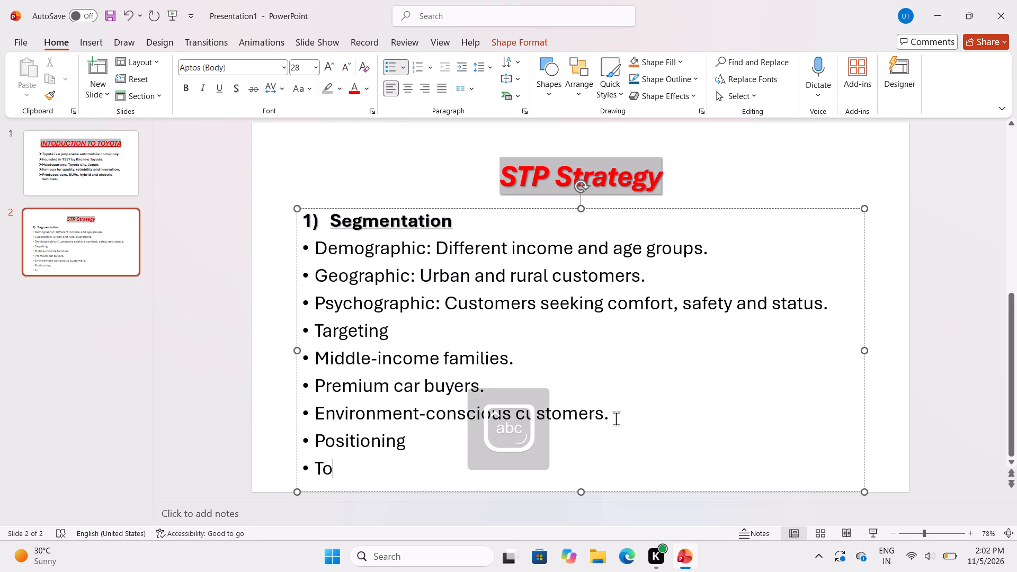
{"action": "type", "text": "yota"}
{"action": "key", "text": "space"}
{"action": "type", "text": "positions itself"}
{"action": "key", "text": "space"}
{"action": "type", "text": "as a relible"}
{"action": "key", "text": "space"}
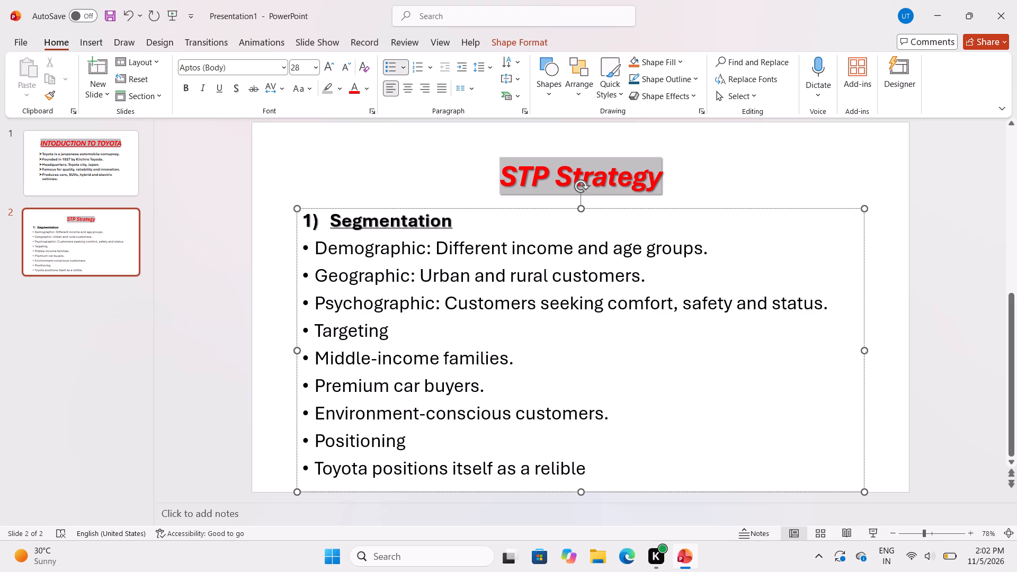
{"action": "key", "text": "BackSpace"}
{"action": "type", "text": ", fu"}
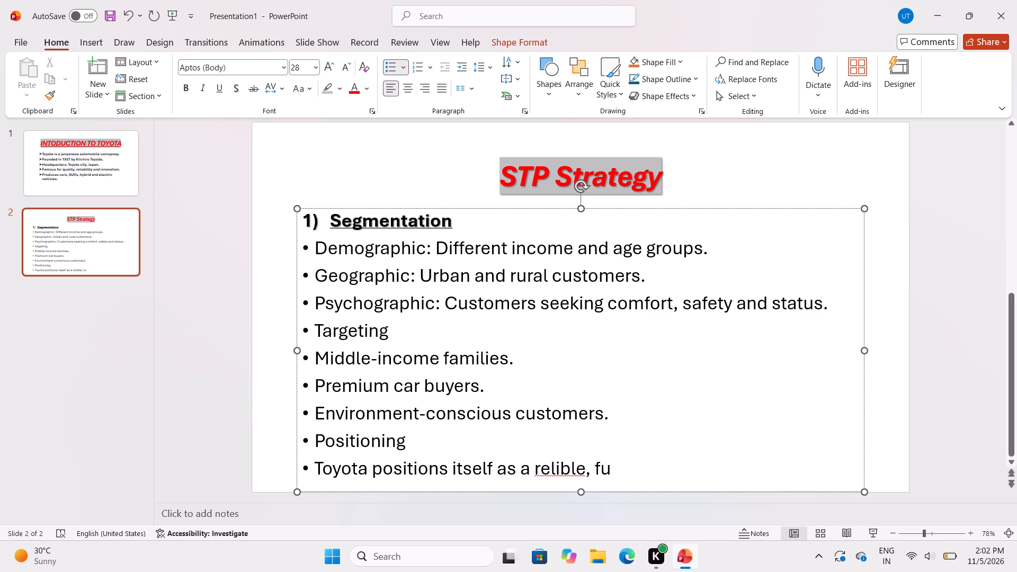
{"action": "type", "text": "el"}
{"action": "key", "text": "space"}
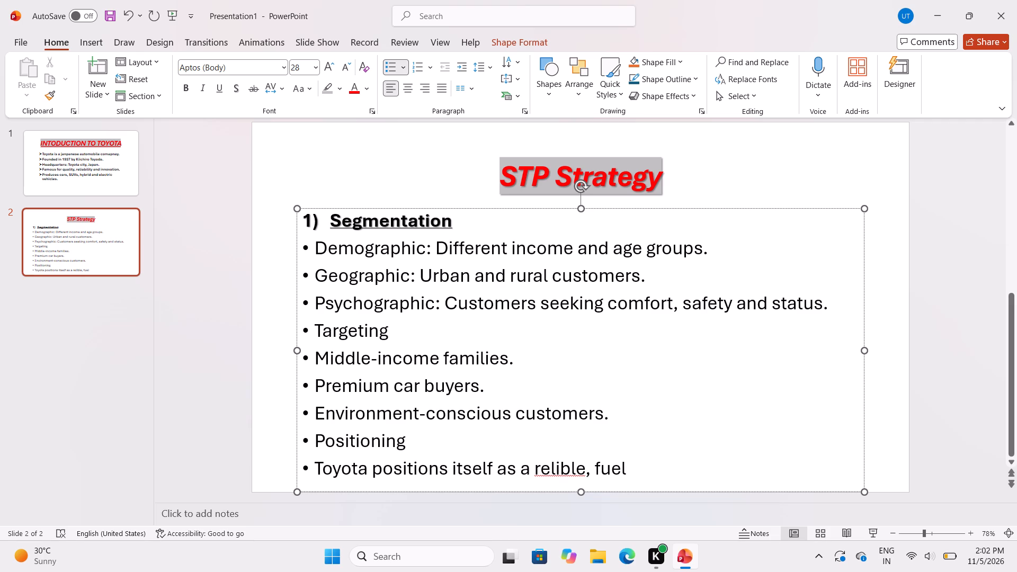
{"action": "key", "text": "BackSpace"}
{"action": "type", "text": "-efficent and value"}
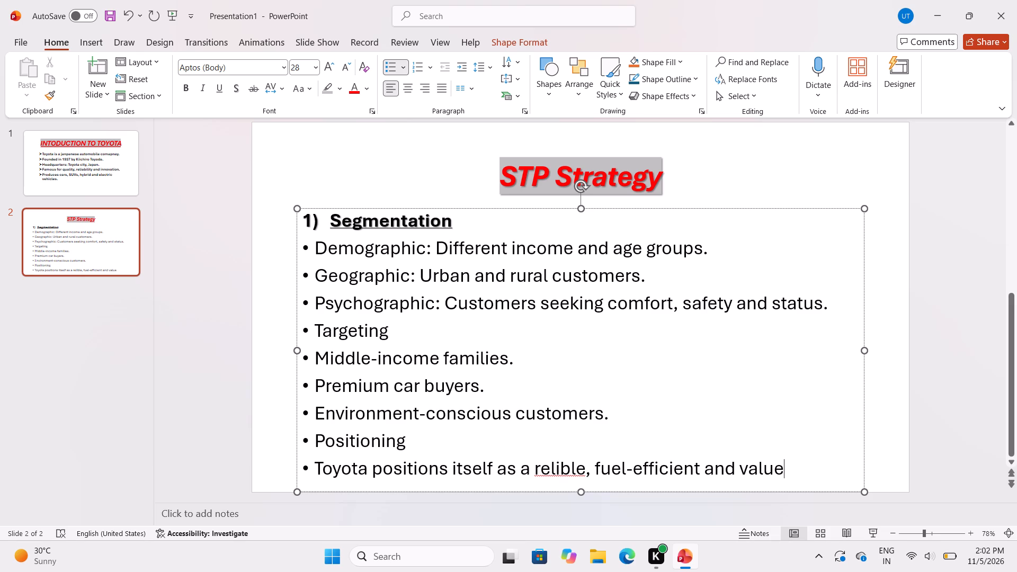
{"action": "key", "text": "minus"}
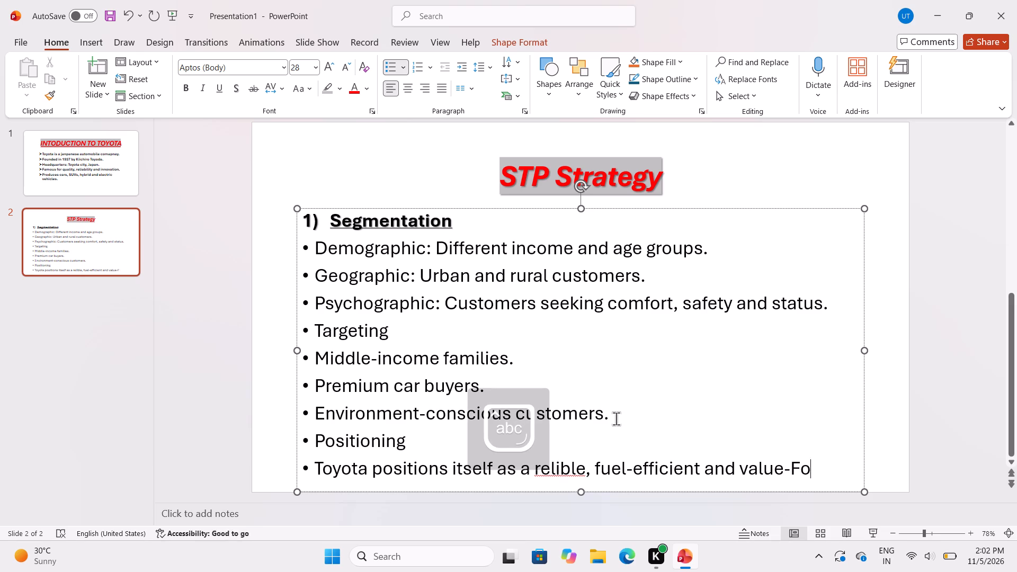
{"action": "key", "text": "BackSpace"}
{"action": "key", "text": "BackSpace"}
{"action": "key", "text": "BackSpace"}
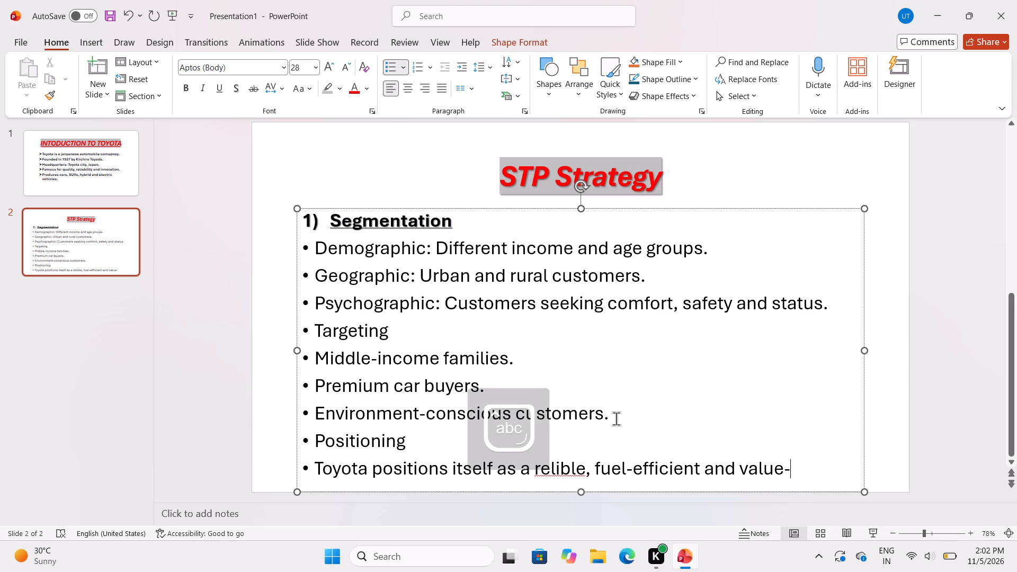
{"action": "type", "text": "for"}
{"action": "key", "text": "space"}
{"action": "key", "text": "BackSpace"}
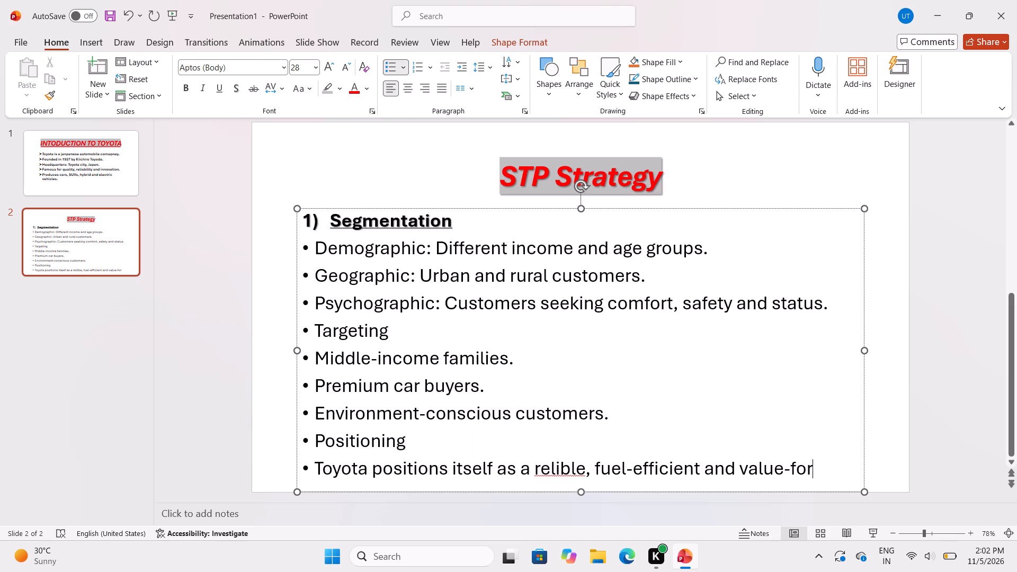
{"action": "type", "text": "-"}
{"action": "key", "text": "space"}
{"action": "key", "text": "BackSpace"}
{"action": "type", "text": "money automobile brand."}
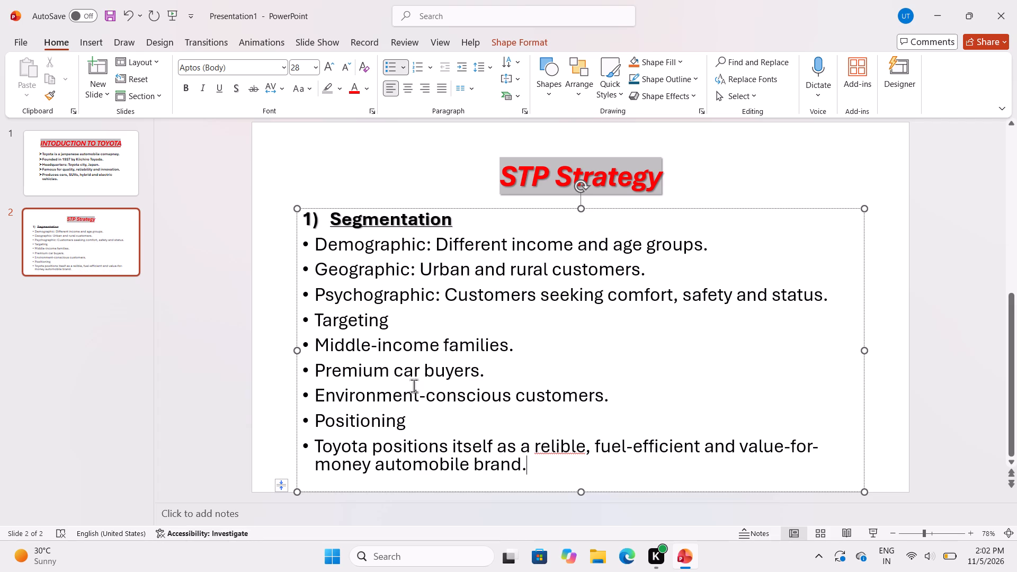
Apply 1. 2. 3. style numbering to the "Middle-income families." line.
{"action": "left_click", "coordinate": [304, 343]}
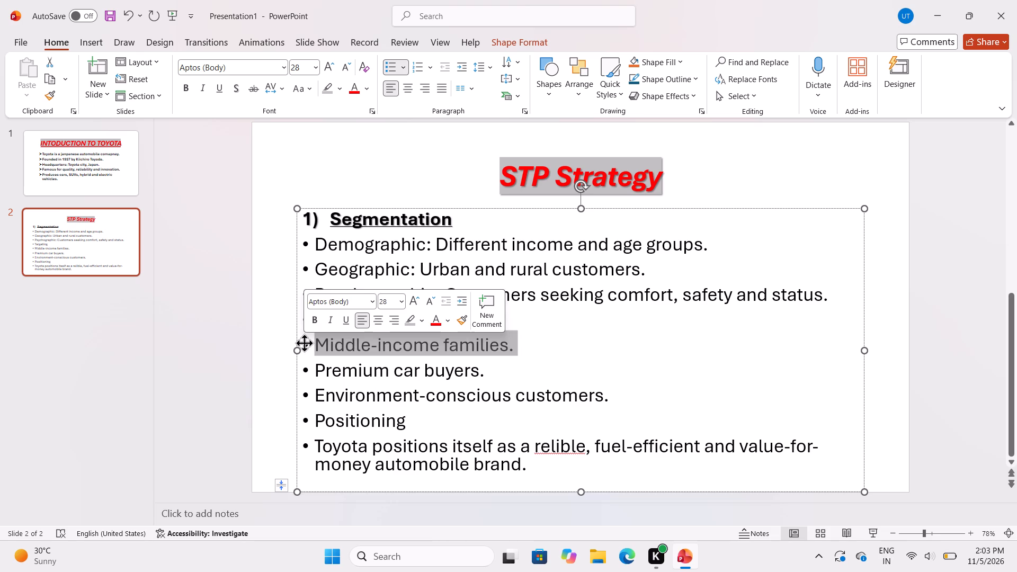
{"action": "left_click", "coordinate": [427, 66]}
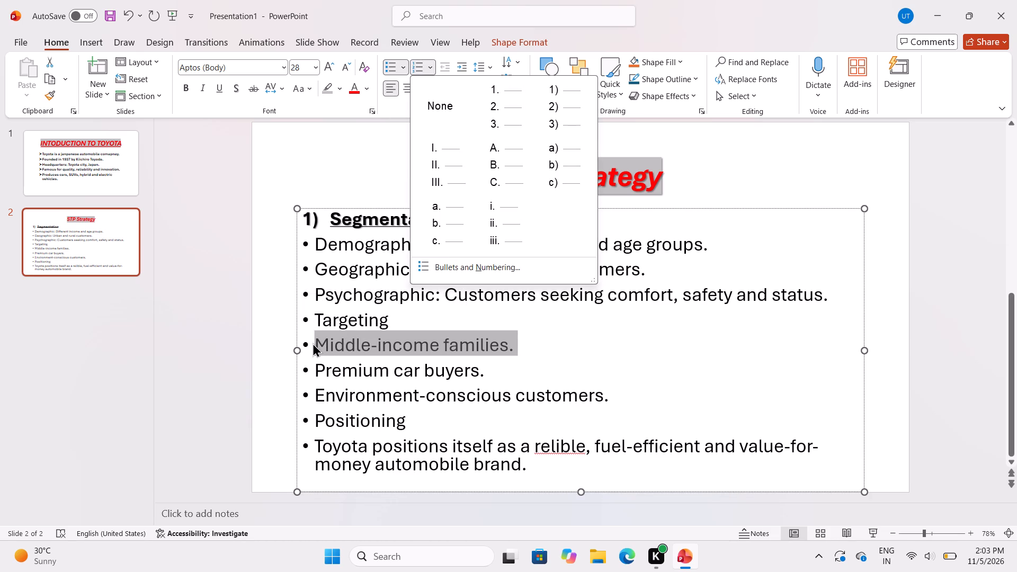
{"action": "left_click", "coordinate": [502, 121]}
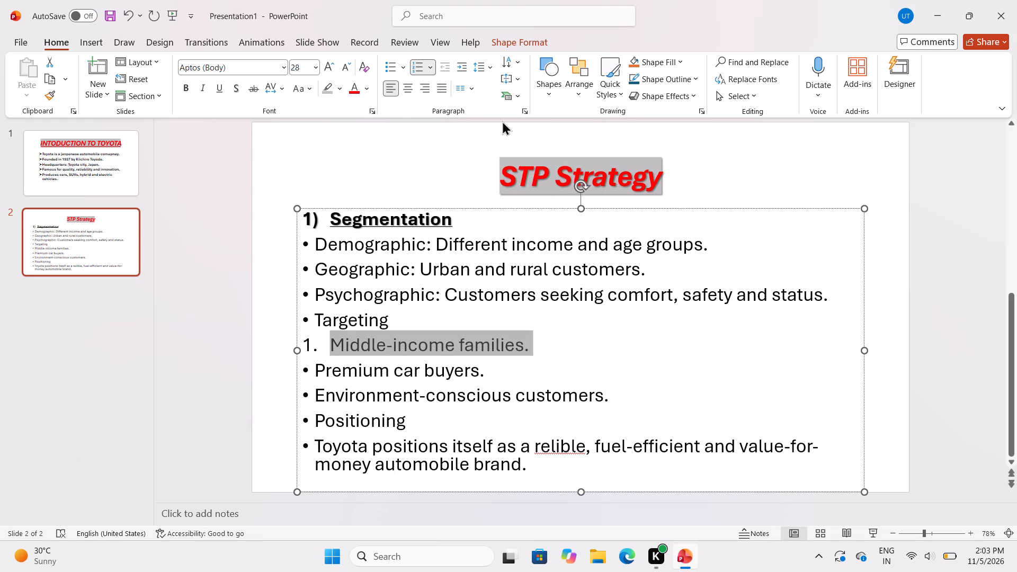
Replace the automatic number before "Middle-income families." with a manually entered "2)" followed by a space.
{"action": "left_click", "coordinate": [322, 341]}
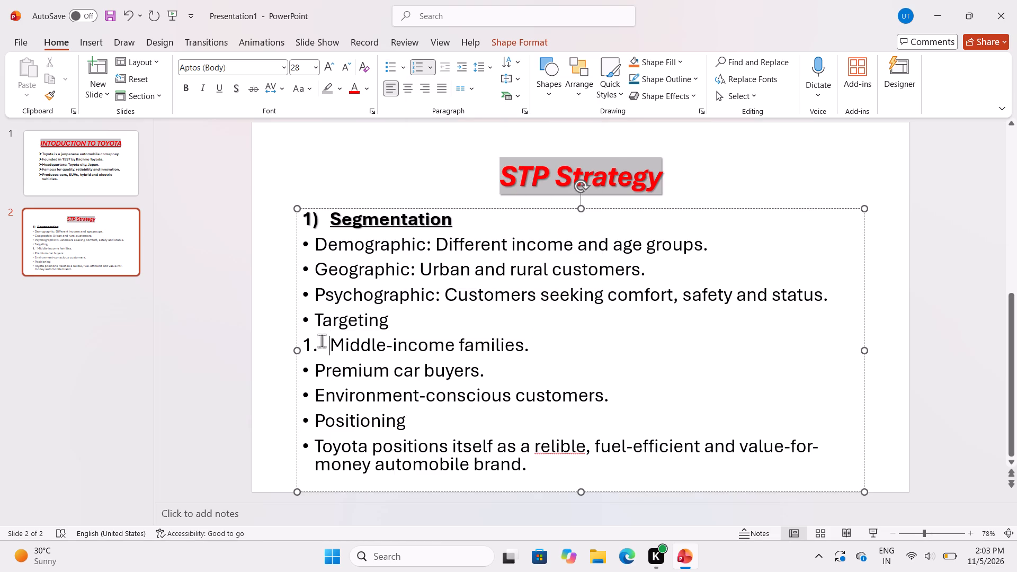
{"action": "key", "text": "BackSpace"}
{"action": "key", "text": "2"}
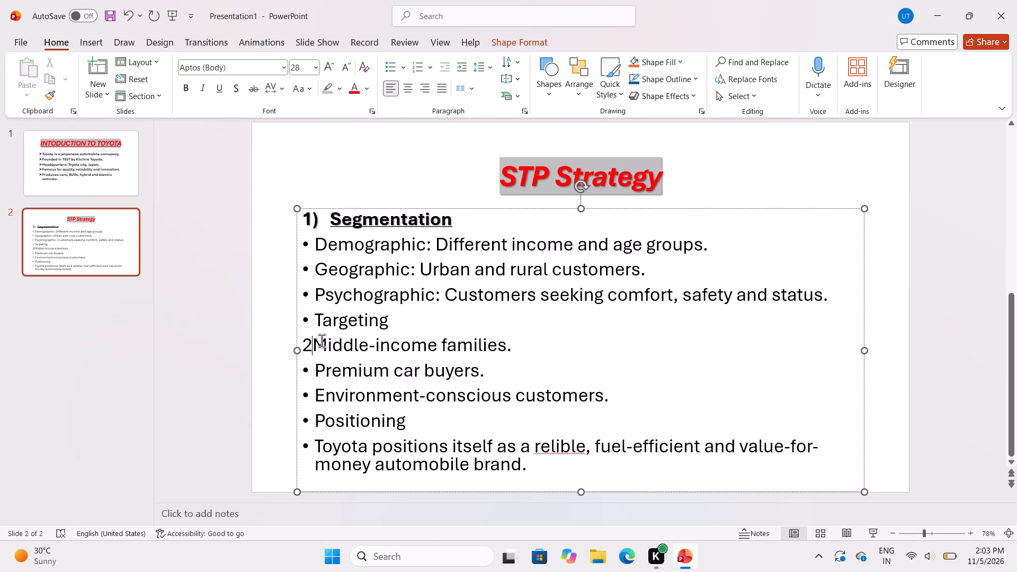
{"action": "key", "text": "period"}
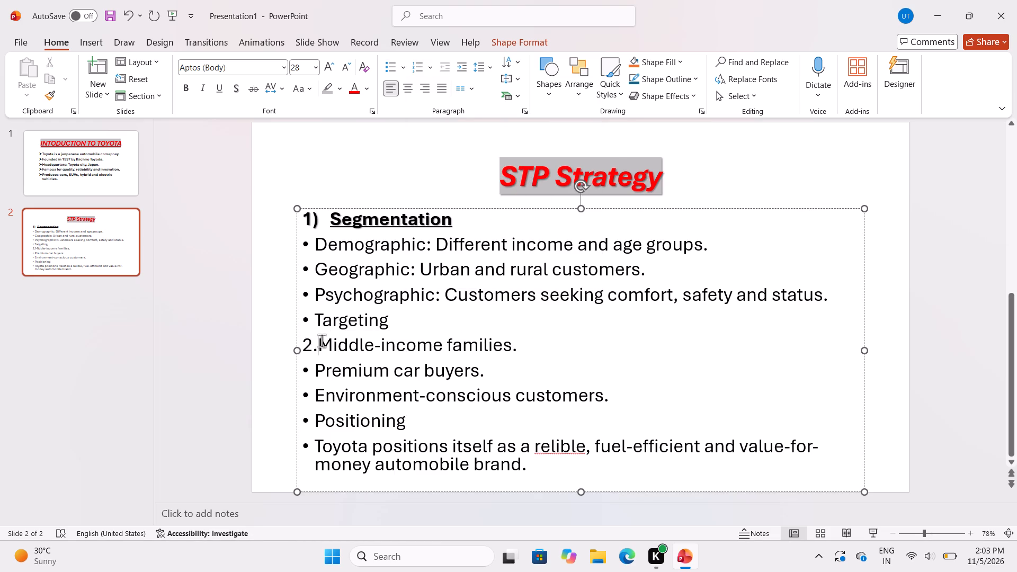
{"action": "key", "text": "BackSpace"}
{"action": "key", "text": "shift+parenright"}
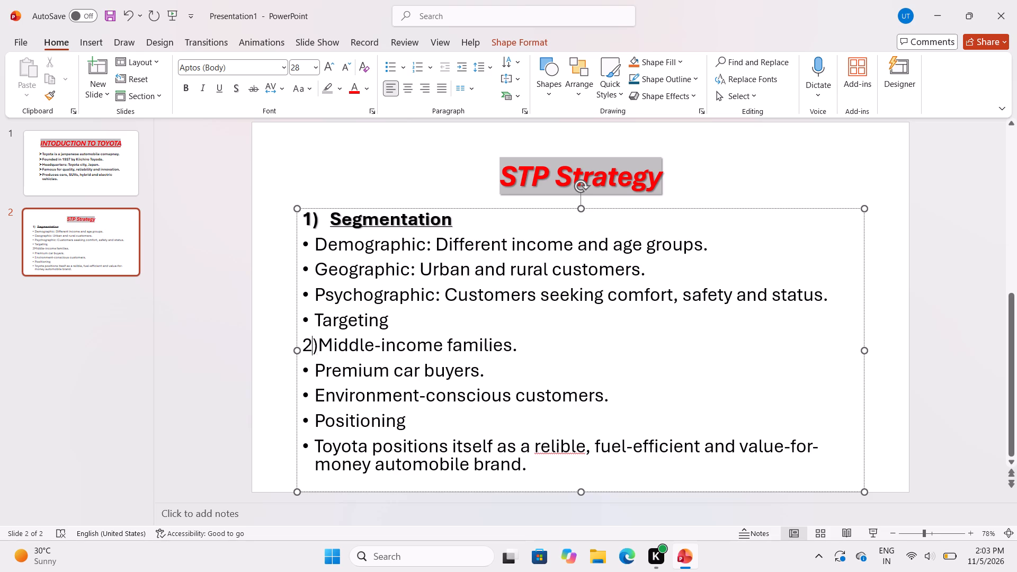
{"action": "key", "text": "space"}
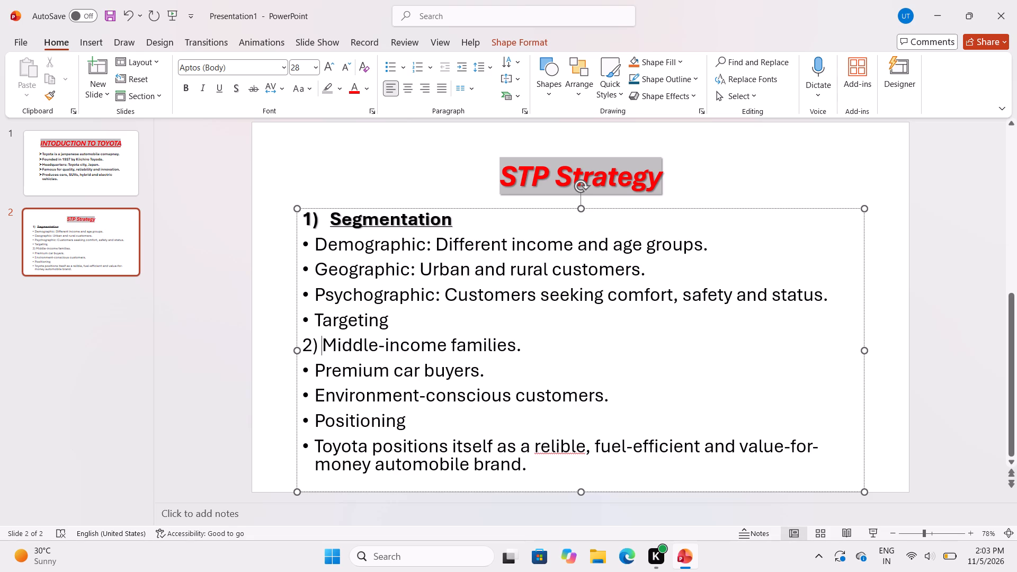
Format the text "Middle-income families." as bold and underlined with a text shadow.
{"action": "left_click_drag", "start_coordinate": [324, 343], "coordinate": [411, 340]}
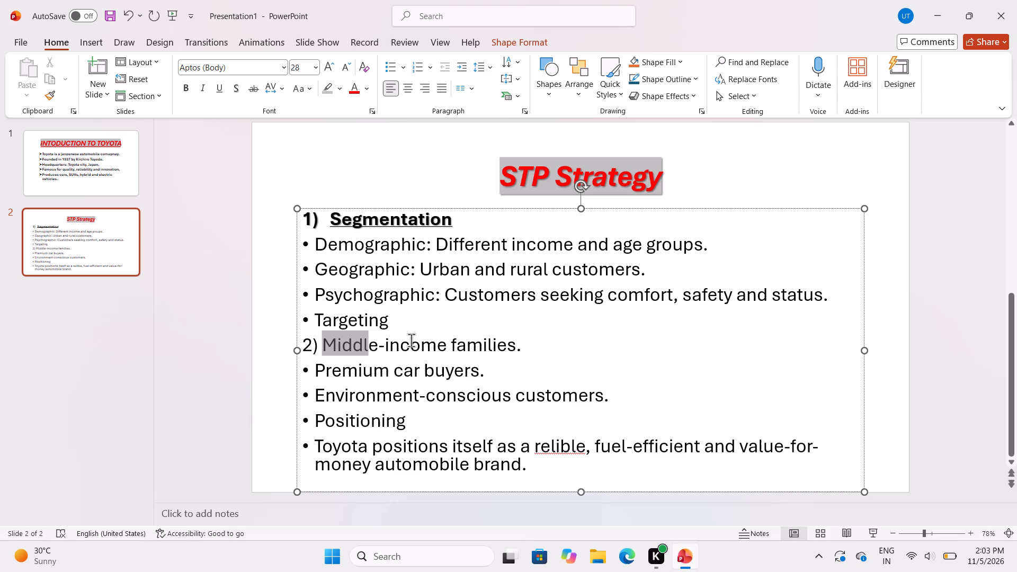
{"action": "left_click_drag", "start_coordinate": [411, 340], "coordinate": [533, 341]}
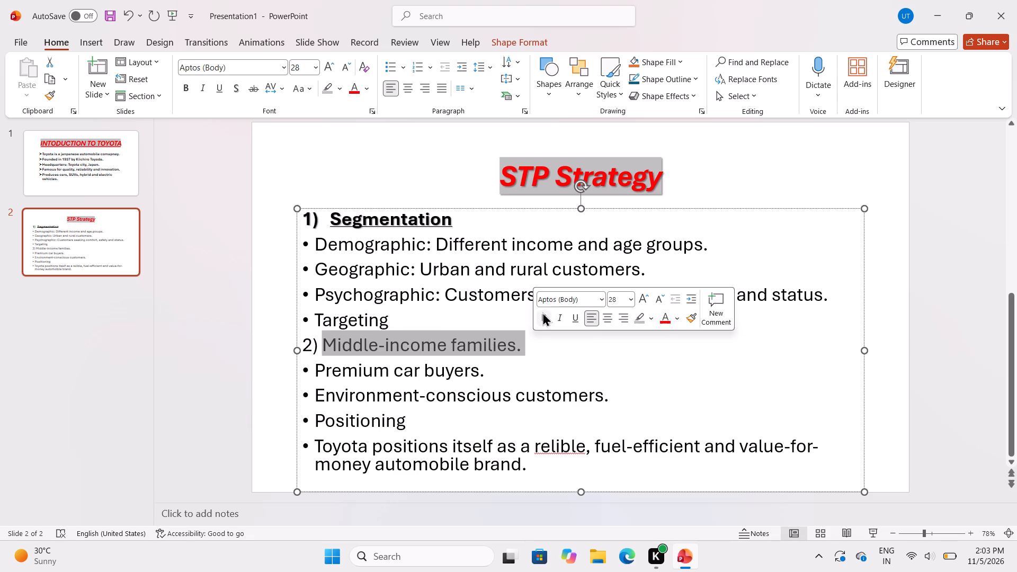
{"action": "left_click", "coordinate": [543, 314]}
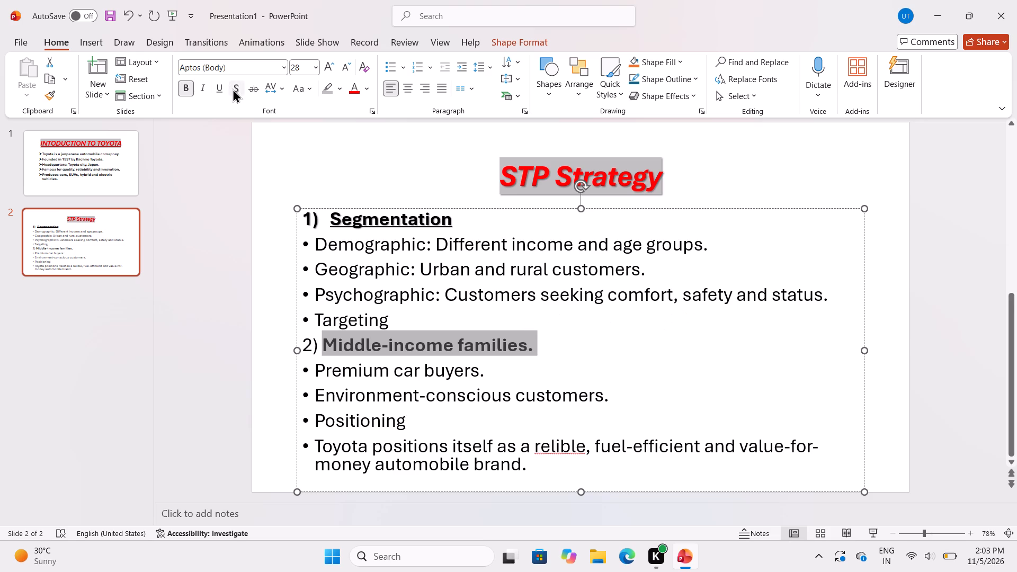
{"action": "left_click", "coordinate": [234, 91]}
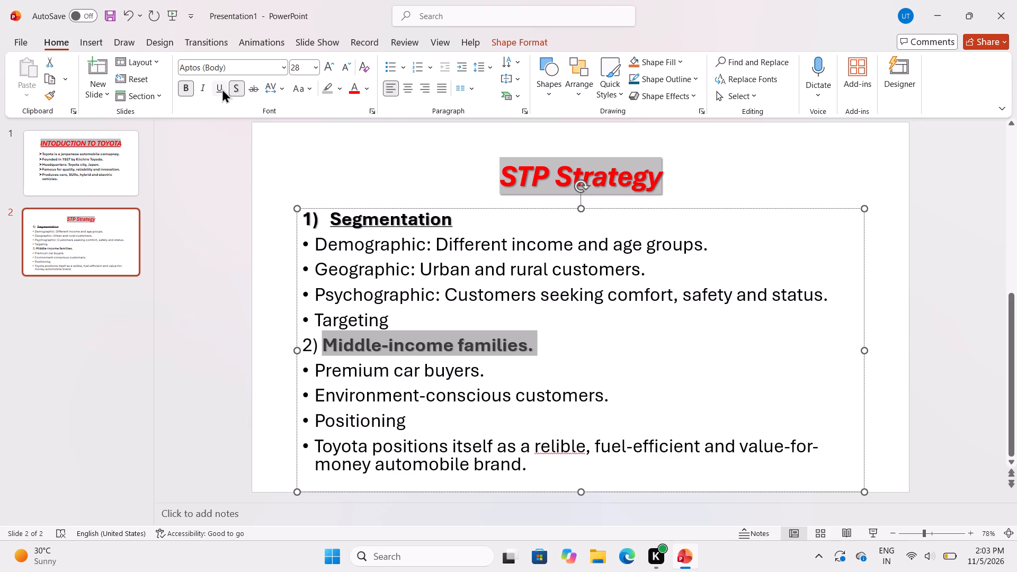
{"action": "left_click", "coordinate": [222, 88]}
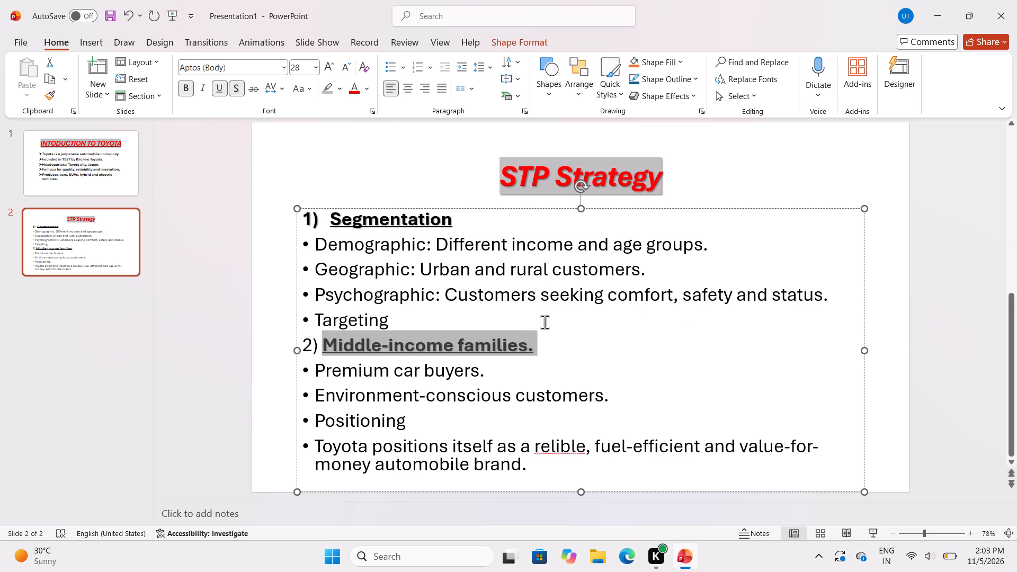
End the Segmentation and Middle-income families headings with a colon, replacing the latter's full stop.
{"action": "left_click", "coordinate": [456, 217]}
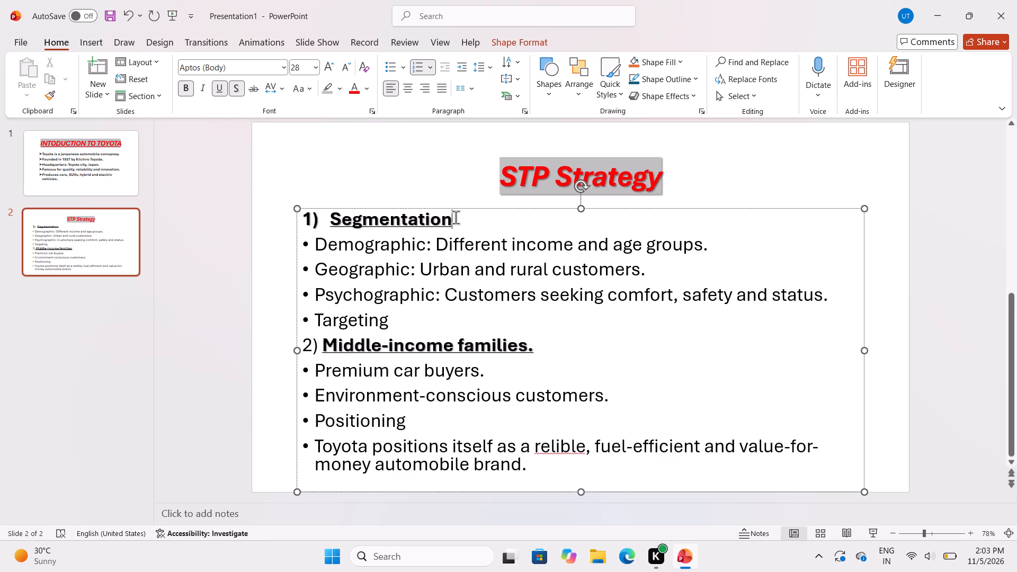
{"action": "key", "text": "shift+colon"}
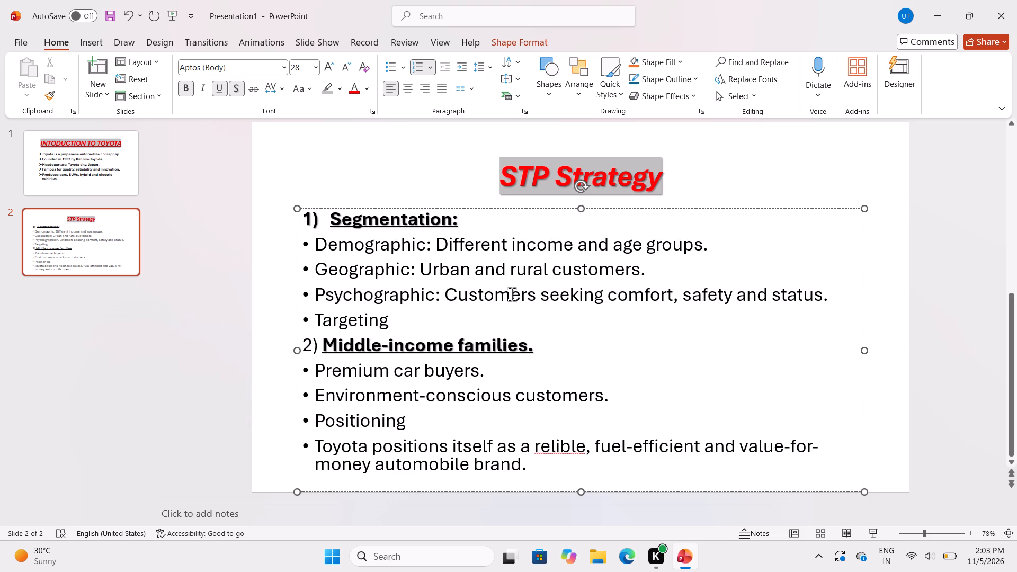
{"action": "left_click", "coordinate": [539, 347]}
{"action": "key", "text": "BackSpace"}
{"action": "key", "text": "shift+colon"}
Format the word "Positioning" as bold and underlined with a text shadow.
{"action": "left_click_drag", "start_coordinate": [315, 416], "coordinate": [407, 428]}
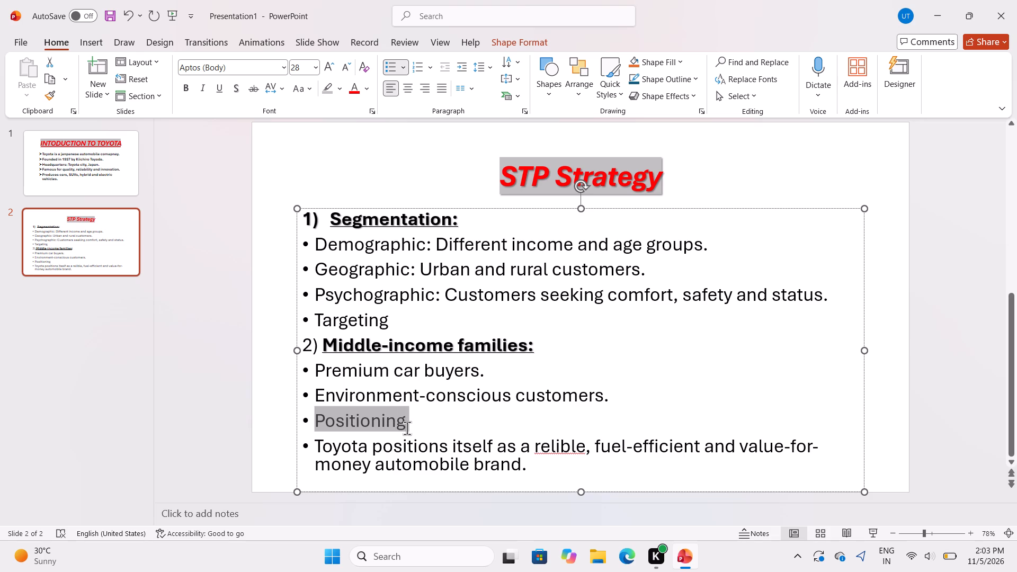
{"action": "left_click_drag", "start_coordinate": [407, 428], "coordinate": [408, 428]}
{"action": "left_click", "coordinate": [418, 404]}
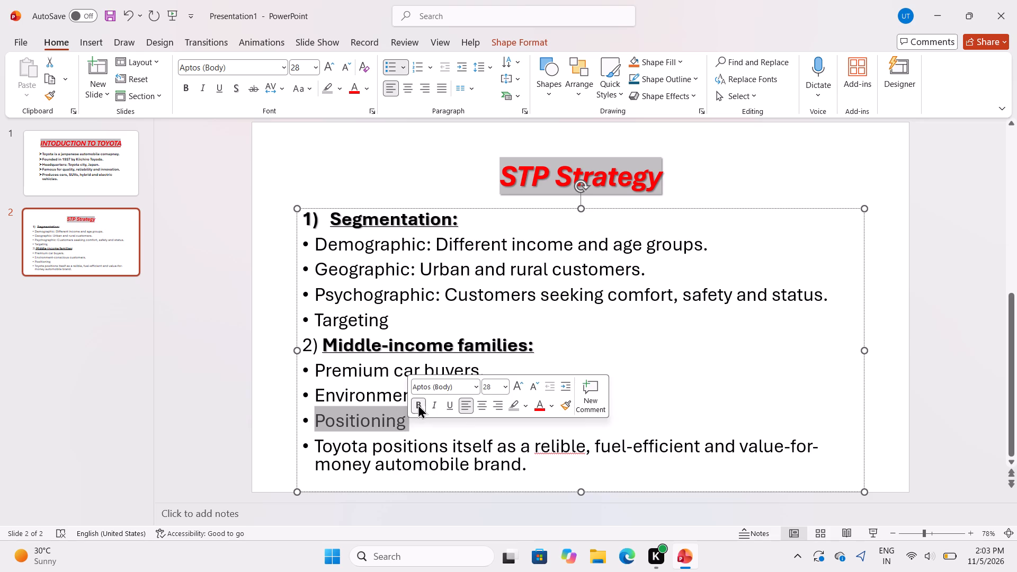
{"action": "left_click", "coordinate": [215, 87]}
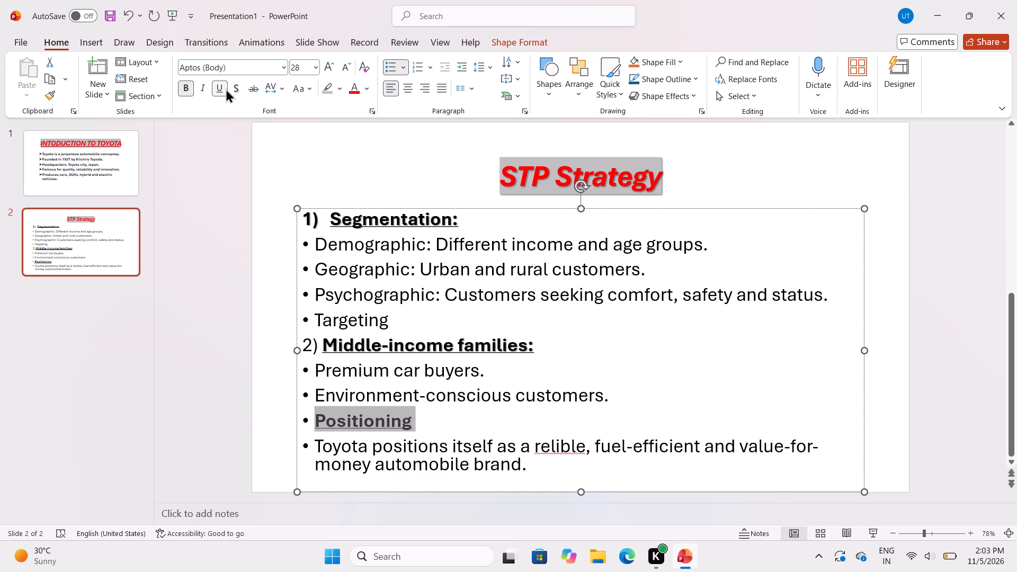
{"action": "left_click", "coordinate": [233, 88]}
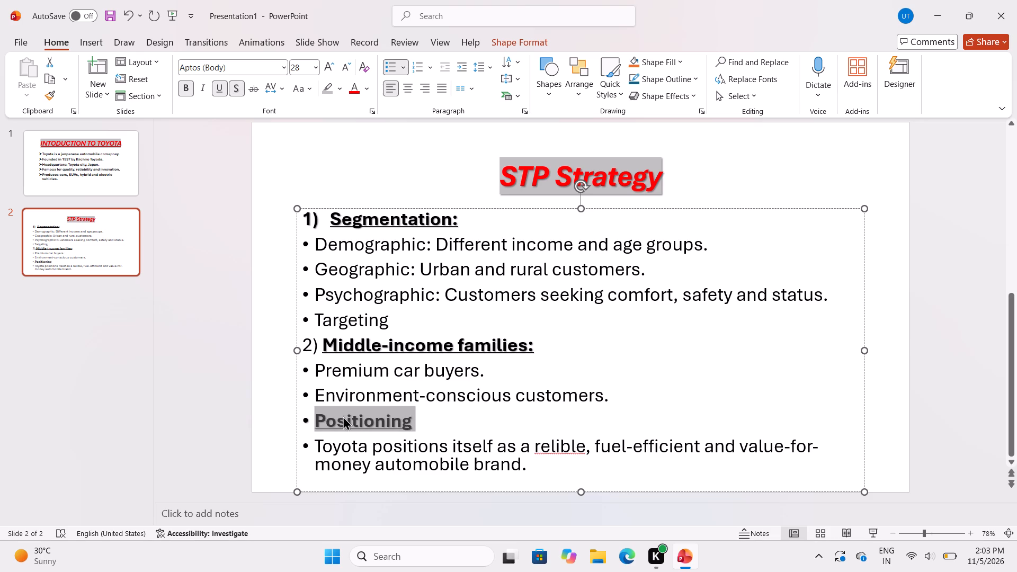
Replace the bullet before "Positioning" with a manually entered "3." followed by a space.
{"action": "left_click", "coordinate": [314, 418]}
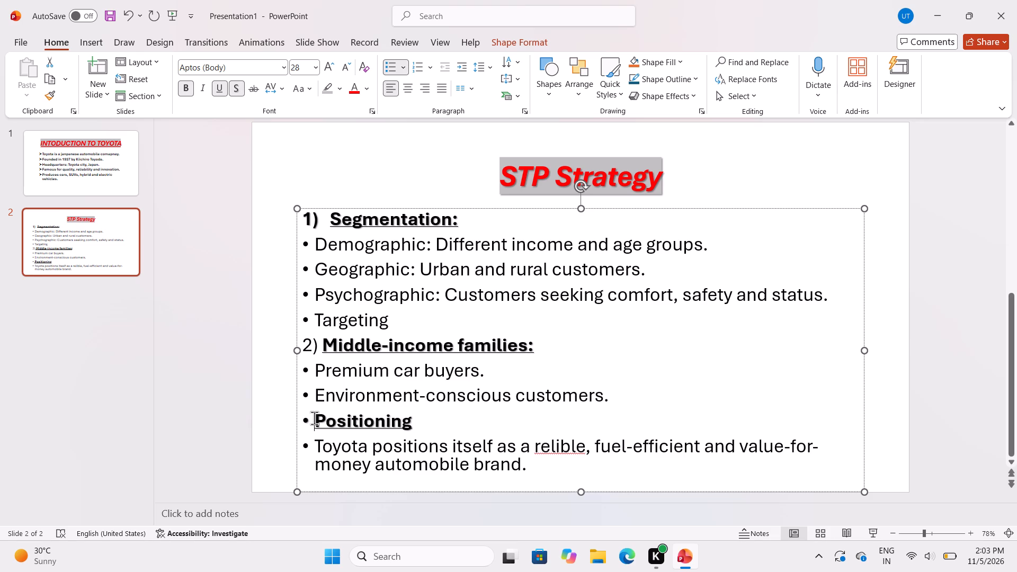
{"action": "key", "text": "BackSpace"}
{"action": "key", "text": "3"}
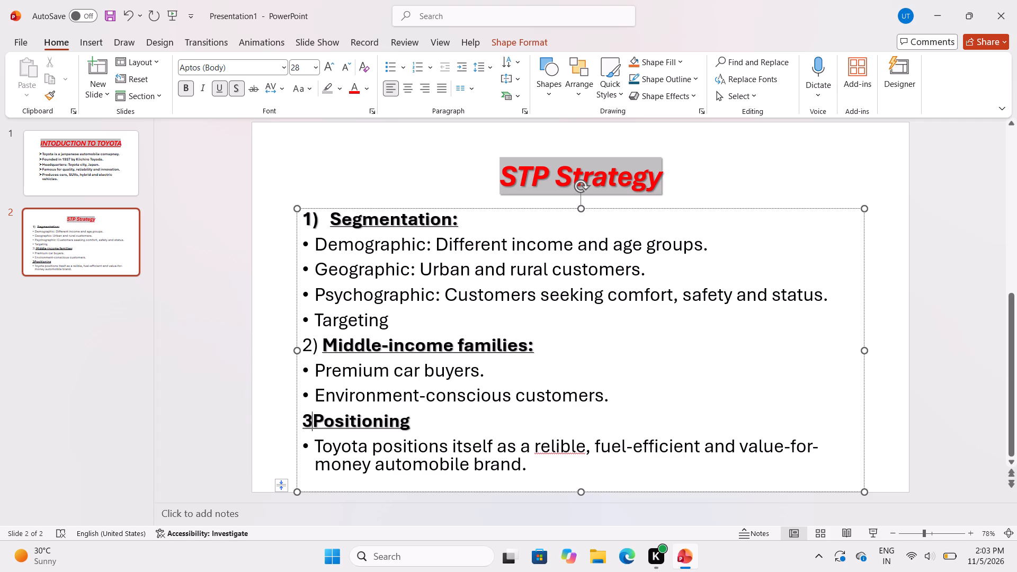
{"action": "key", "text": "period"}
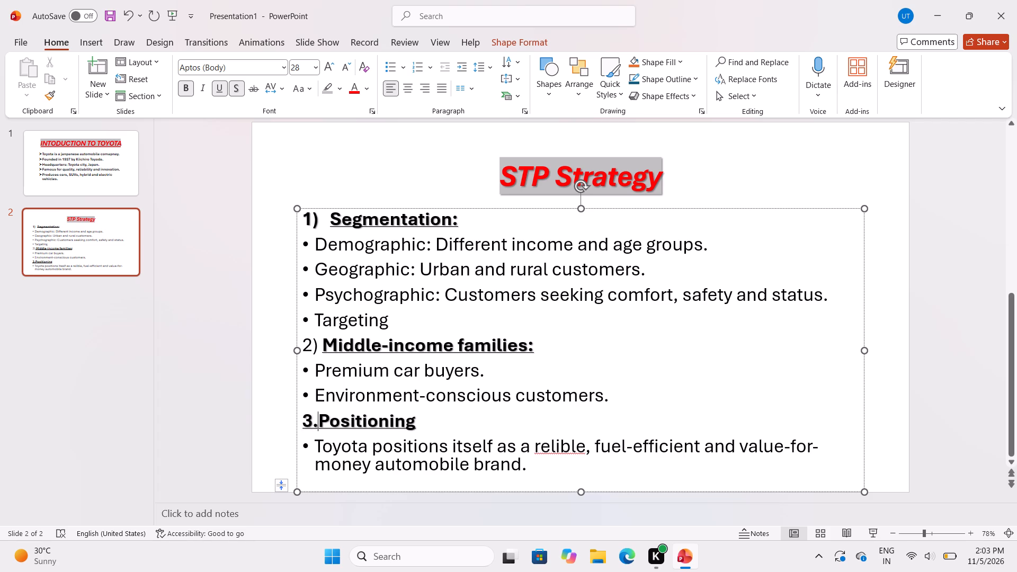
{"action": "key", "text": "space"}
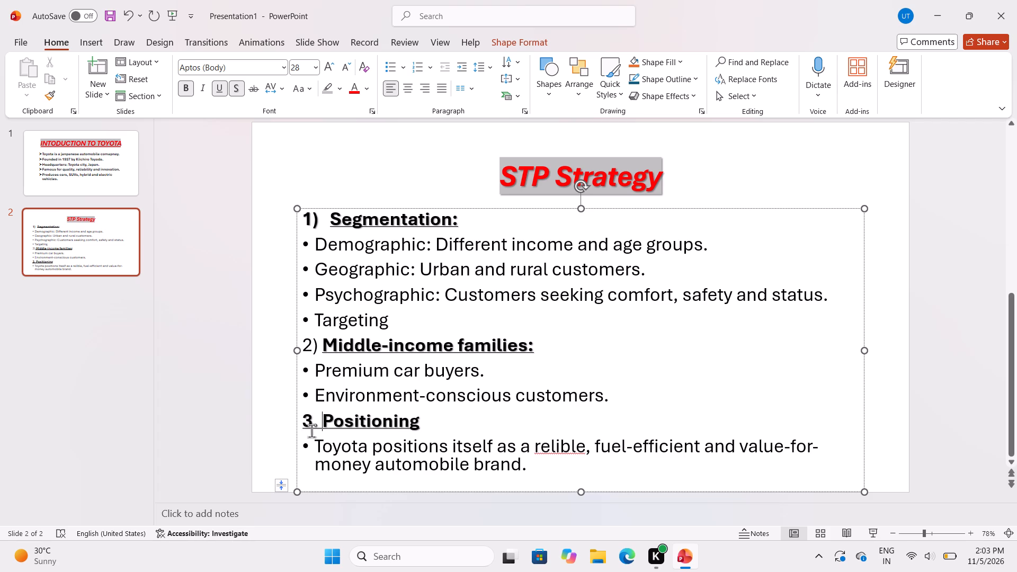
Remove the bold and underline formatting from the number "3." before "Positioning".
{"action": "left_click", "coordinate": [306, 422]}
{"action": "left_click_drag", "start_coordinate": [306, 422], "coordinate": [316, 423]}
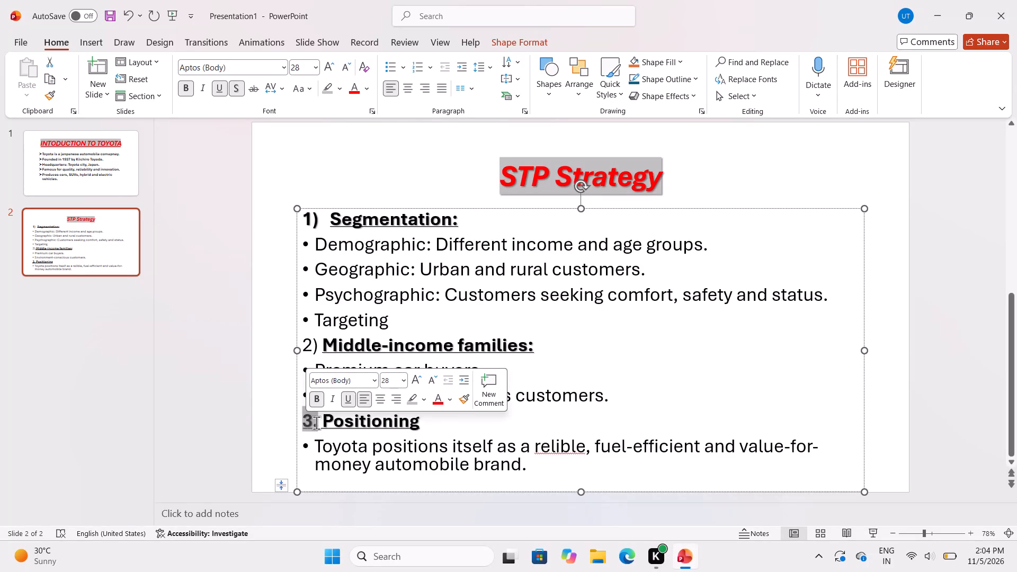
{"action": "left_click_drag", "start_coordinate": [316, 423], "coordinate": [315, 424]}
{"action": "left_click", "coordinate": [327, 406]}
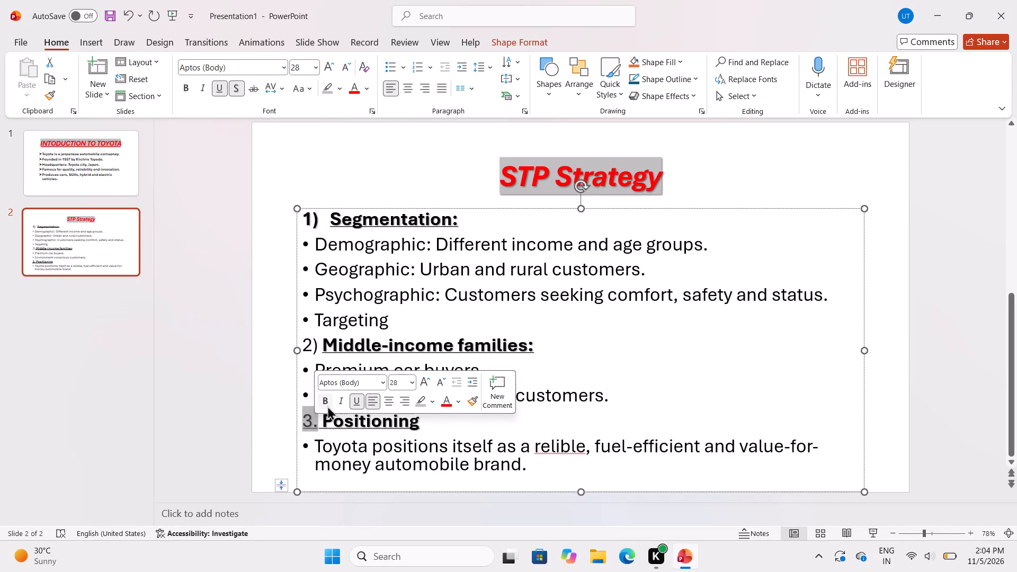
{"action": "left_click", "coordinate": [355, 400]}
Replace the full stop after the number 3 with a closing parenthesis and add a space before "Positioning".
{"action": "left_click", "coordinate": [319, 426]}
{"action": "key", "text": "BackSpace"}
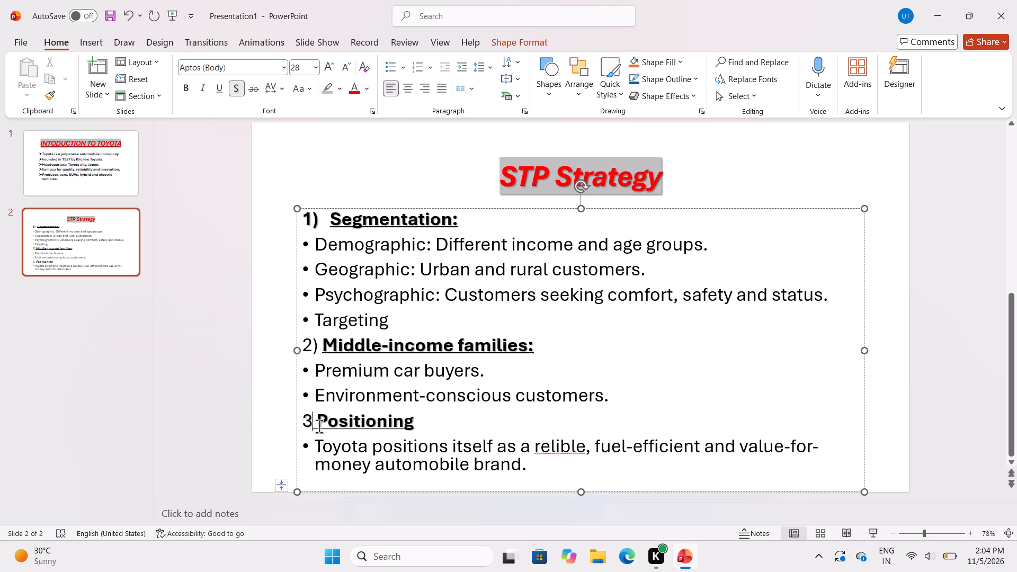
{"action": "key", "text": "shift+parenright"}
{"action": "key", "text": "space"}
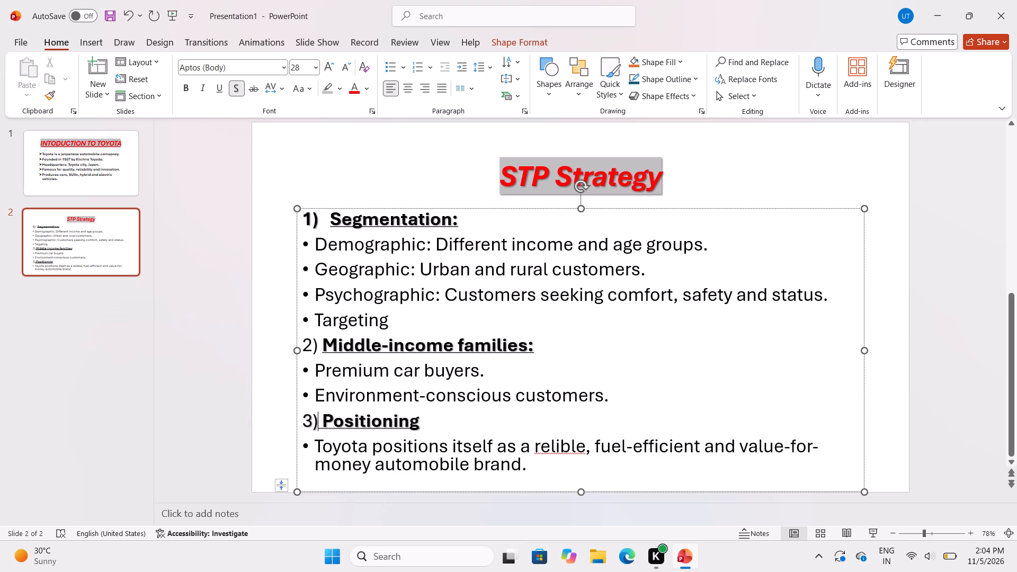
End the Positioning heading with a colon.
{"action": "left_click", "coordinate": [426, 424]}
{"action": "key", "text": "shift+colon"}
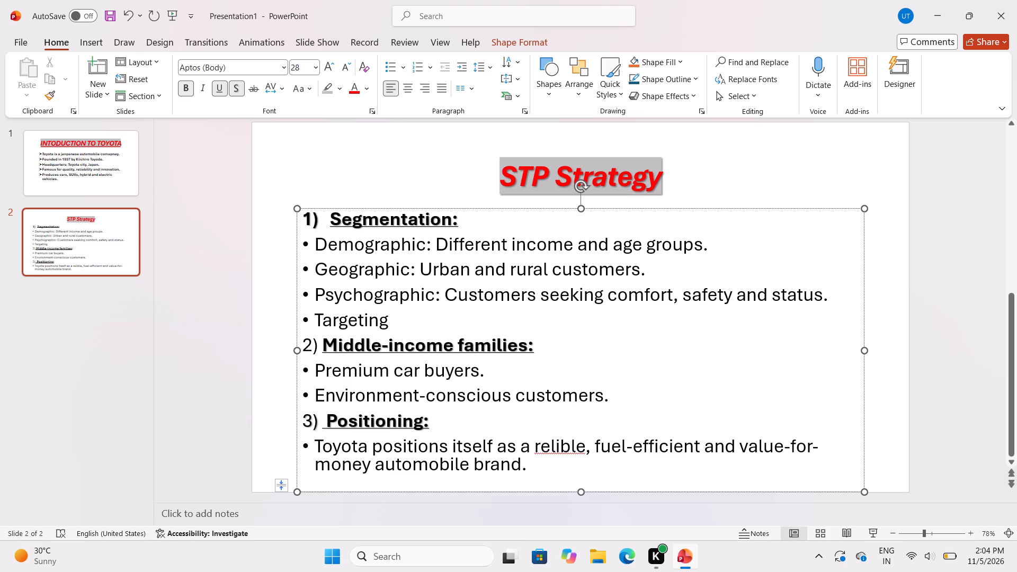
Add a third slide with the Title and Content layout after the STP Strategy slide.
{"action": "left_click", "coordinate": [536, 475]}
{"action": "left_click", "coordinate": [104, 89]}
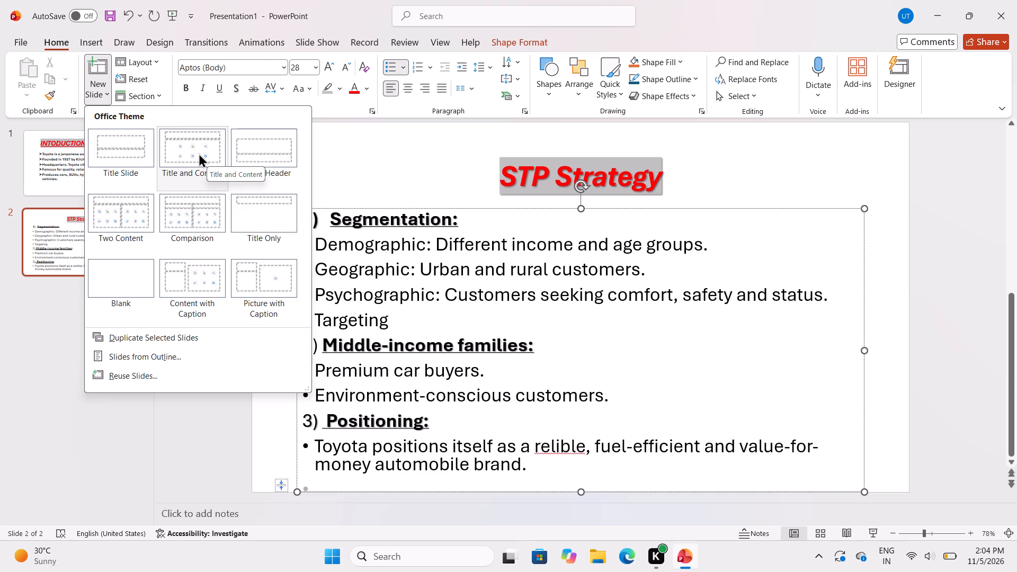
{"action": "left_click", "coordinate": [199, 153]}
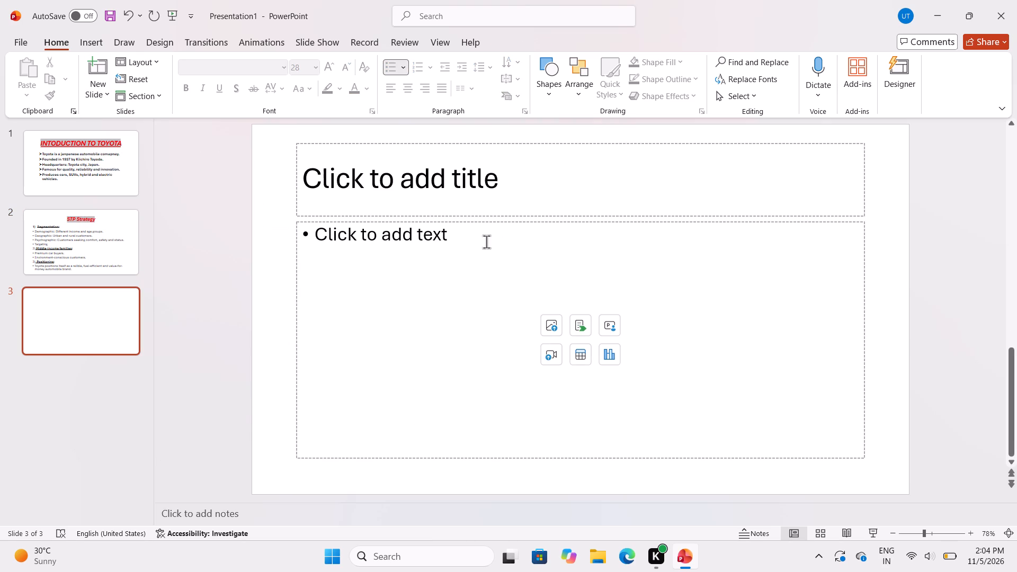
Enter "MARKETING MIX 4(Ps)" as the title of the third slide.
{"action": "left_click", "coordinate": [462, 194]}
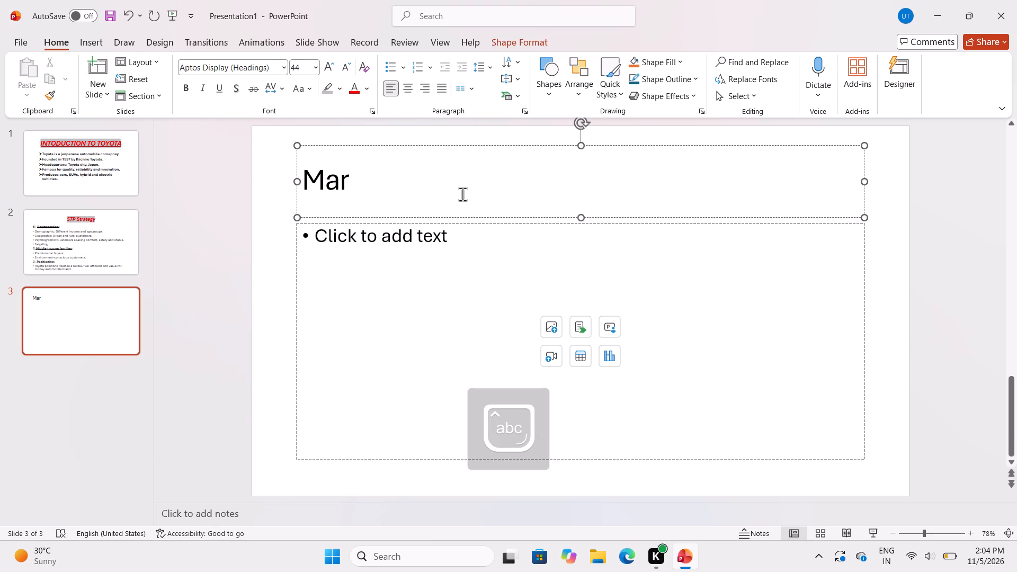
{"action": "type", "text": "keti"}
{"action": "key", "text": "BackSpace"}
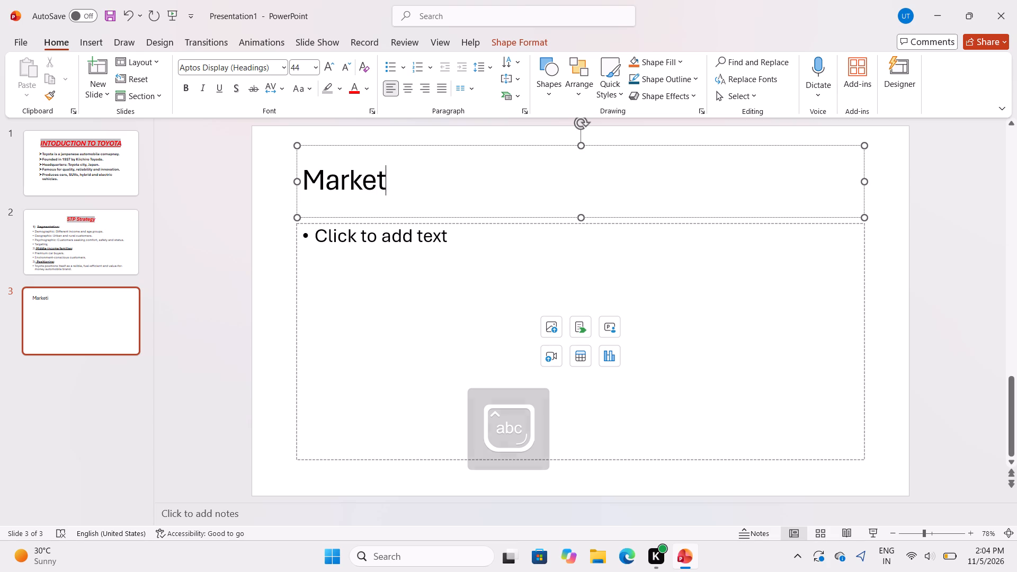
{"action": "key", "text": "BackSpace"}
{"action": "key", "text": "BackSpace"}
{"action": "key", "text": "BackSpace"}
{"action": "key", "text": "BackSpace"}
{"action": "key", "text": "BackSpace"}
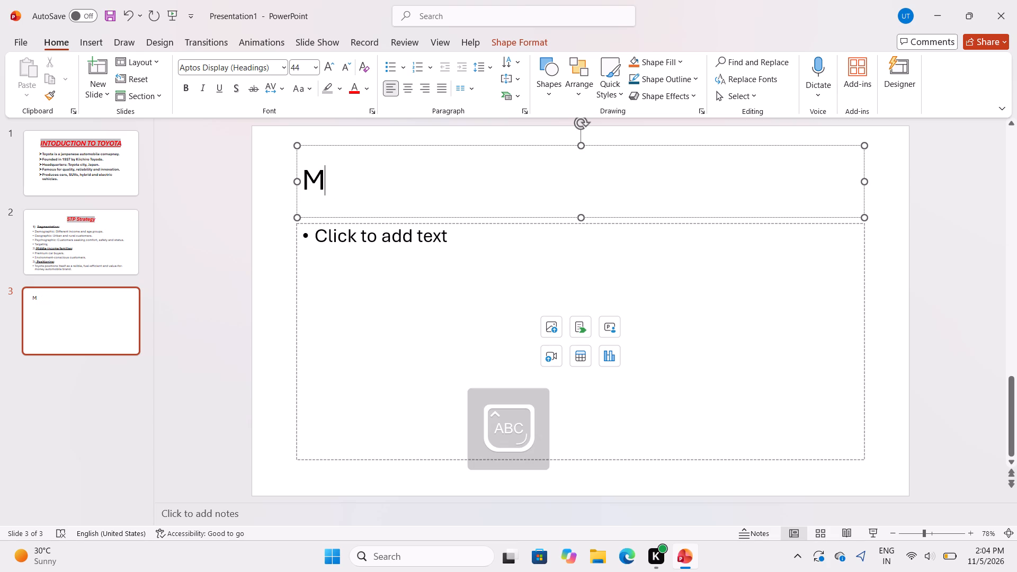
{"action": "type", "text": "ARKETING MIX"}
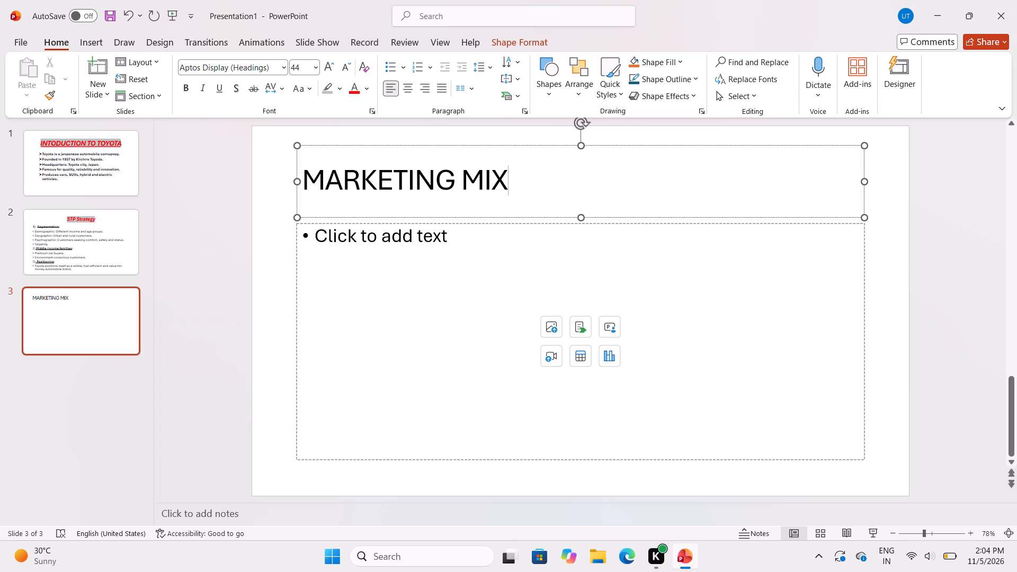
{"action": "key", "text": "4"}
{"action": "key", "text": "BackSpace"}
{"action": "key", "text": "space"}
{"action": "key", "text": "4"}
{"action": "key", "text": "shift+parenleft"}
{"action": "key", "text": "p"}
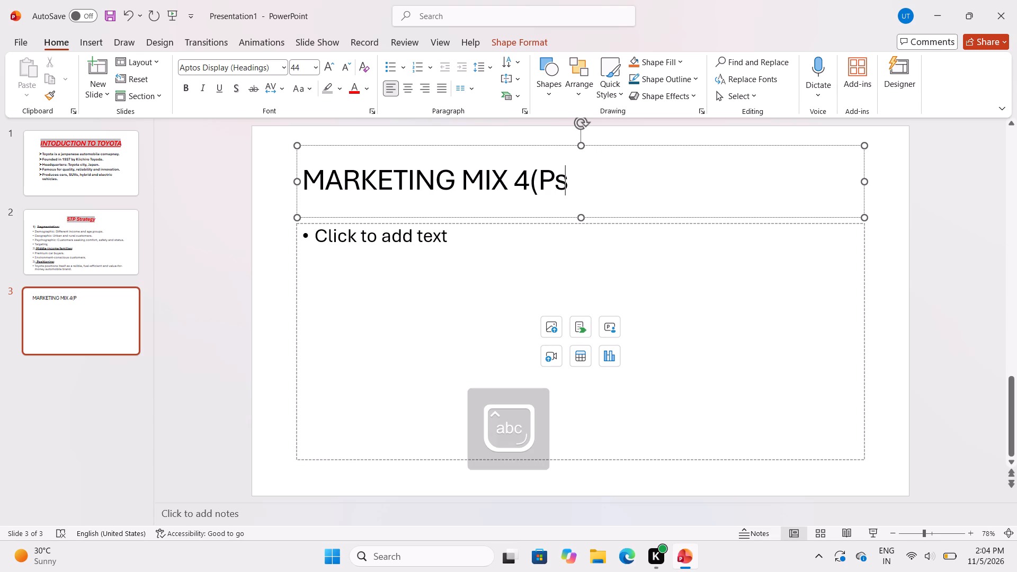
{"action": "key", "text": "shift+parenright"}
Enter "PRODUCT= Cars, SUVs, hybrids." as the first bullet of the marketing mix slide.
{"action": "left_click", "coordinate": [337, 240]}
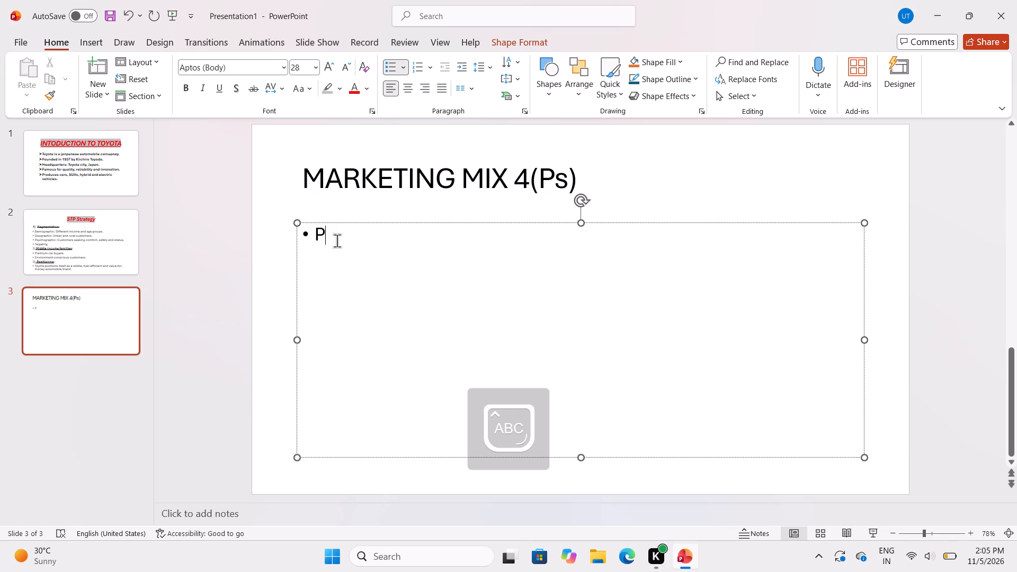
{"action": "type", "text": "RODUCT"}
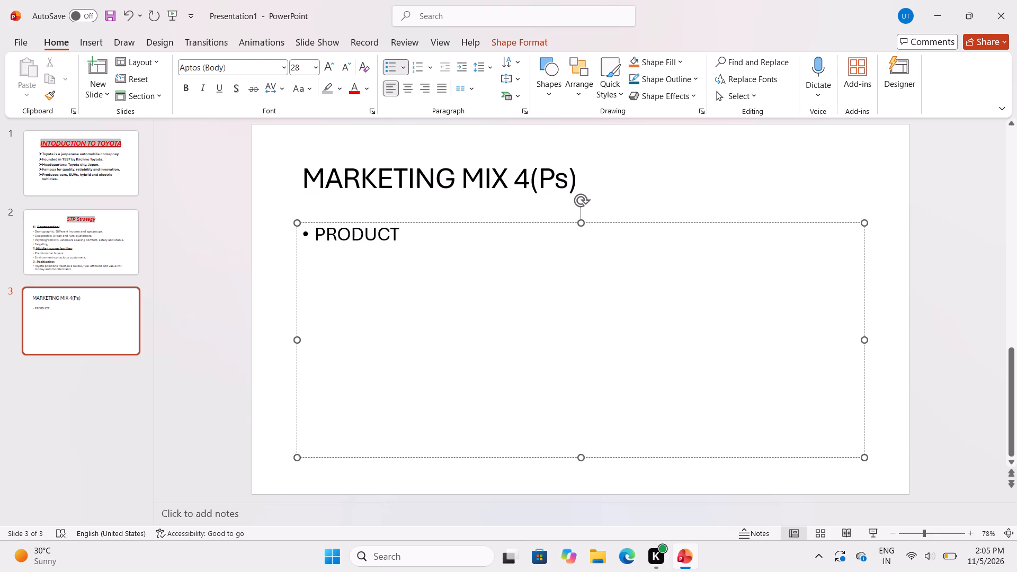
{"action": "key", "text": "equal"}
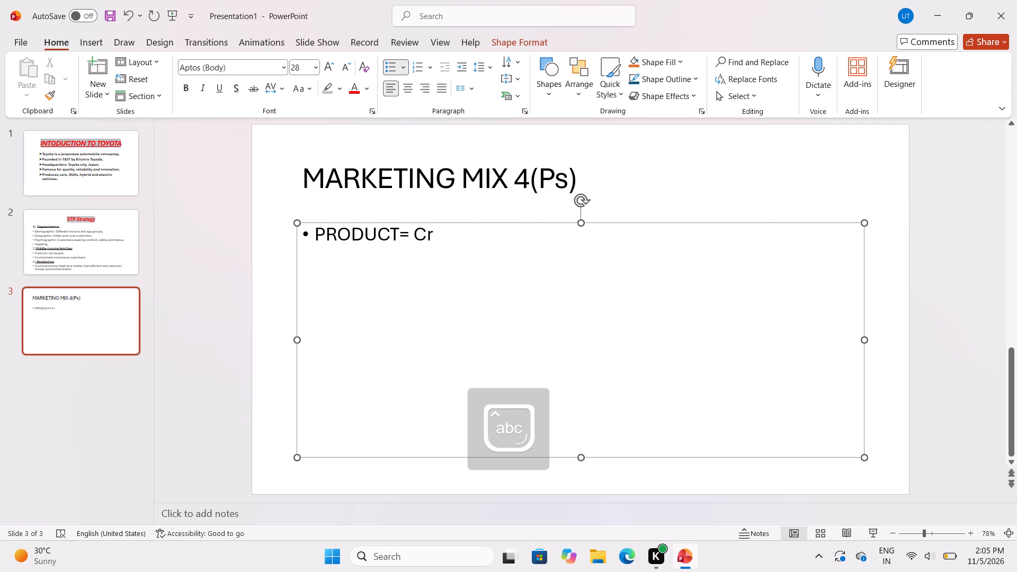
{"action": "key", "text": "BackSpace"}
{"action": "type", "text": "ars"}
{"action": "type", "text": "SU"}
{"action": "key", "text": "v"}
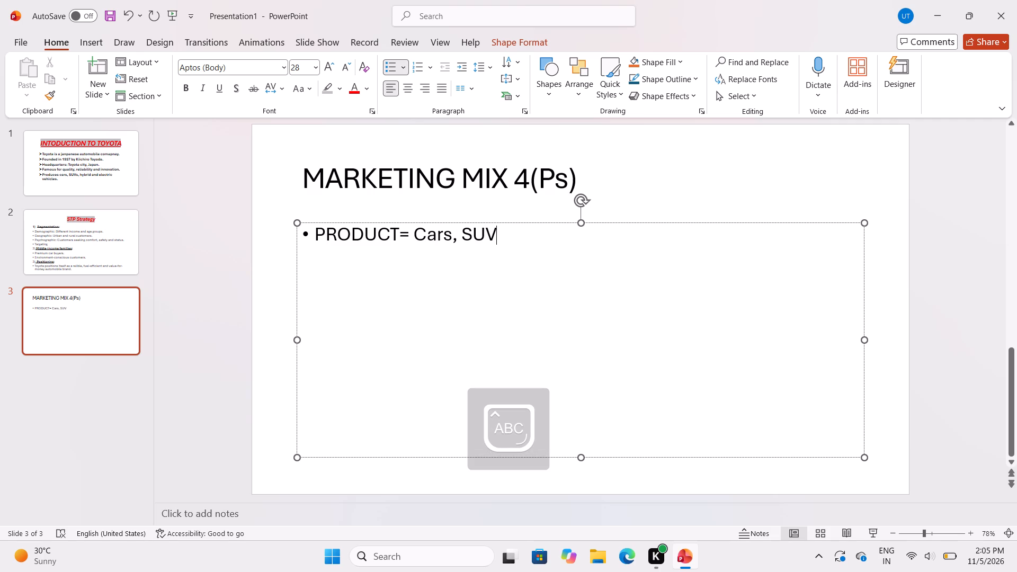
{"action": "key", "text": "s"}
{"action": "key", "text": "BackSpace"}
{"action": "key", "text": "s"}
{"action": "type", "text": ", h"}
{"action": "type", "text": "ybr"}
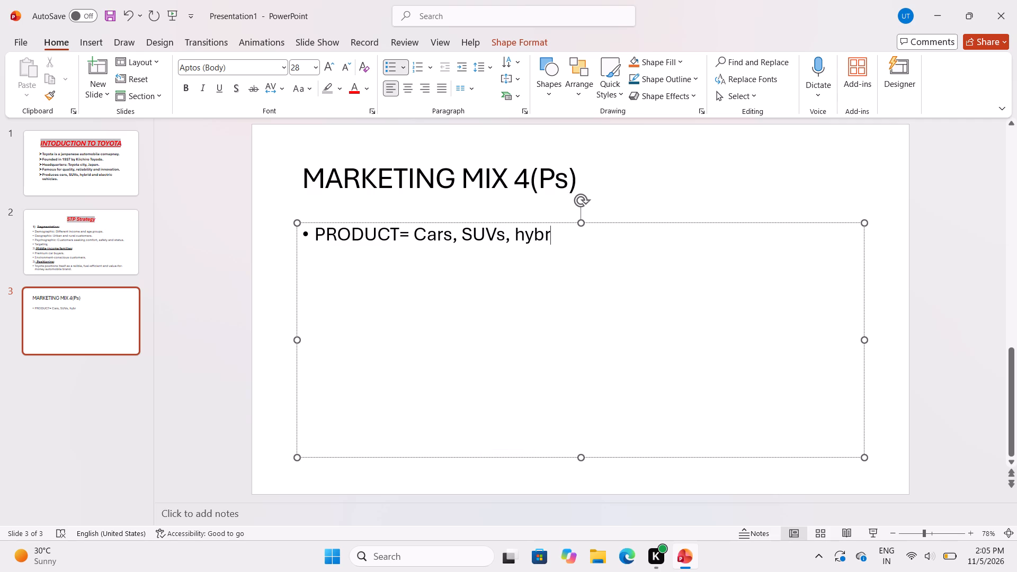
{"action": "key", "text": "i"}
{"action": "type", "text": "ds"}
{"action": "key", "text": "period"}
{"action": "key", "text": "Return"}
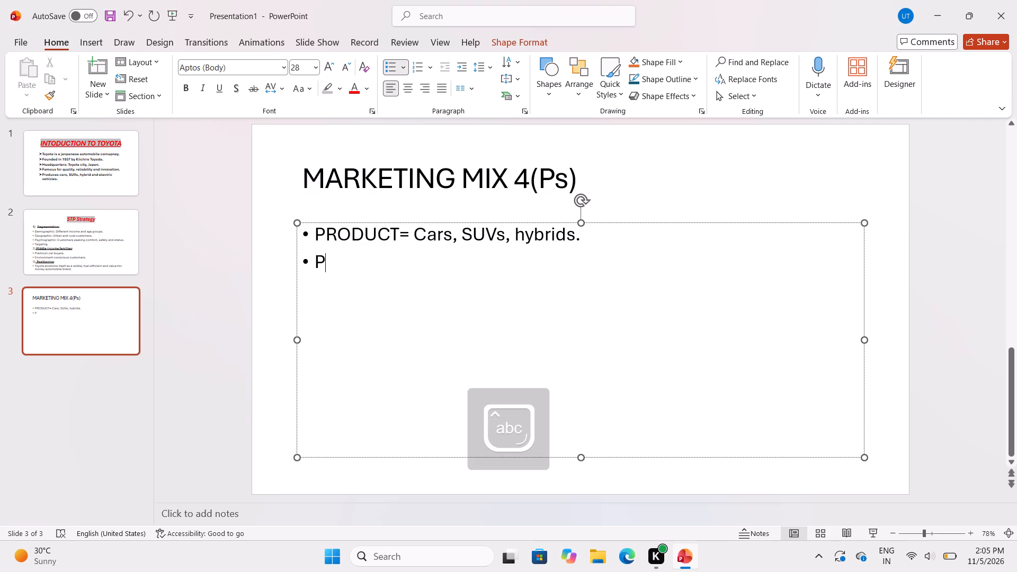
Enter "PRICE= Economy to premium pricing." as the second bullet and start another bullet below it.
{"action": "type", "text": "RICE"}
{"action": "type", "text": "="}
{"action": "key", "text": "space"}
{"action": "type", "text": "my"}
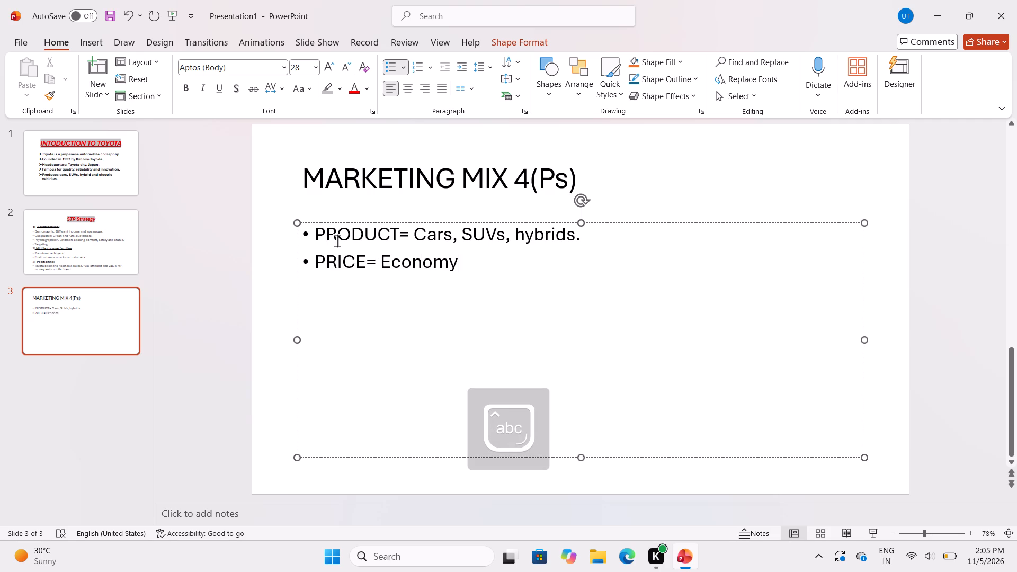
{"action": "key", "text": "space"}
{"action": "type", "text": "to premium"}
{"action": "key", "text": "space"}
{"action": "type", "text": "pricing"}
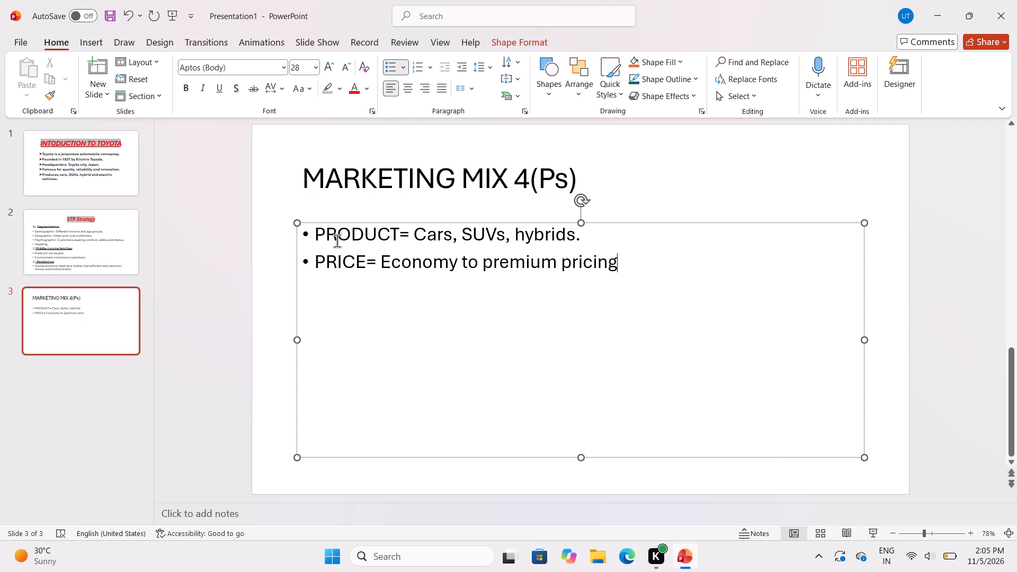
{"action": "key", "text": "period"}
{"action": "key", "text": "Return"}
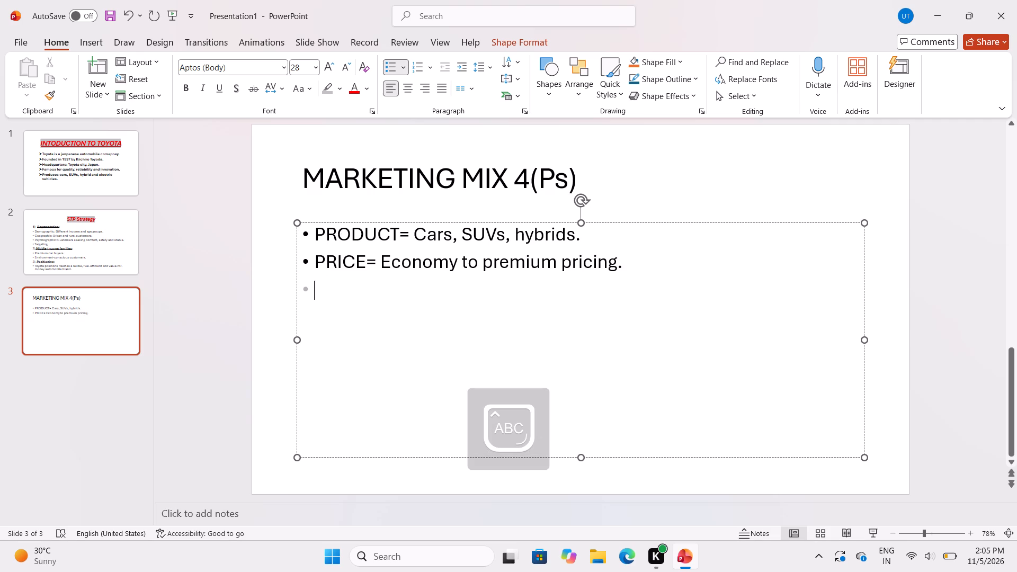
Enter "PLACE= Dealers and showrooms." as the third bullet and start another bullet below it.
{"action": "type", "text": "PL"}
{"action": "type", "text": "ACE="}
{"action": "key", "text": "space"}
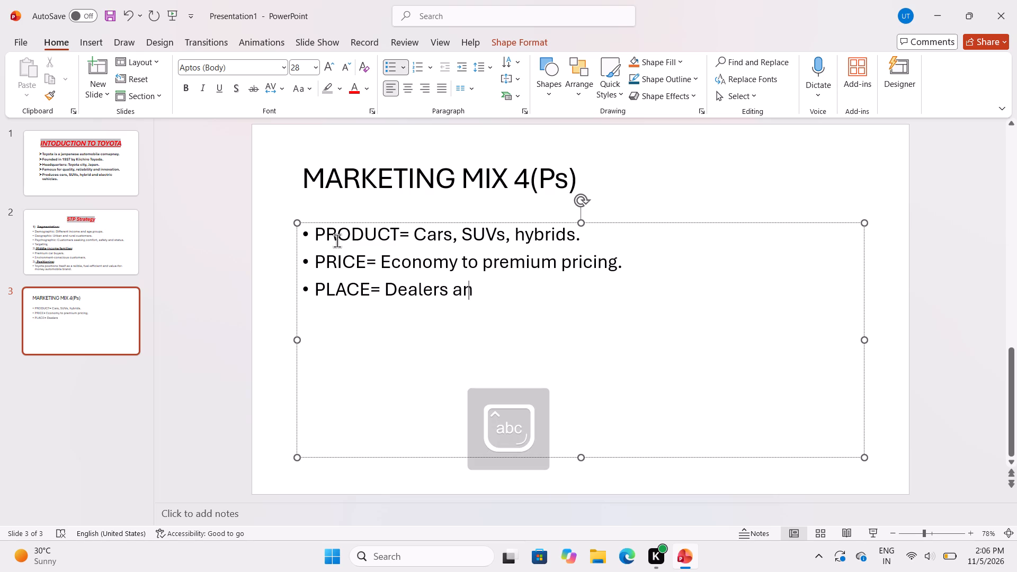
{"action": "key", "text": "BackSpace"}
{"action": "type", "text": "ow"}
{"action": "type", "text": "rooms."}
{"action": "key", "text": "Return"}
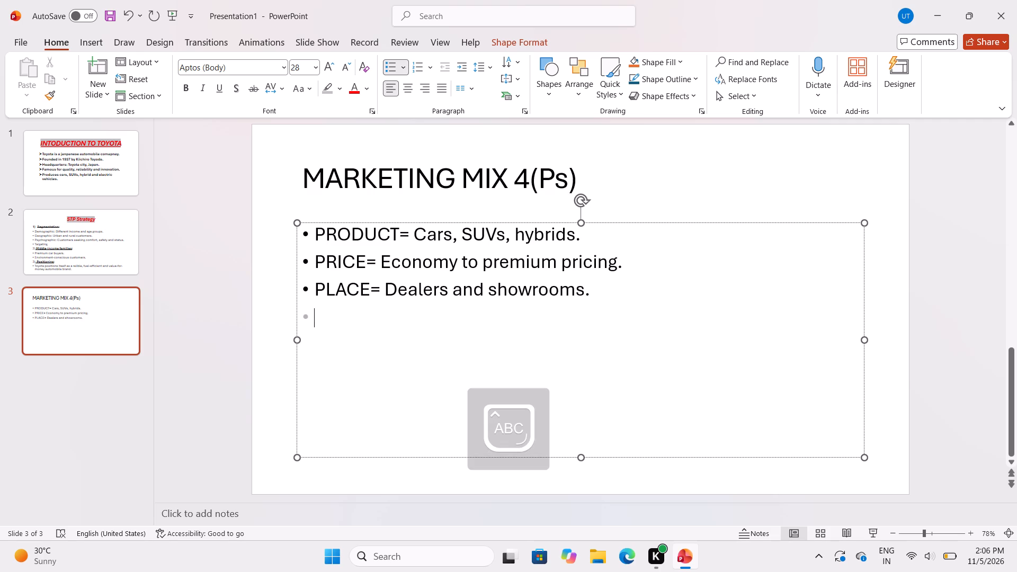
Enter "PROMOTION= Advertisements, digital marketing, sponsorships." as the fourth bullet of the marketing mix slide.
{"action": "type", "text": "PROMOTION="}
{"action": "key", "text": "space"}
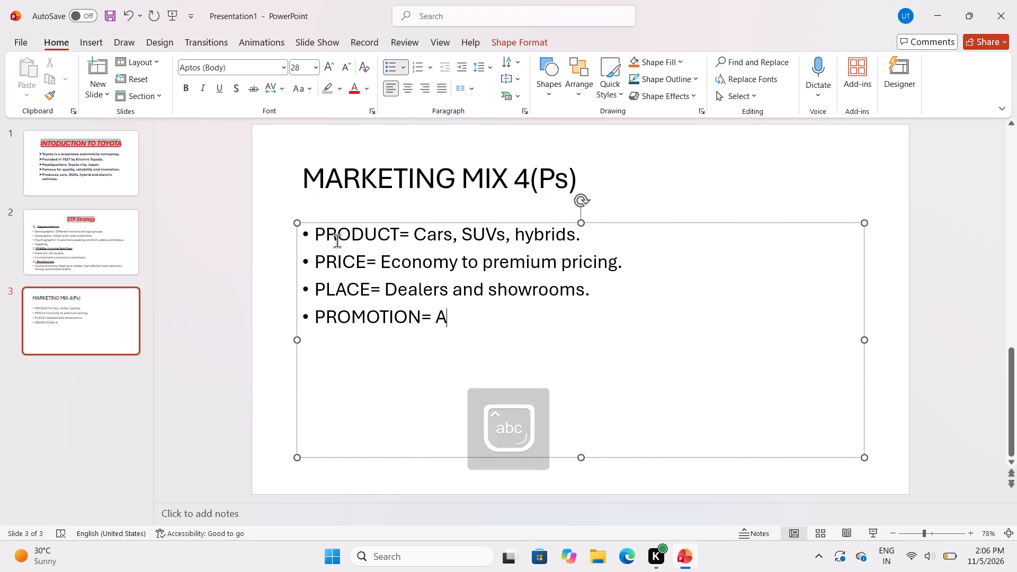
{"action": "type", "text": "dvert"}
{"action": "type", "text": "isements"}
{"action": "type", "text": ", digital"}
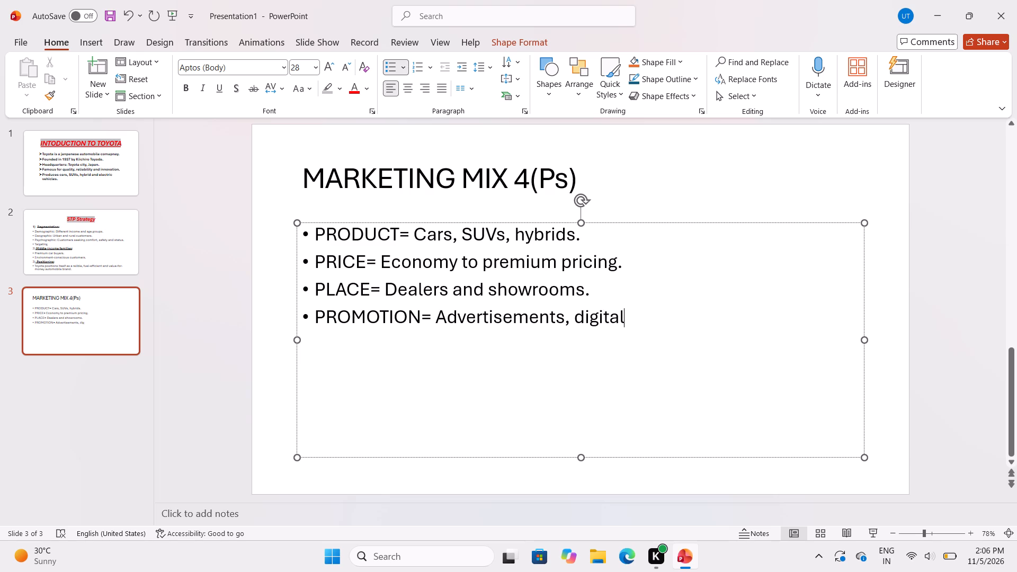
{"action": "key", "text": "space"}
{"action": "type", "text": "mar"}
{"action": "type", "text": "ketig"}
{"action": "key", "text": "BackSpace"}
{"action": "type", "text": "nh"}
{"action": "key", "text": "BackSpace"}
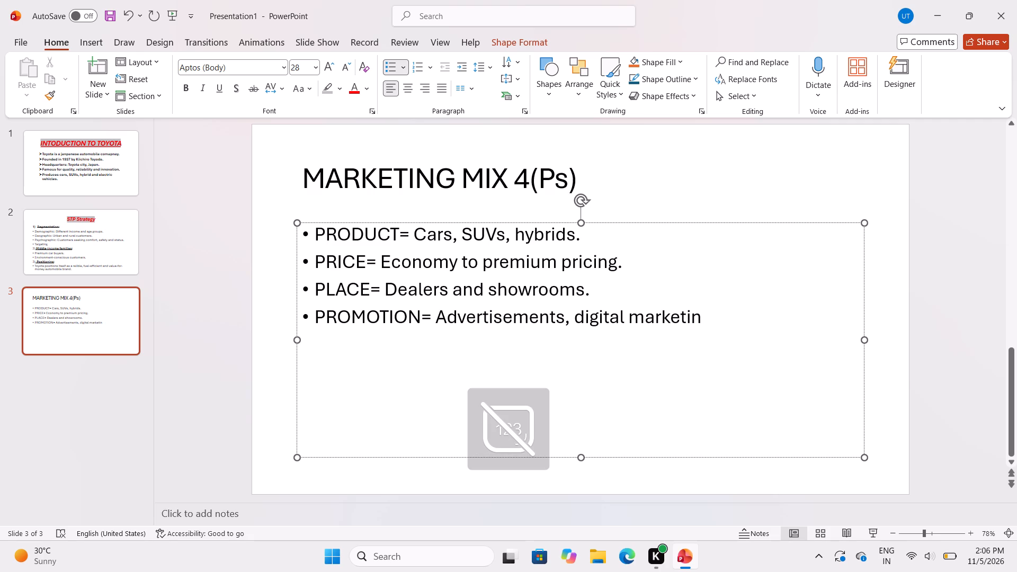
{"action": "key", "text": "g"}
{"action": "type", "text": ", spo"}
{"action": "key", "text": "n"}
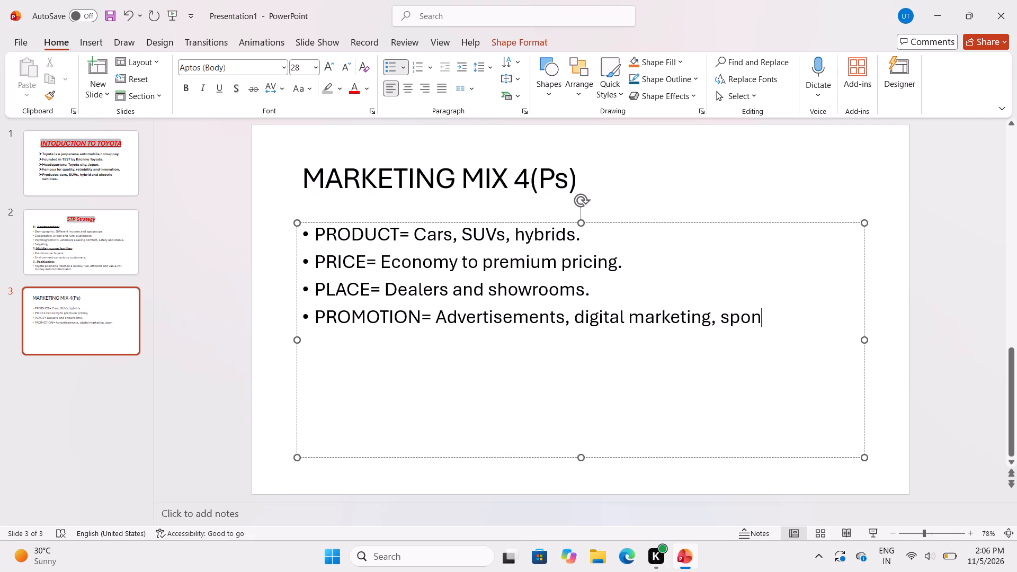
{"action": "type", "text": "sorsh"}
{"action": "key", "text": "i"}
{"action": "type", "text": "ps"}
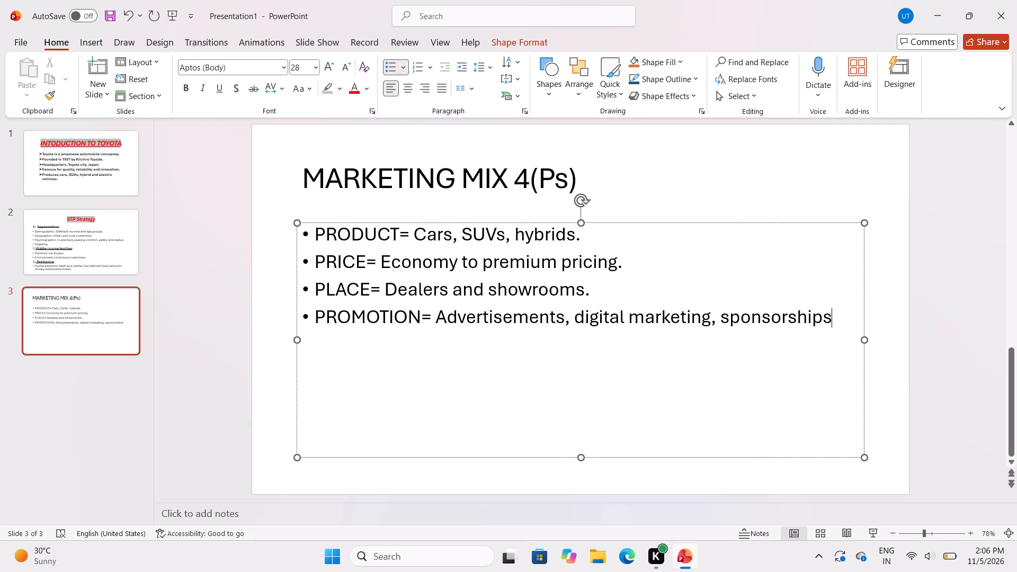
{"action": "key", "text": "period"}
Make the word PRODUCT bold, shadowed and underlined, and give its line a), b), c) style numbering.
{"action": "left_click", "coordinate": [304, 232]}
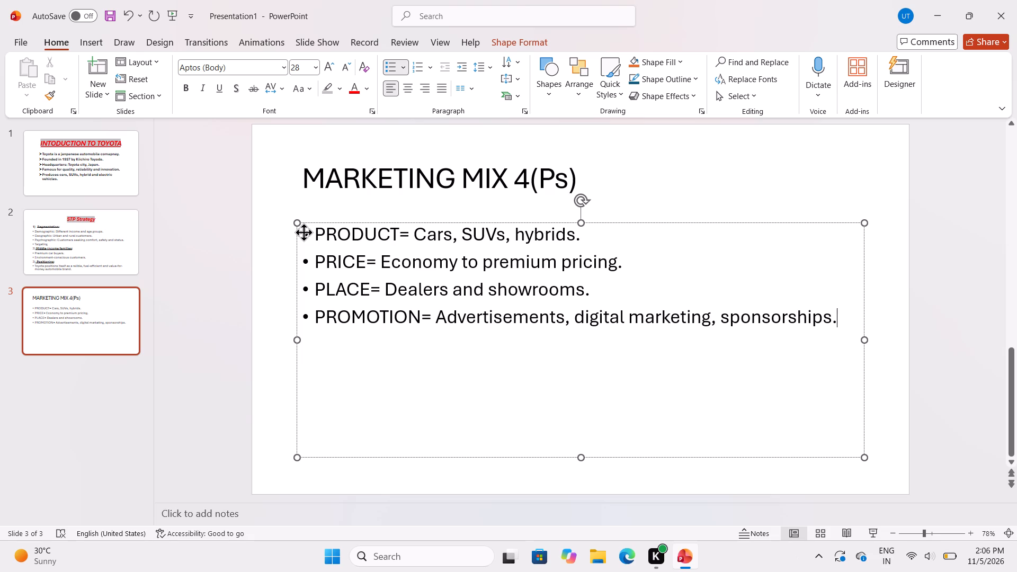
{"action": "left_click", "coordinate": [306, 233]}
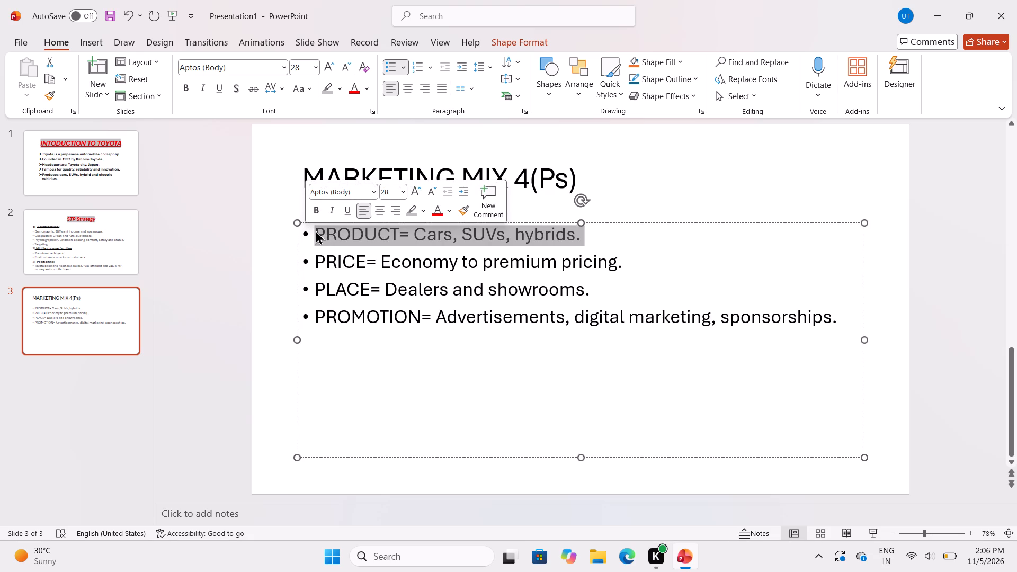
{"action": "double_click", "coordinate": [314, 229]}
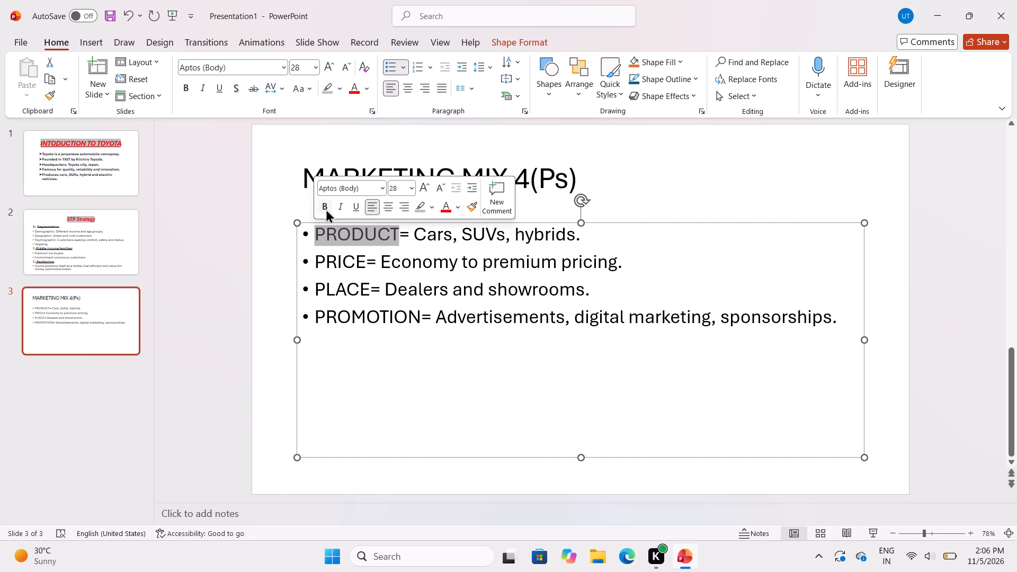
{"action": "left_click", "coordinate": [326, 209]}
{"action": "left_click", "coordinate": [233, 87]}
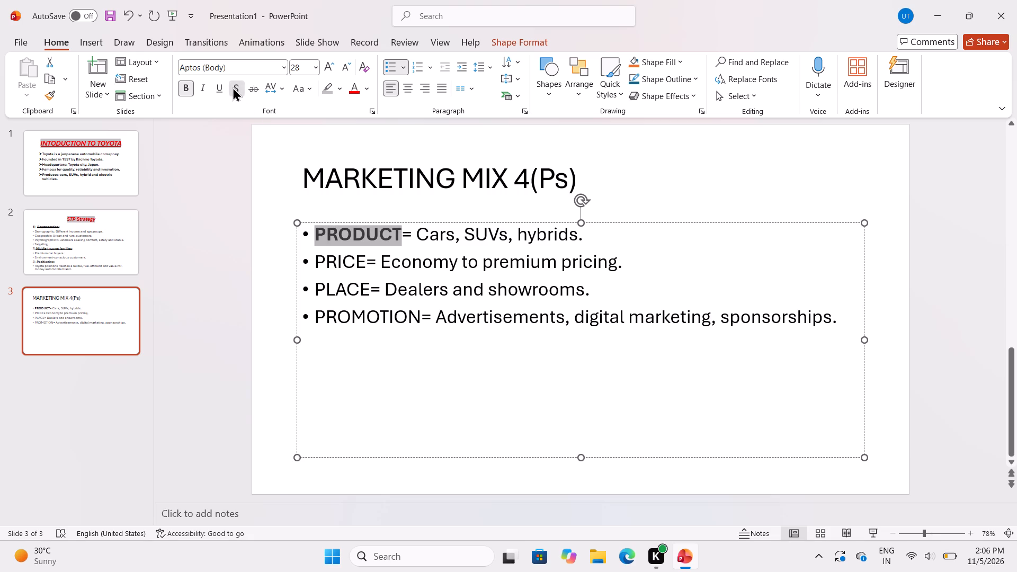
{"action": "left_click", "coordinate": [220, 85]}
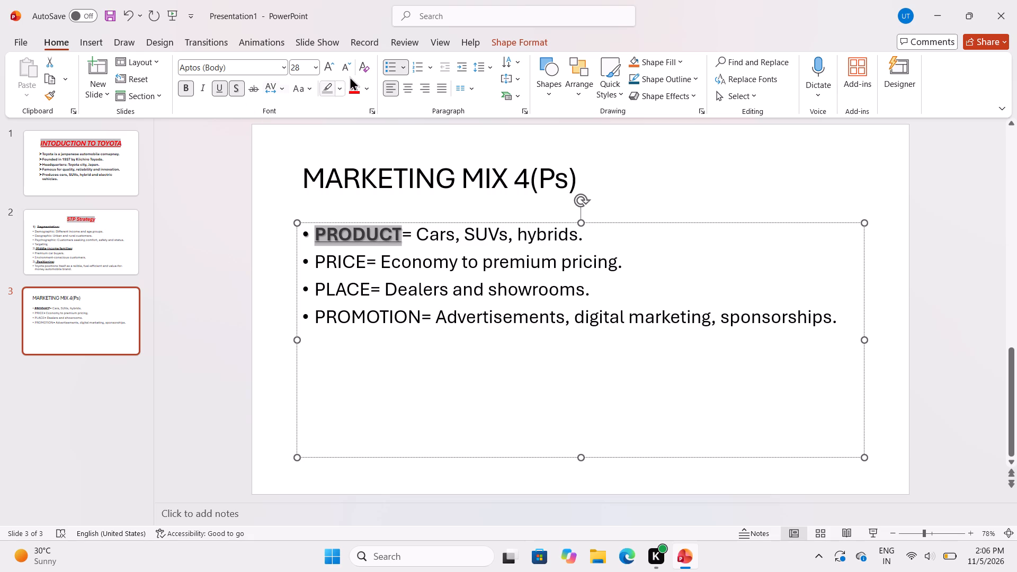
{"action": "left_click", "coordinate": [405, 65]}
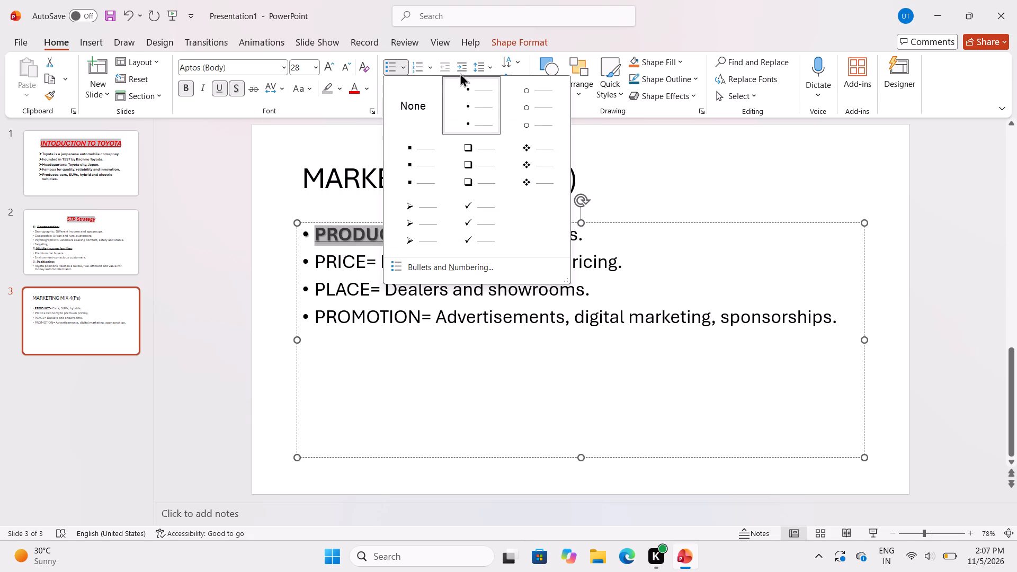
{"action": "left_click", "coordinate": [429, 63]}
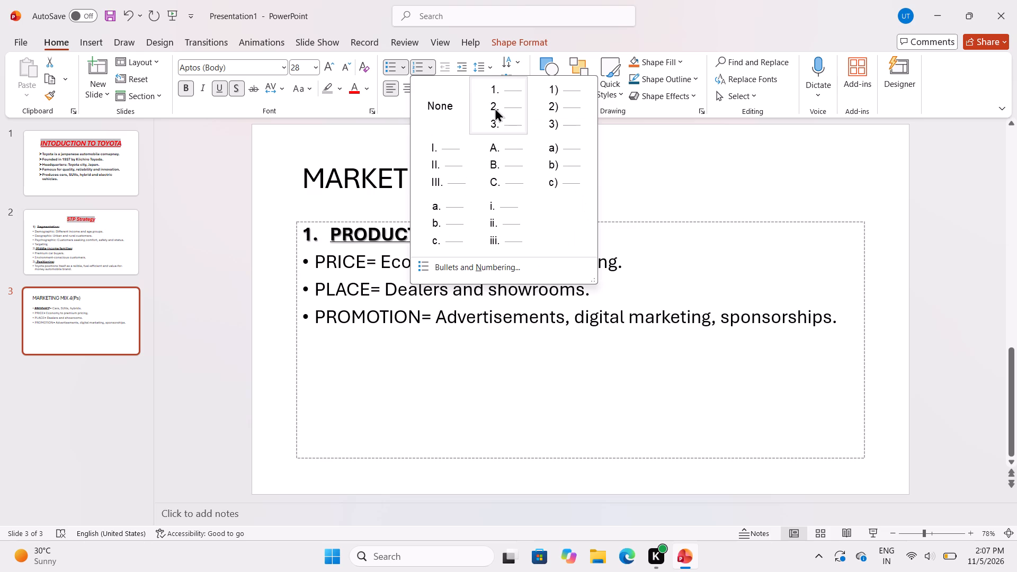
{"action": "left_click", "coordinate": [555, 153]}
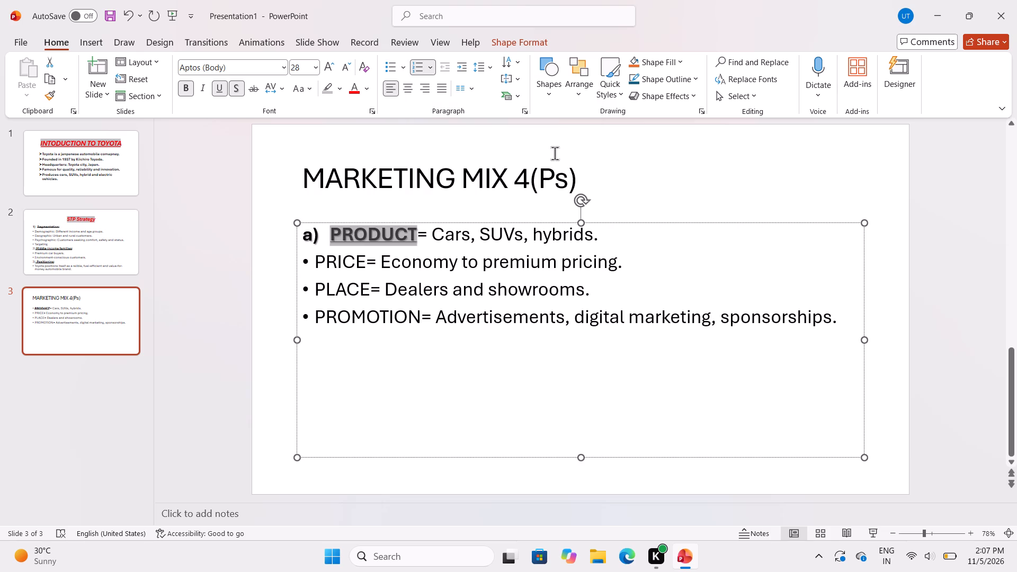
Make the word PRICE bold, shadowed and underlined, and give its line a), b), c) style numbering.
{"action": "left_click_drag", "start_coordinate": [316, 262], "coordinate": [339, 263]}
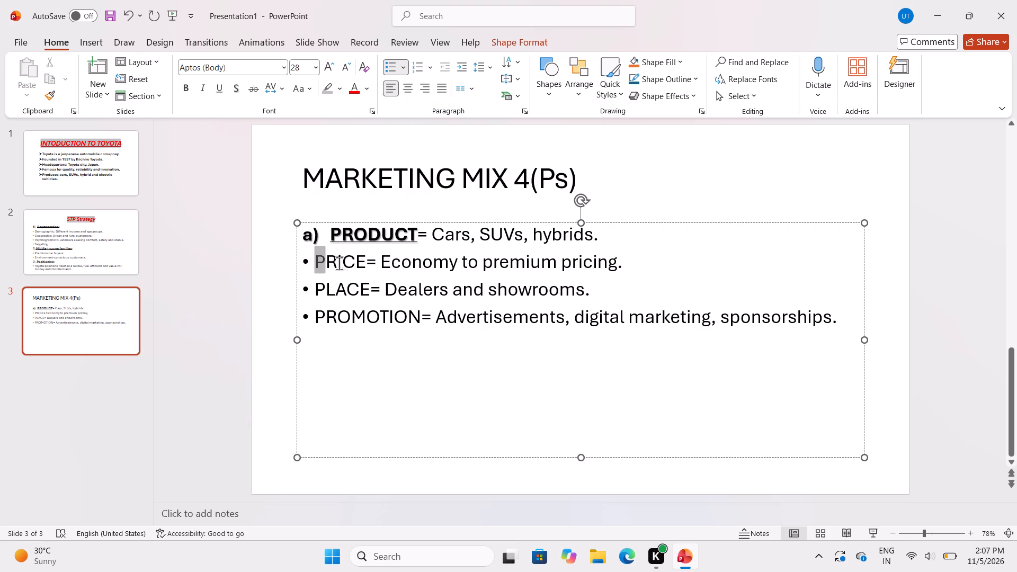
{"action": "left_click_drag", "start_coordinate": [339, 263], "coordinate": [363, 265]}
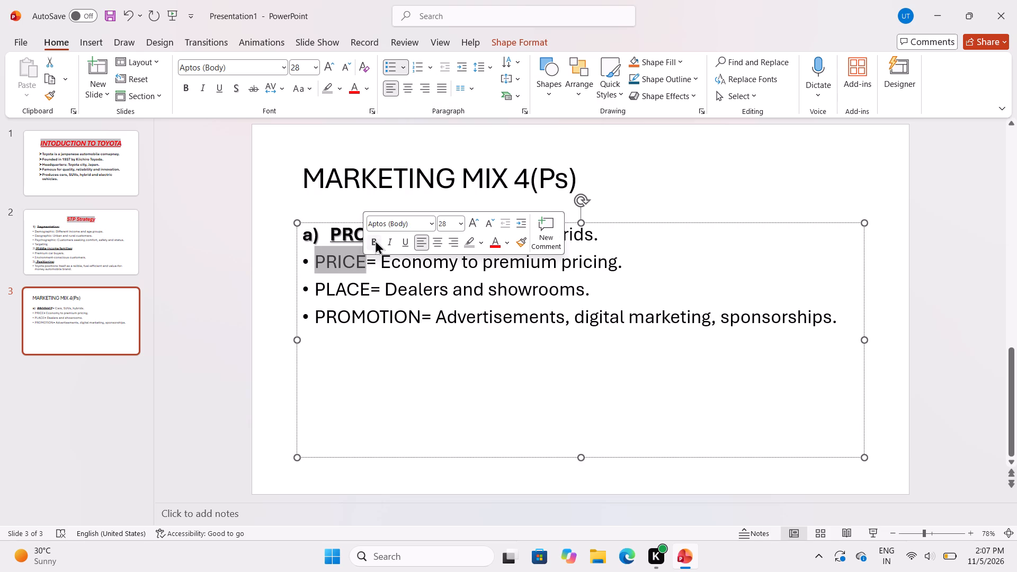
{"action": "left_click", "coordinate": [375, 240]}
{"action": "left_click", "coordinate": [234, 81]}
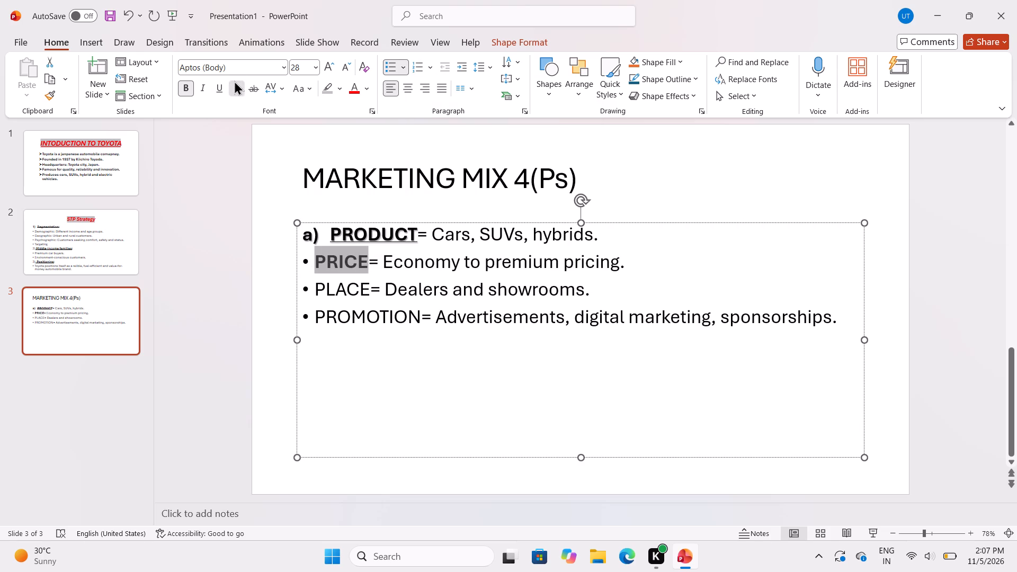
{"action": "left_click", "coordinate": [221, 87]}
{"action": "left_click", "coordinate": [426, 72]}
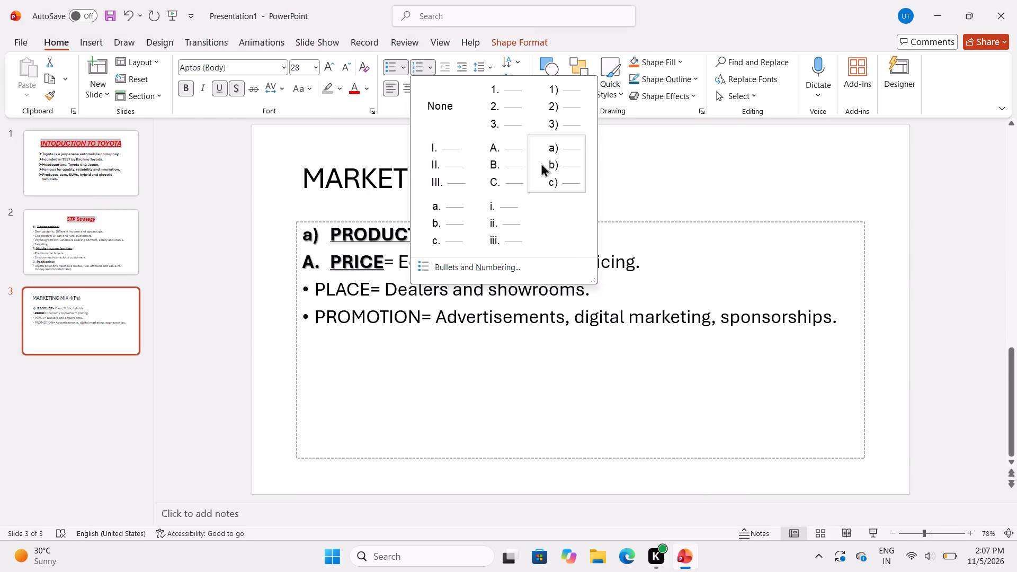
{"action": "left_click", "coordinate": [548, 171]}
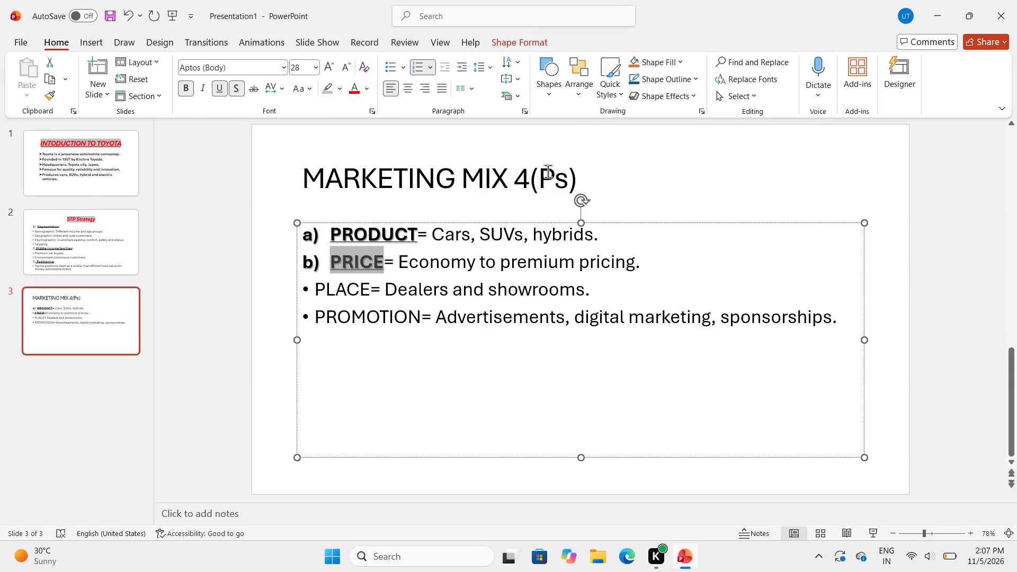
Make the word PLACE bold, shadowed and underlined, and give its line a), b), c) style numbering.
{"action": "left_click_drag", "start_coordinate": [315, 290], "coordinate": [319, 290]}
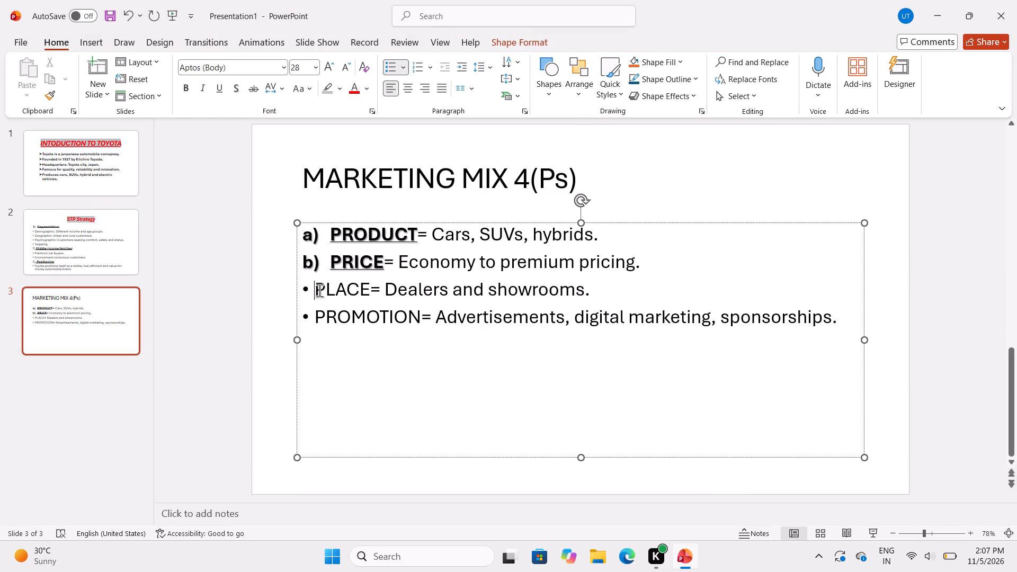
{"action": "left_click_drag", "start_coordinate": [319, 290], "coordinate": [368, 294]}
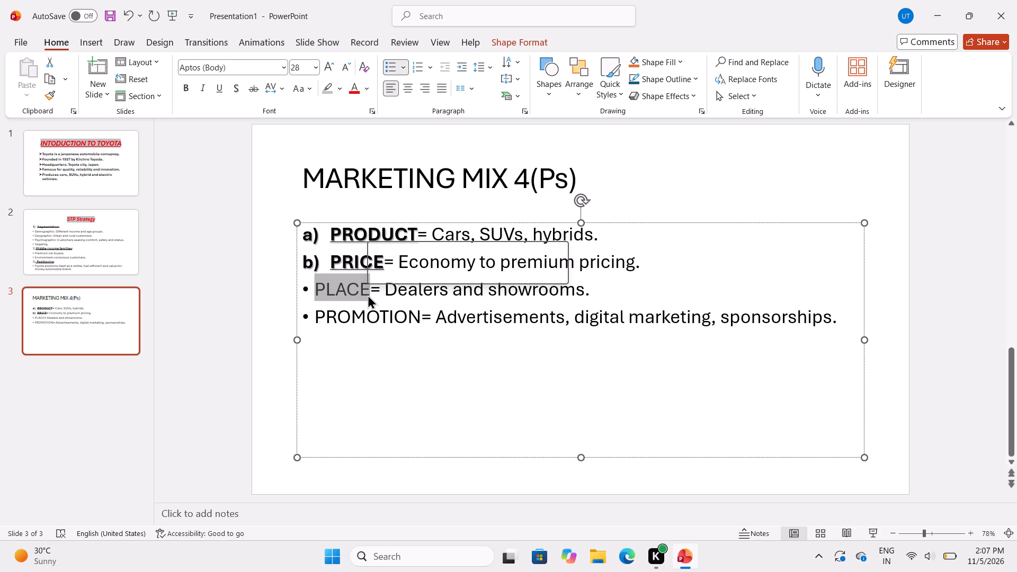
{"action": "left_click", "coordinate": [374, 270]}
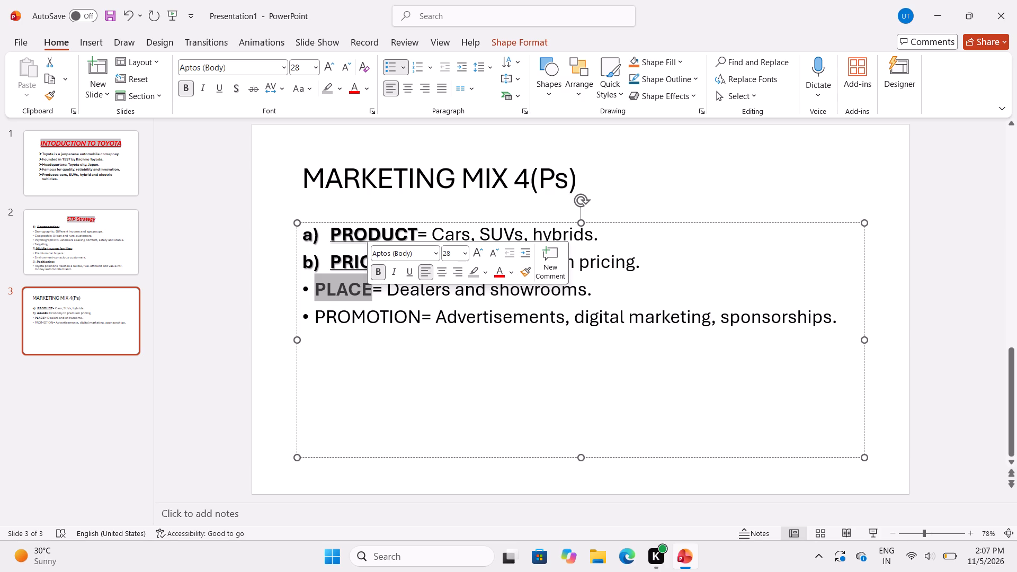
{"action": "left_click", "coordinate": [233, 94]}
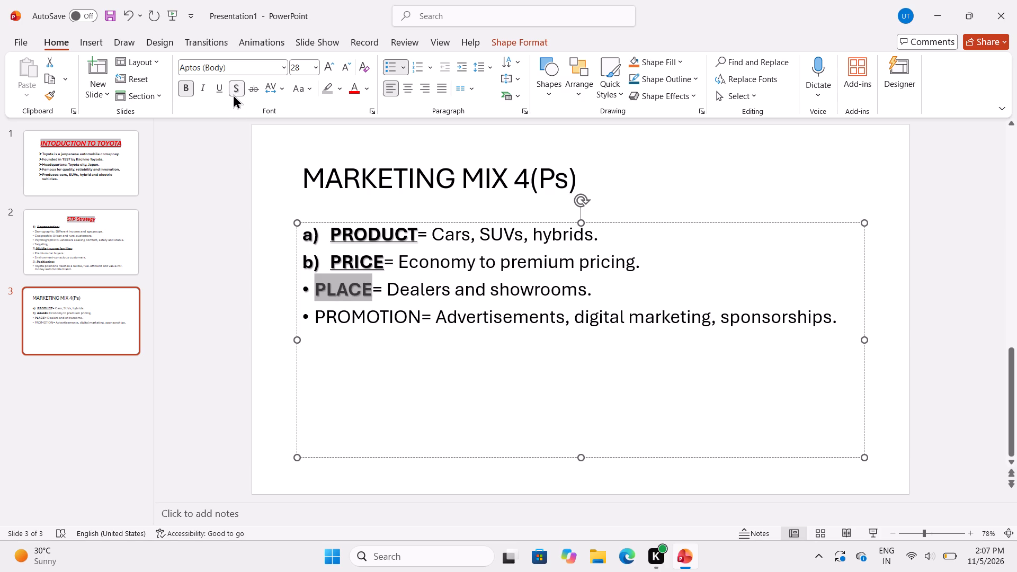
{"action": "left_click", "coordinate": [216, 85]}
{"action": "left_click", "coordinate": [430, 68]}
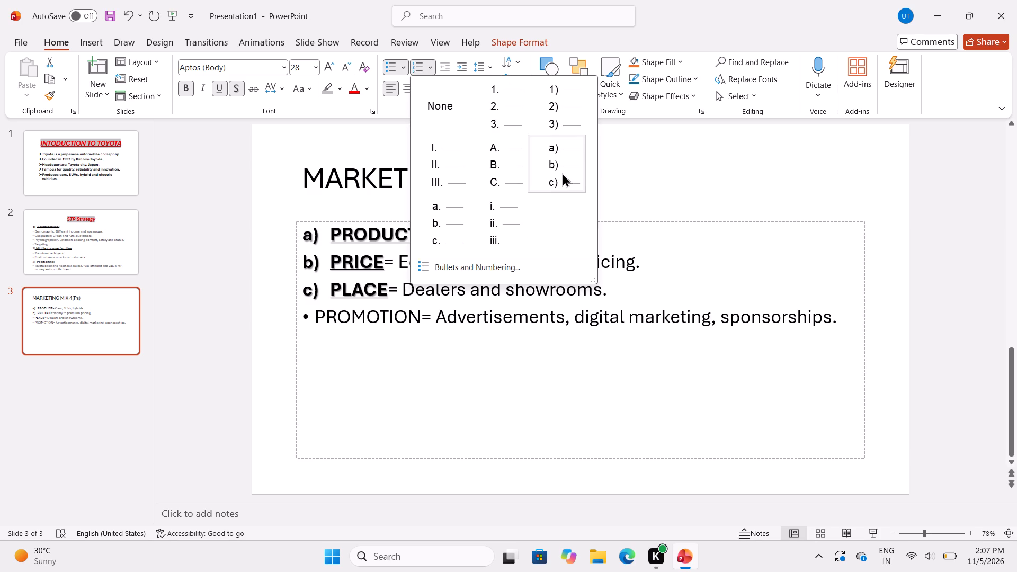
{"action": "left_click", "coordinate": [561, 173]}
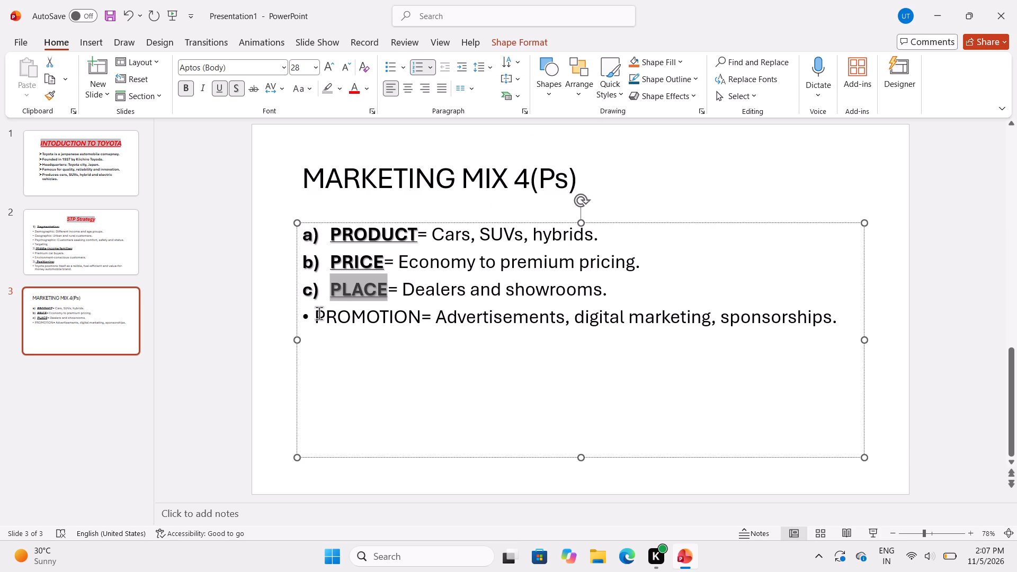
Make the word PROMOTION bold, shadowed and underlined, and give its line a), b), c) style numbering.
{"action": "left_click_drag", "start_coordinate": [320, 314], "coordinate": [416, 316]}
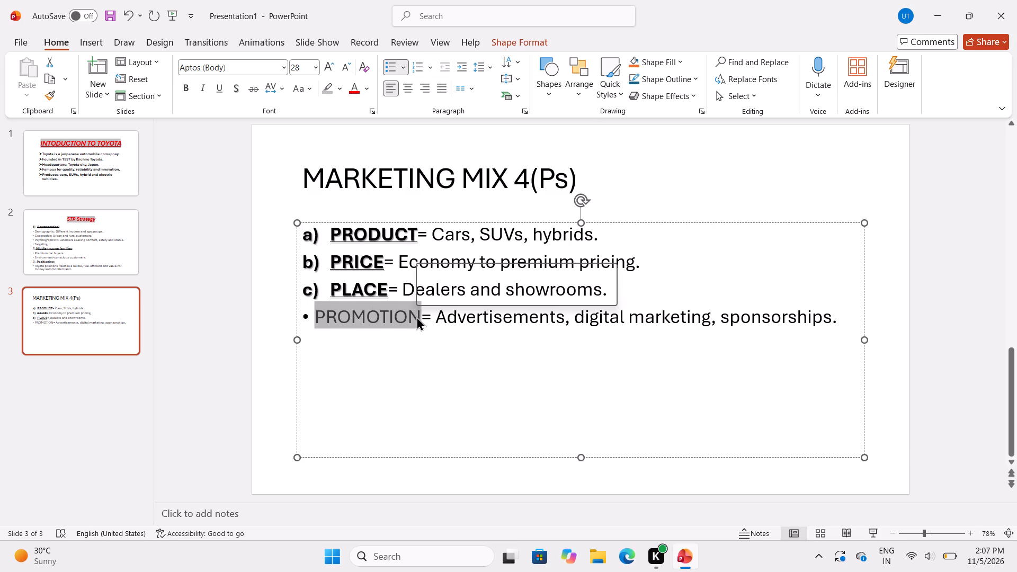
{"action": "left_click", "coordinate": [186, 90]}
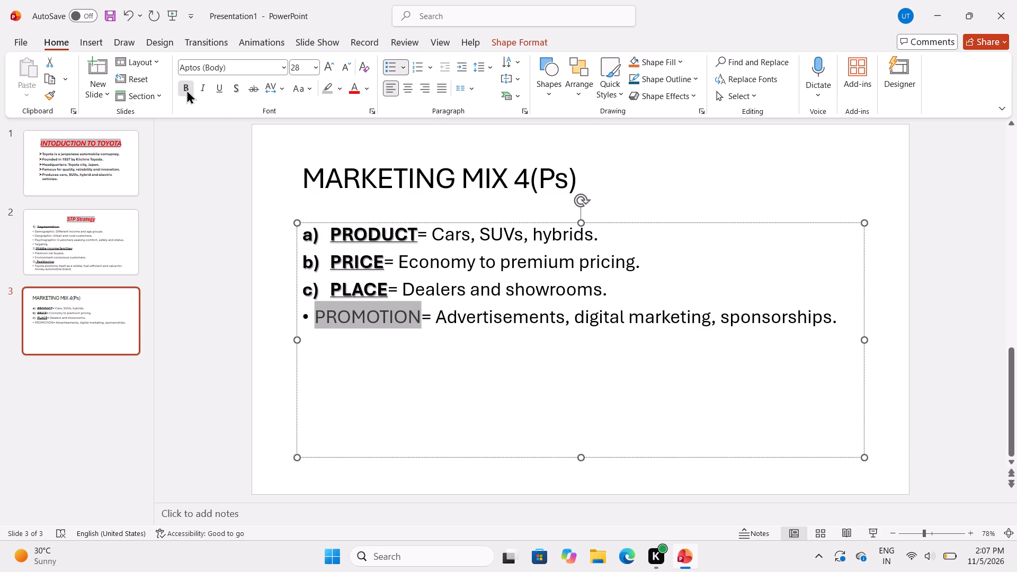
{"action": "left_click", "coordinate": [234, 87]}
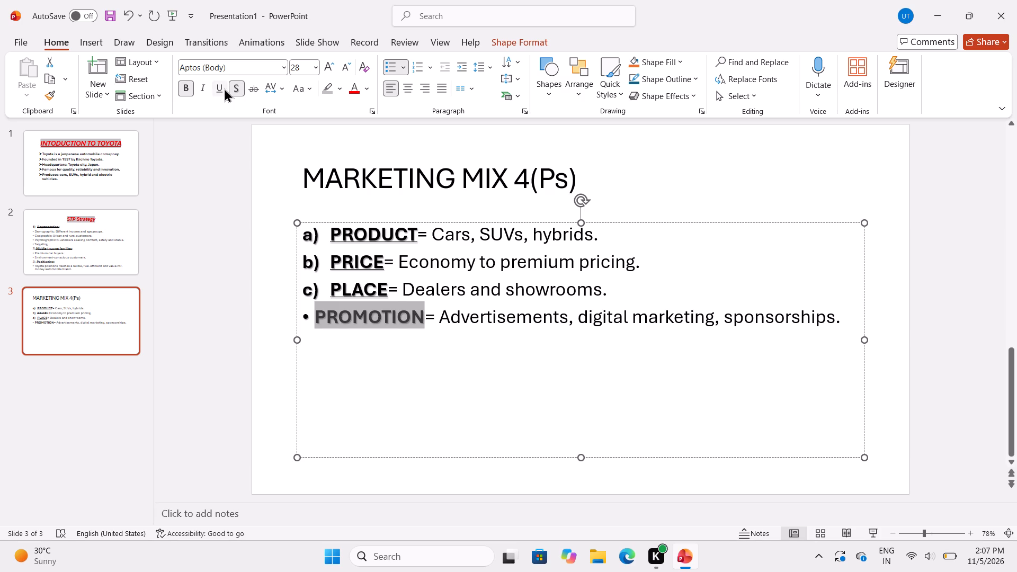
{"action": "left_click", "coordinate": [220, 88]}
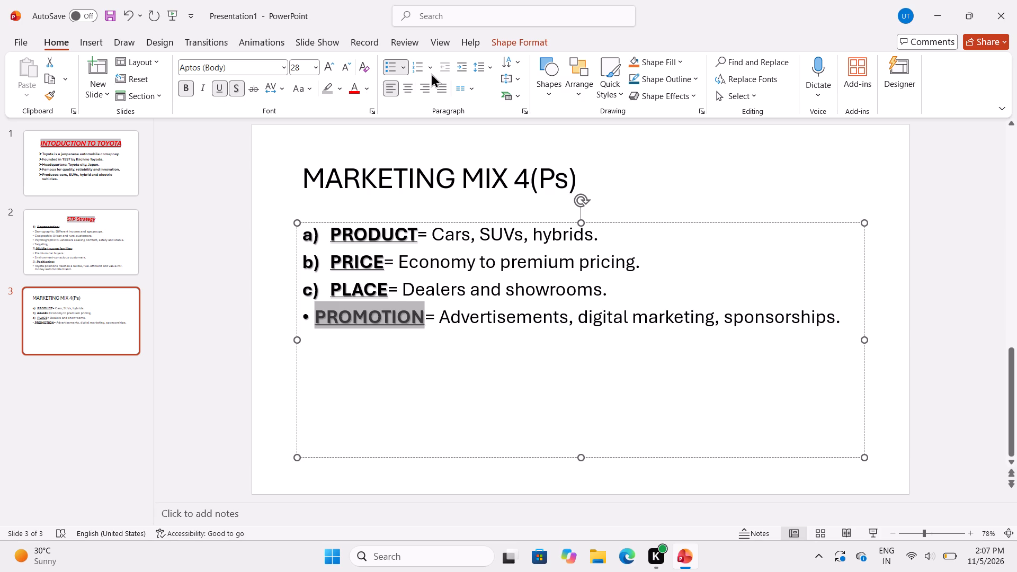
{"action": "left_click", "coordinate": [431, 69]}
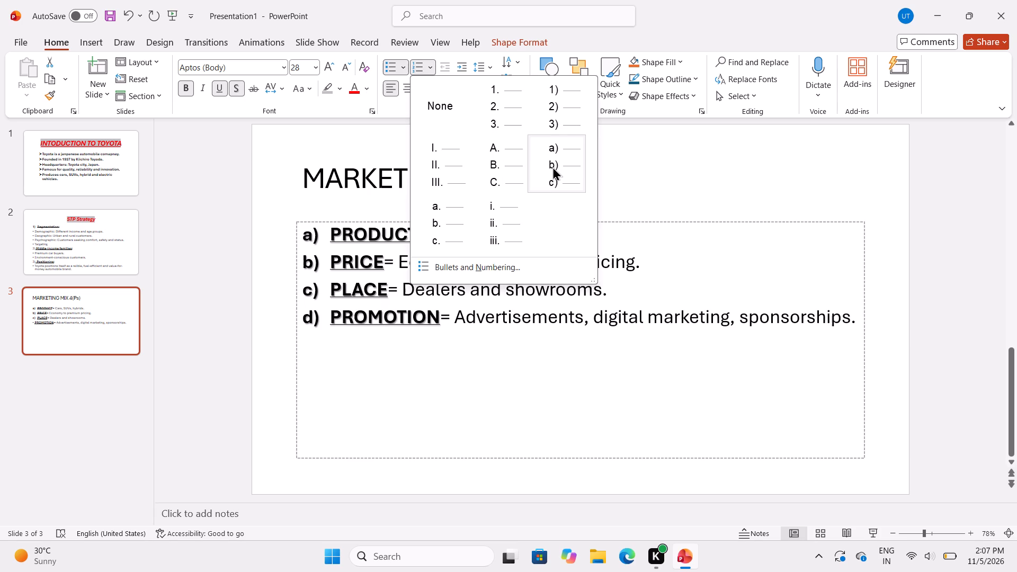
{"action": "left_click", "coordinate": [552, 166]}
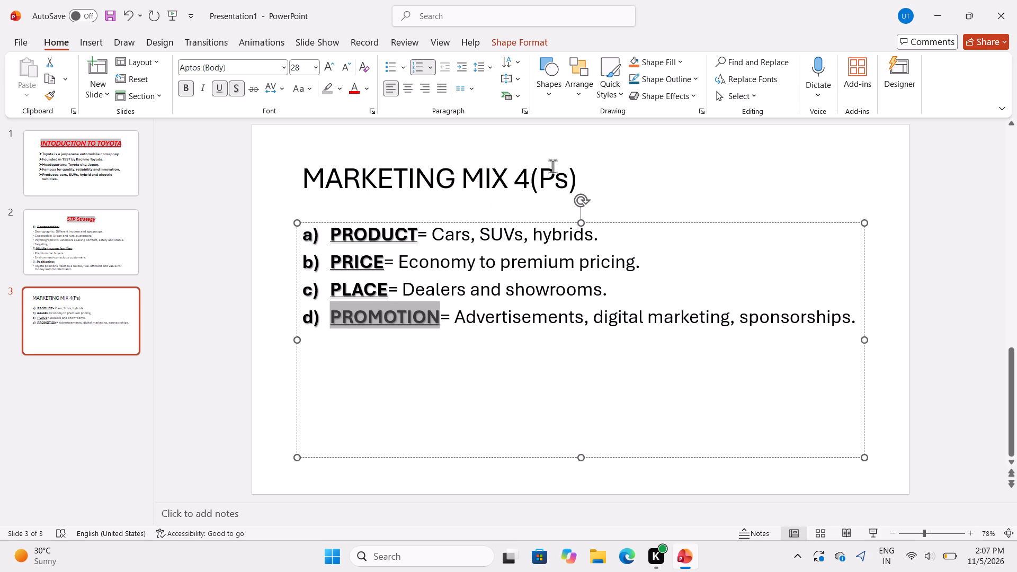
{"action": "left_click", "coordinate": [496, 383]}
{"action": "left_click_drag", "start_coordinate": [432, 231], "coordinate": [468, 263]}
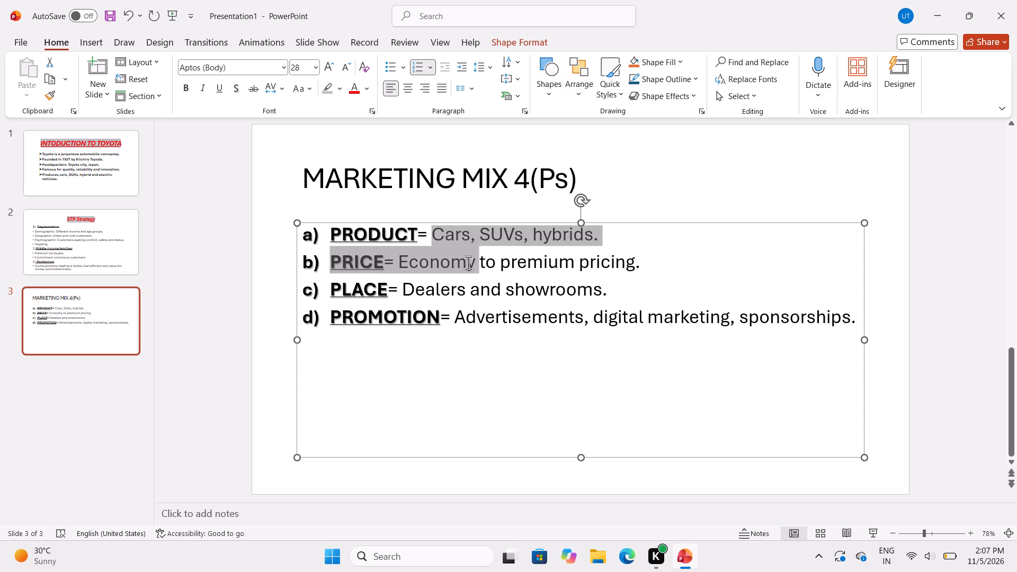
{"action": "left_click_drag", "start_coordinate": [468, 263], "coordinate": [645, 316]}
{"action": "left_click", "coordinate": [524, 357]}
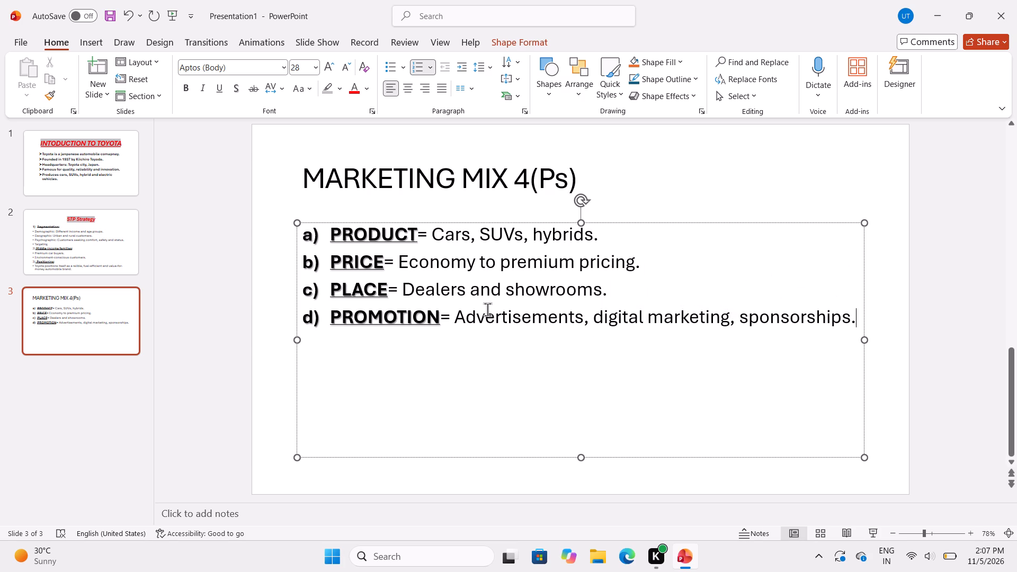
Format the MARKETING MIX 4(Ps) title with red text and a gray highlight, centre it, and pick font size 60.
{"action": "left_click", "coordinate": [298, 175]}
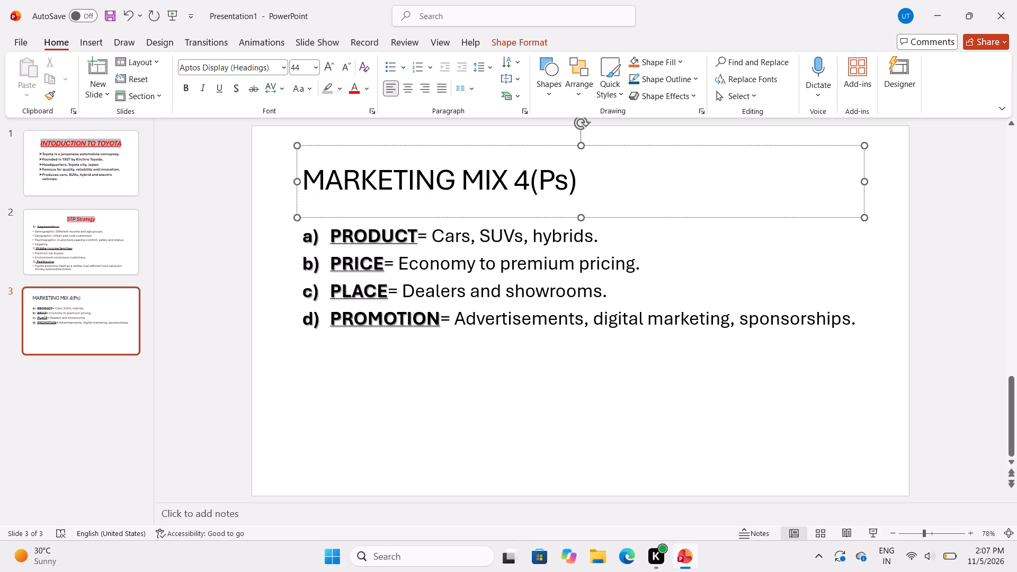
{"action": "key", "text": "ctrl+a"}
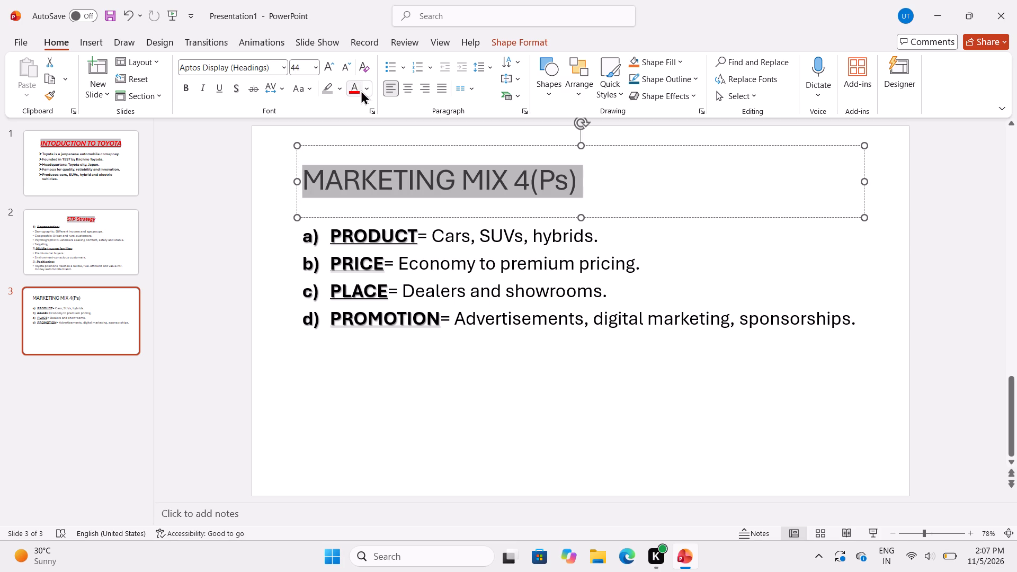
{"action": "left_click", "coordinate": [354, 86]}
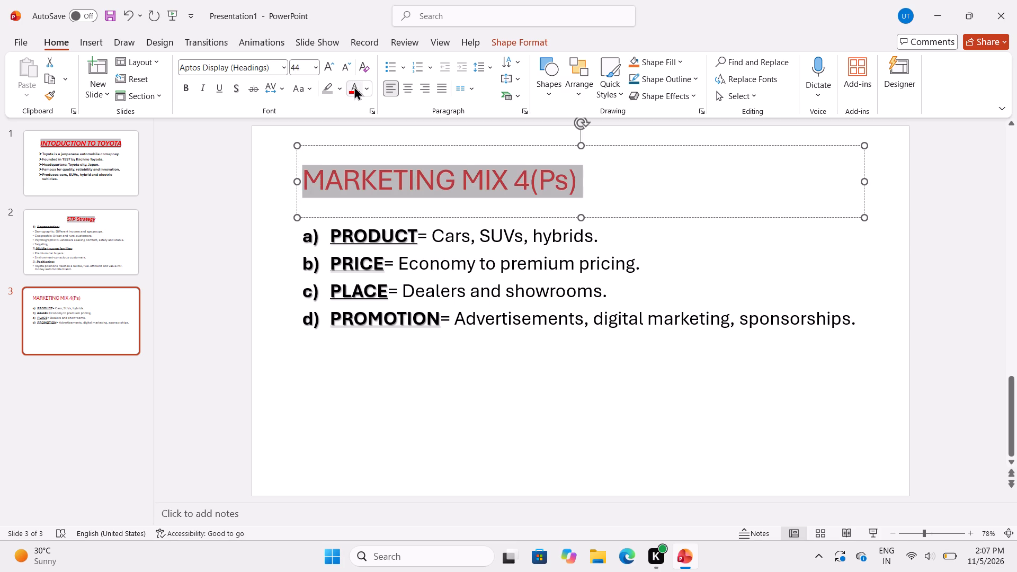
{"action": "left_click_drag", "start_coordinate": [354, 86], "coordinate": [327, 87]}
{"action": "left_click", "coordinate": [327, 87]}
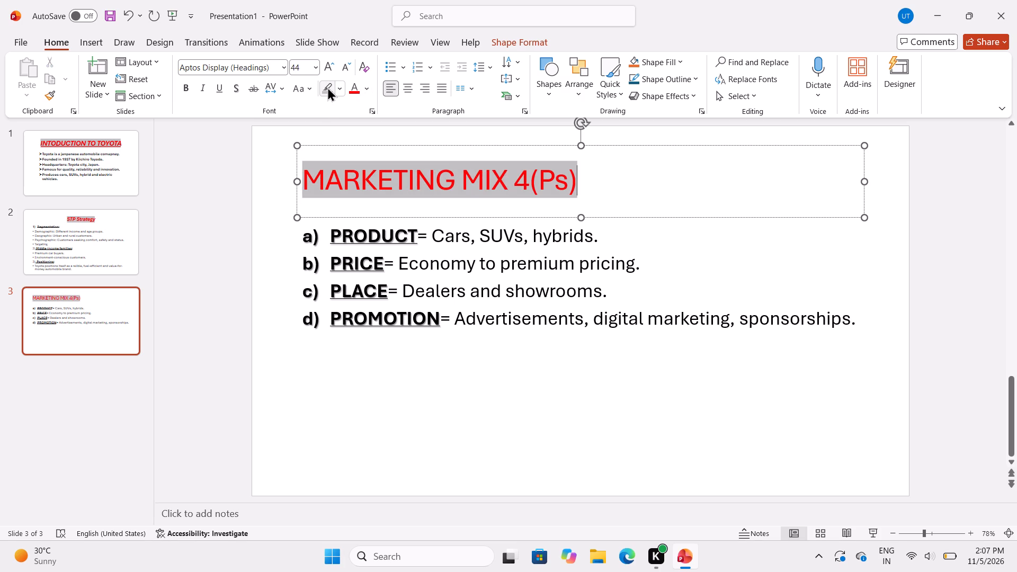
{"action": "left_click", "coordinate": [410, 90]}
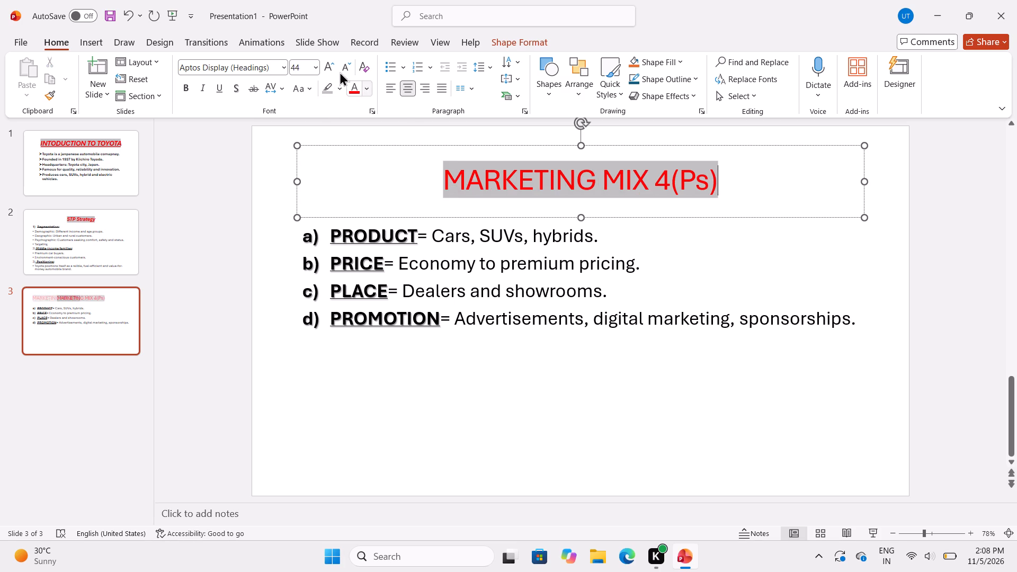
{"action": "left_click", "coordinate": [317, 69]}
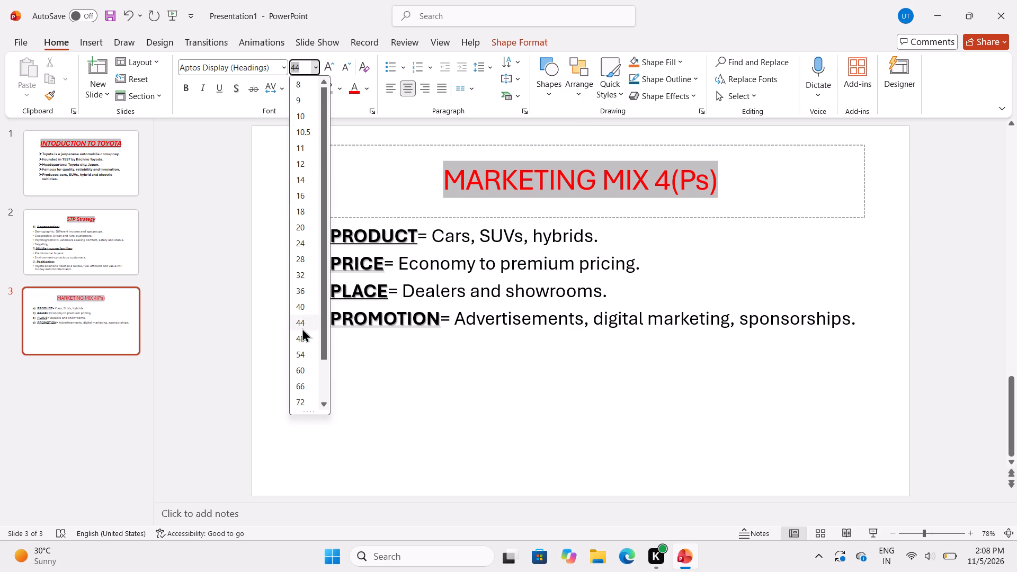
{"action": "left_click", "coordinate": [301, 367]}
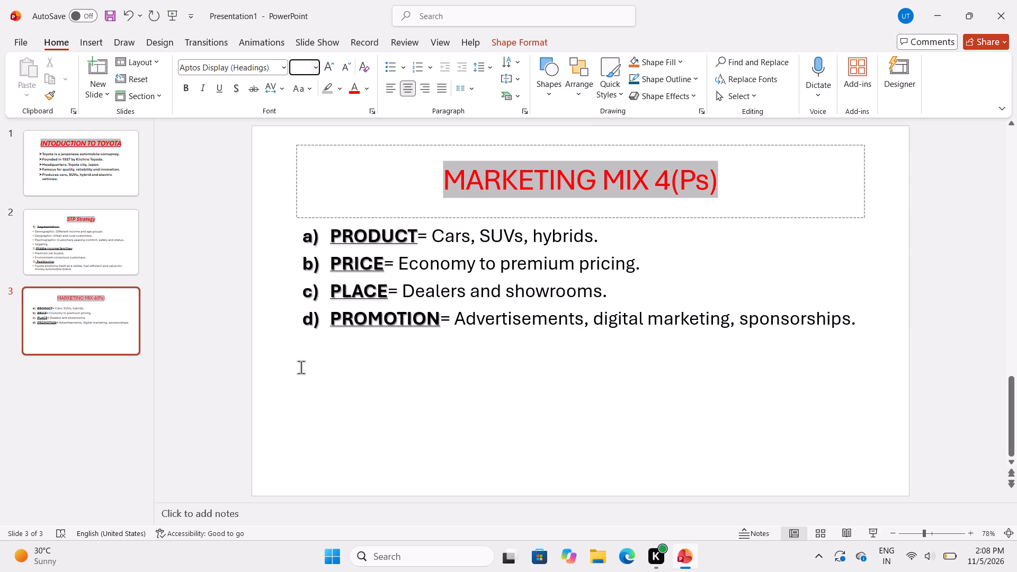
{"action": "left_click", "coordinate": [276, 234]}
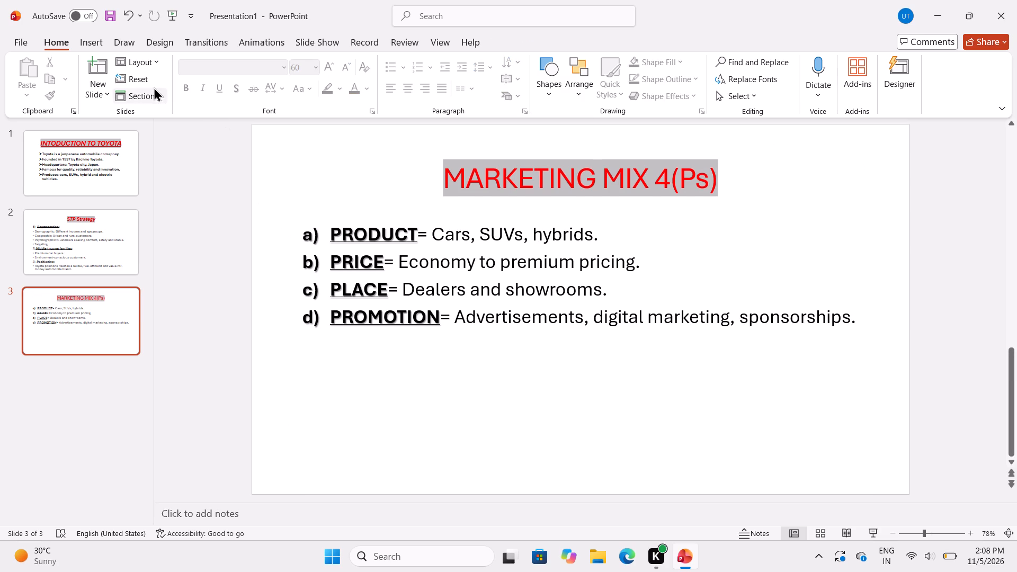
Add a Title and Content slide after the marketing mix slide and title it "PRODUCT STRATEGY".
{"action": "left_click", "coordinate": [103, 94]}
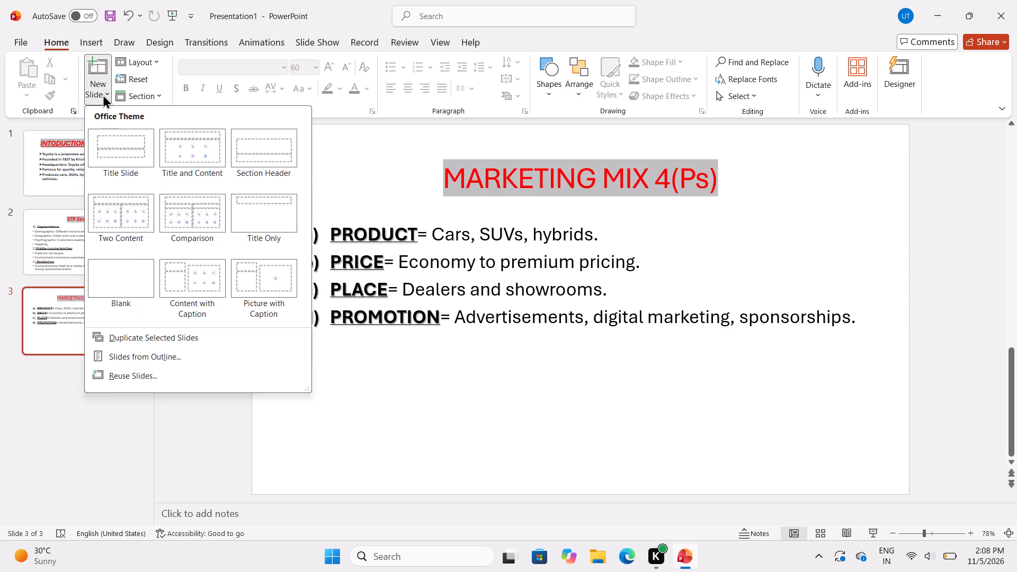
{"action": "left_click", "coordinate": [181, 145]}
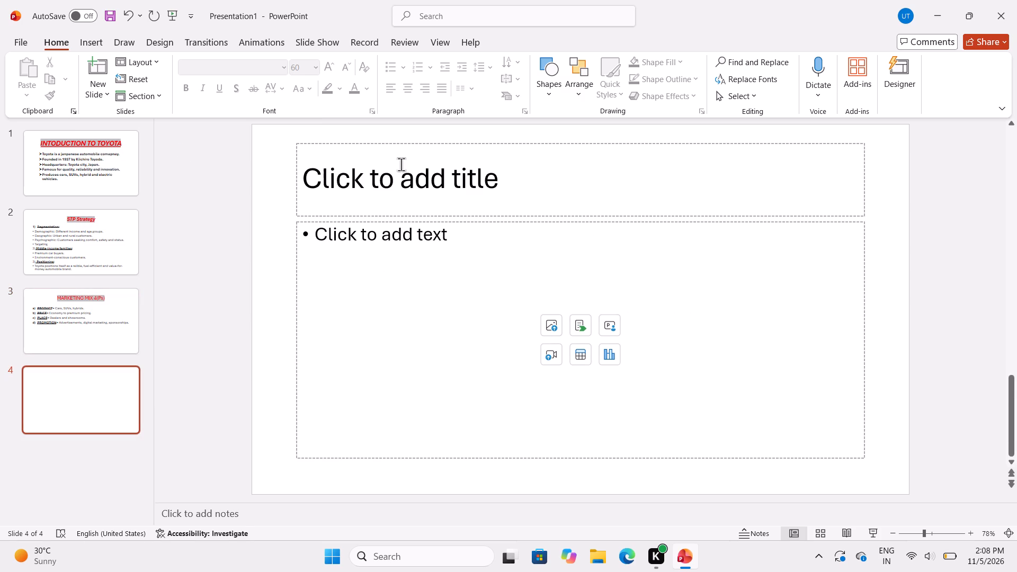
{"action": "left_click", "coordinate": [400, 167]}
{"action": "type", "text": "PROD"}
{"action": "type", "text": "UCT S"}
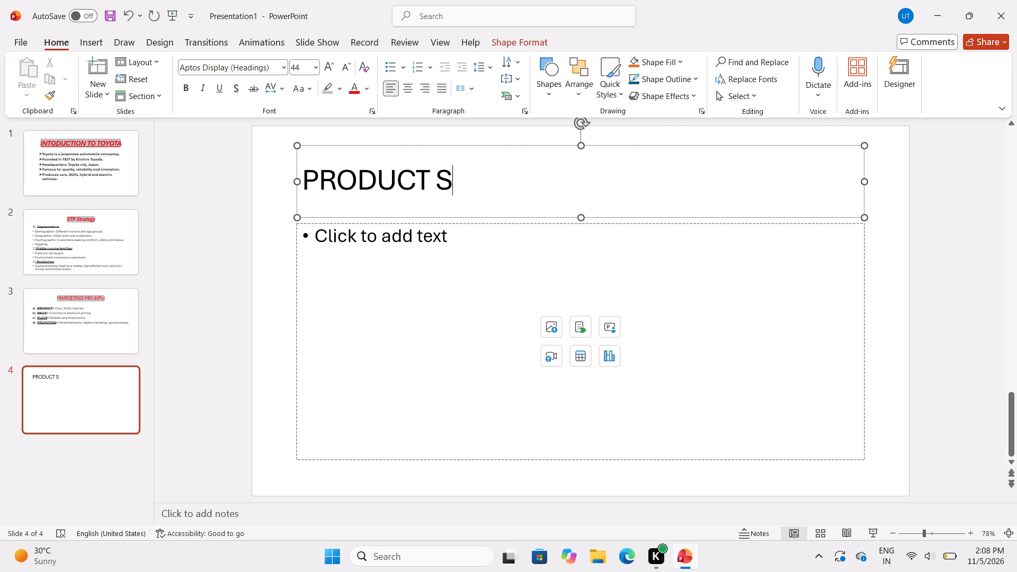
{"action": "type", "text": "TRAT"}
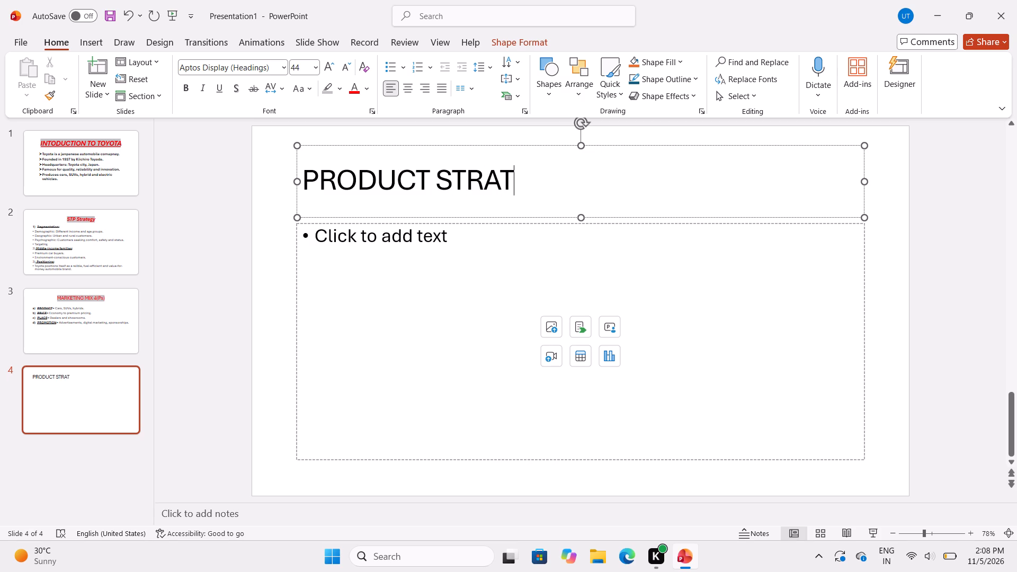
{"action": "type", "text": "EGY"}
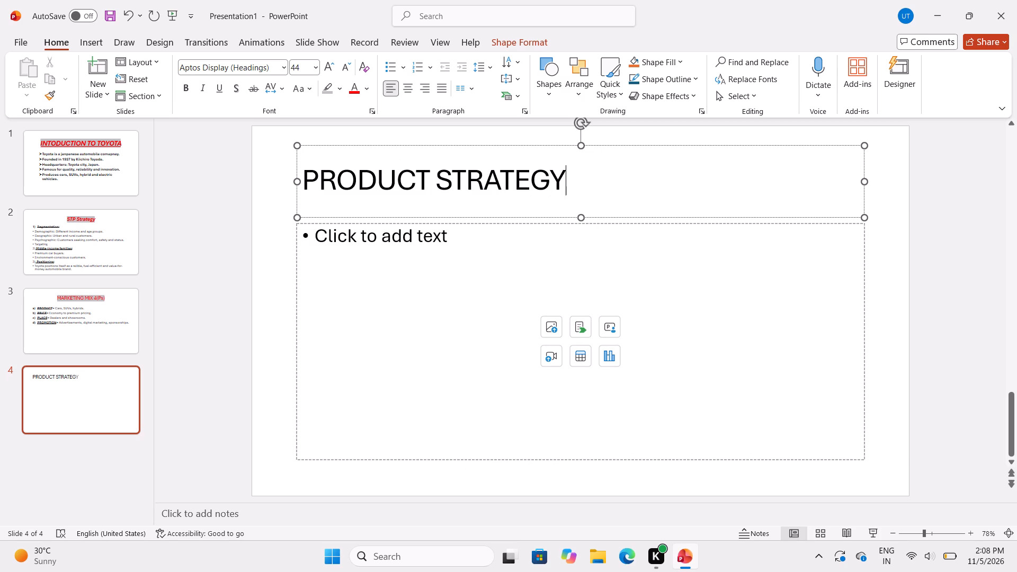
Enter "Wide product range for different customer needs." as the first bullet of the product strategy slide.
{"action": "left_click", "coordinate": [313, 235]}
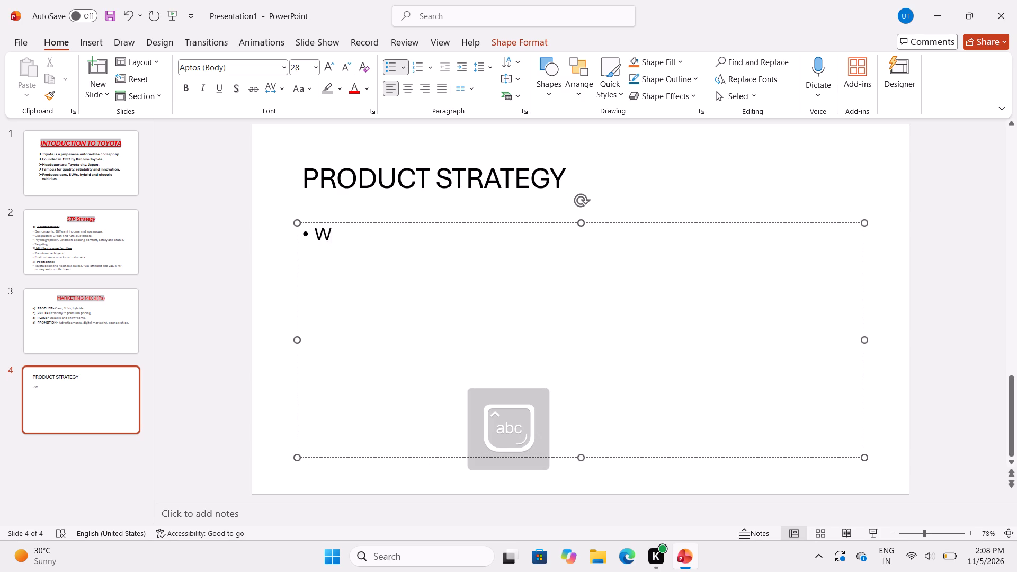
{"action": "type", "text": "ide"}
{"action": "key", "text": "space"}
{"action": "type", "text": "product range for di"}
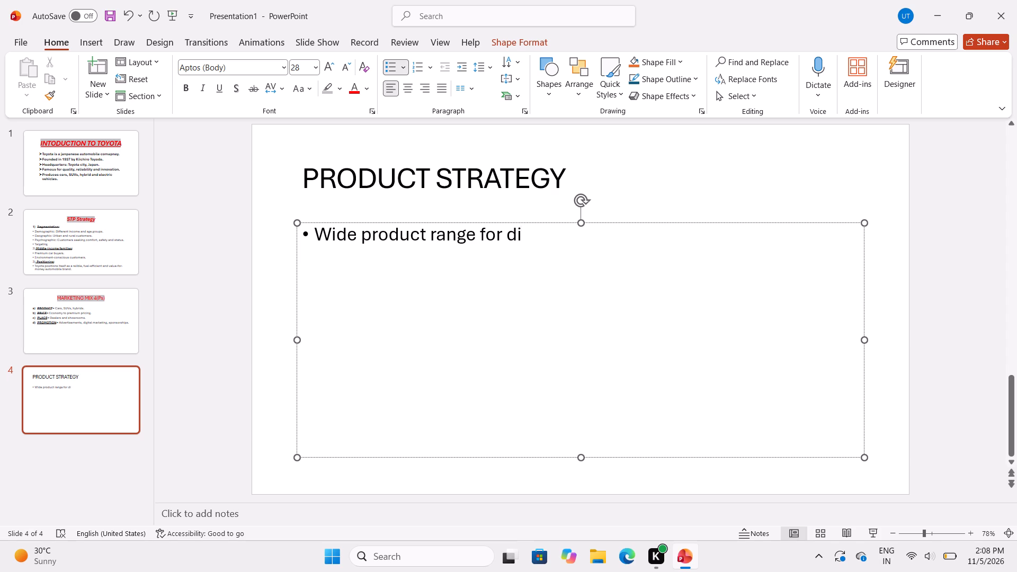
{"action": "type", "text": "ff"}
{"action": "key", "text": "BackSpace"}
{"action": "type", "text": "ferent customer ned"}
{"action": "key", "text": "BackSpace"}
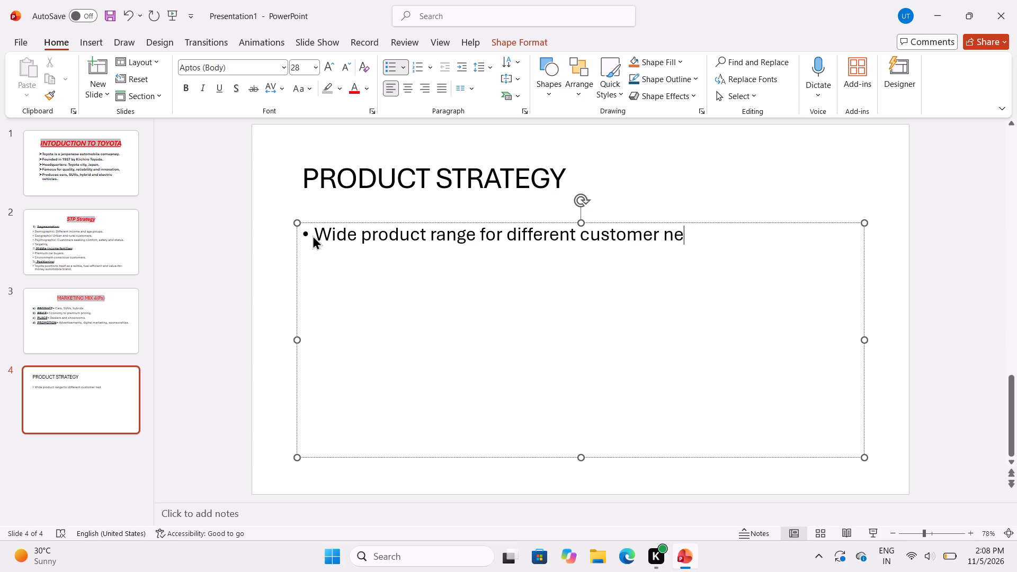
{"action": "type", "text": "ed."}
{"action": "key", "text": "BackSpace"}
{"action": "type", "text": "s."}
Enter "Focus on quality and durability." as the second bullet of the product strategy slide.
{"action": "key", "text": "Return"}
{"action": "key", "text": "o"}
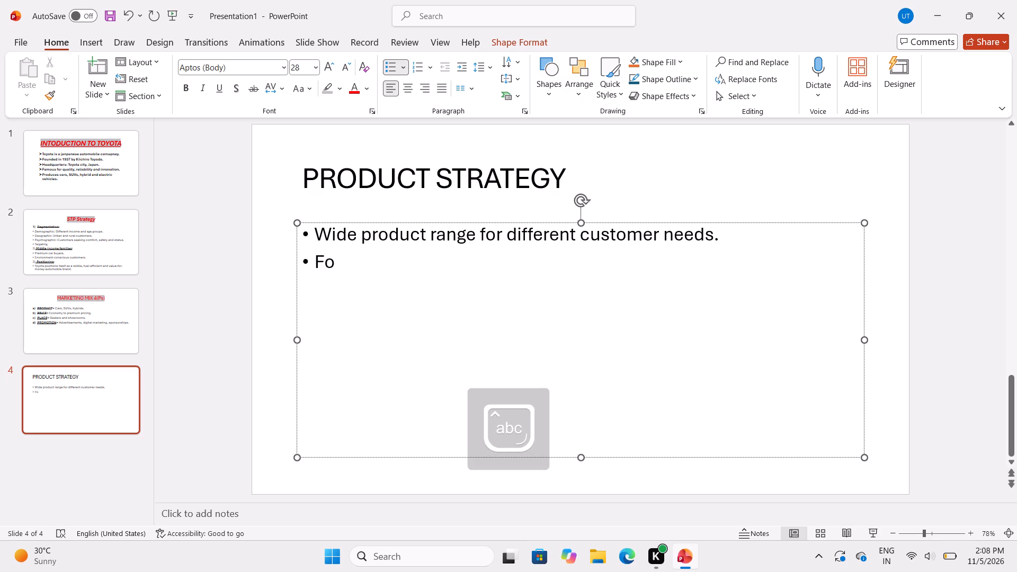
{"action": "type", "text": "cus"}
{"action": "key", "text": "space"}
{"action": "type", "text": "on q"}
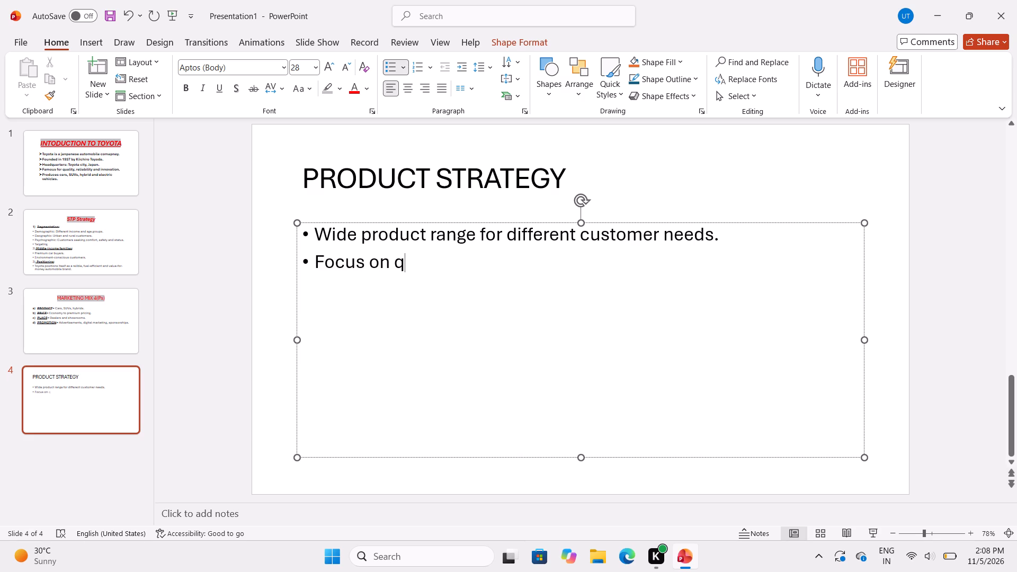
{"action": "type", "text": "uality"}
{"action": "key", "text": "space"}
{"action": "type", "text": "and du"}
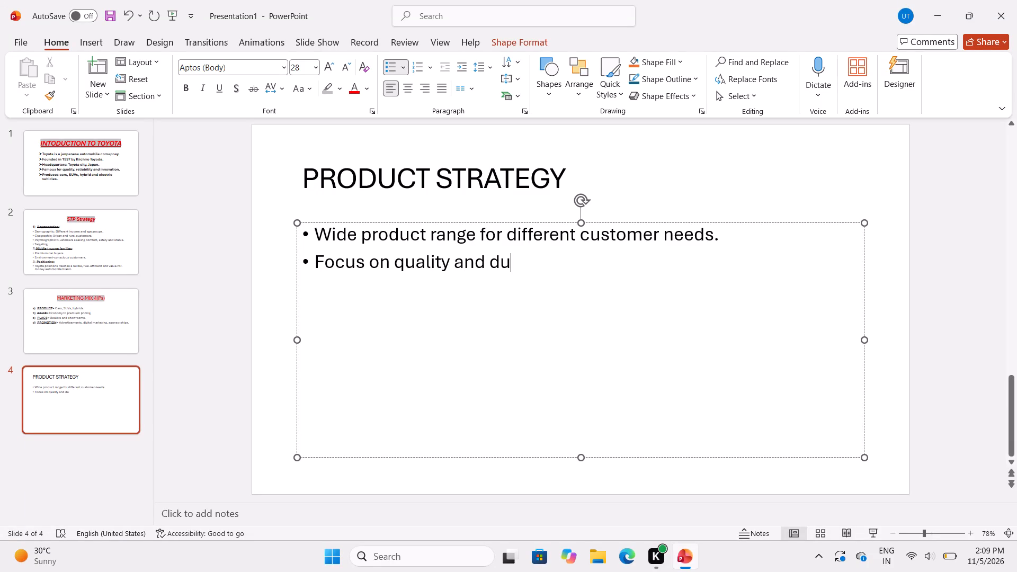
{"action": "type", "text": "rability"}
{"action": "key", "text": "period"}
Enter "Hybrid technology and fuel efficiency." as the third bullet of the product strategy slide.
{"action": "key", "text": "Return"}
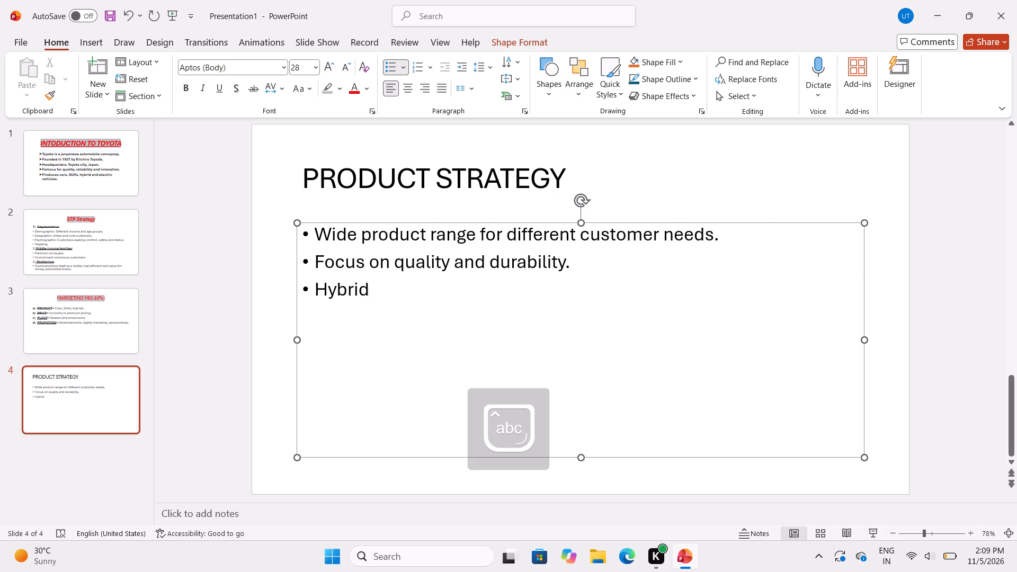
{"action": "key", "text": "space"}
{"action": "type", "text": "technology"}
{"action": "key", "text": "space"}
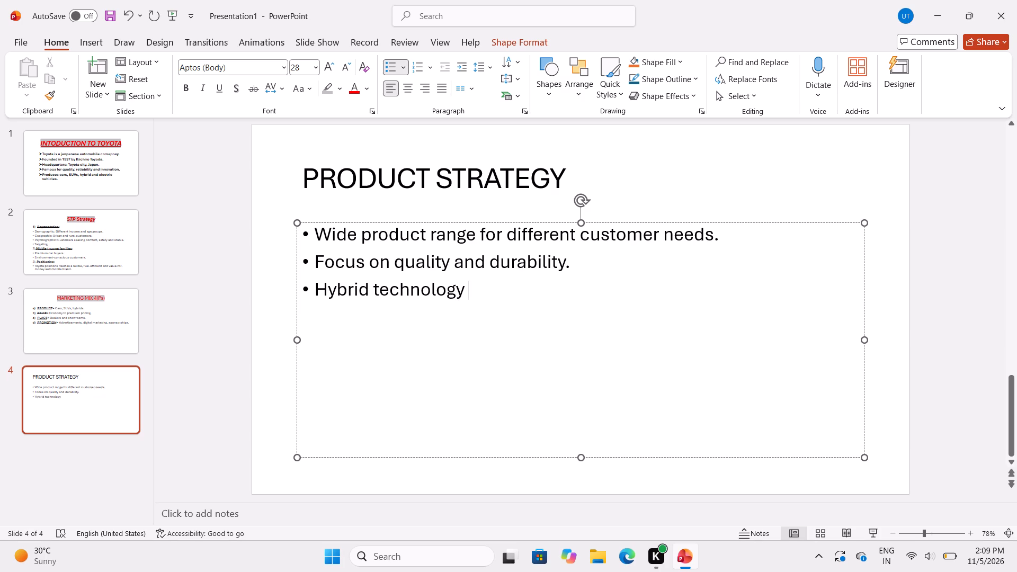
{"action": "type", "text": "and fuel"}
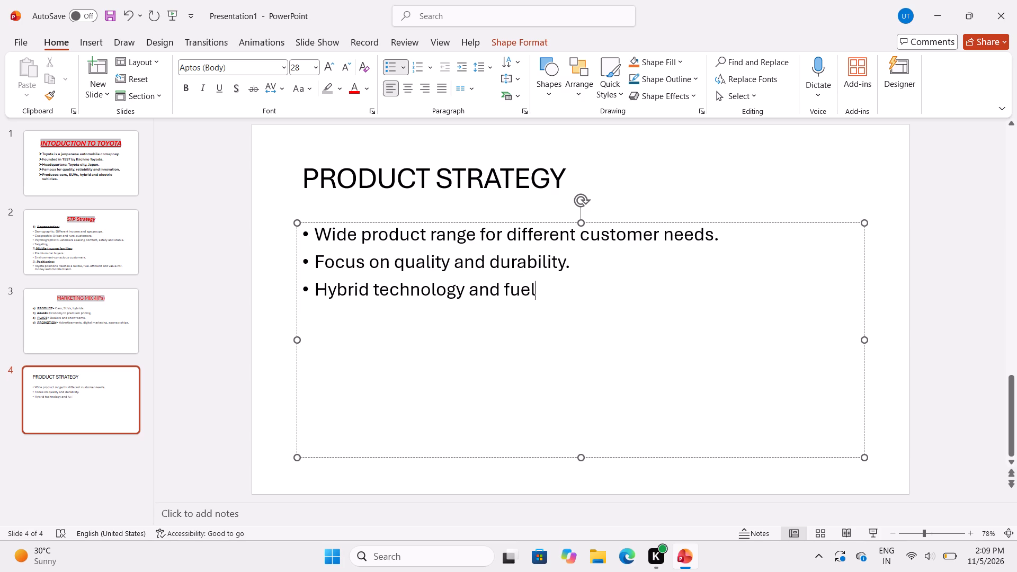
{"action": "key", "text": "space"}
{"action": "type", "text": "effi"}
{"action": "type", "text": "ciency."}
Enter "Continuous product improvement." as the fourth bullet of the product strategy slide.
{"action": "key", "text": "Return"}
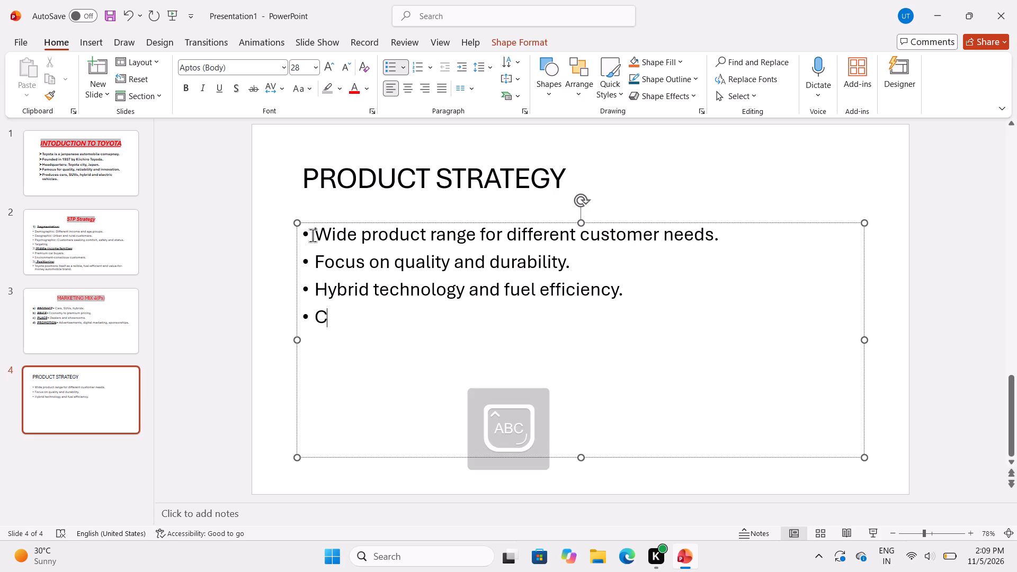
{"action": "type", "text": "on"}
{"action": "key", "text": "t"}
{"action": "type", "text": "inuo"}
{"action": "type", "text": "us"}
{"action": "key", "text": "space"}
{"action": "type", "text": "product impovement"}
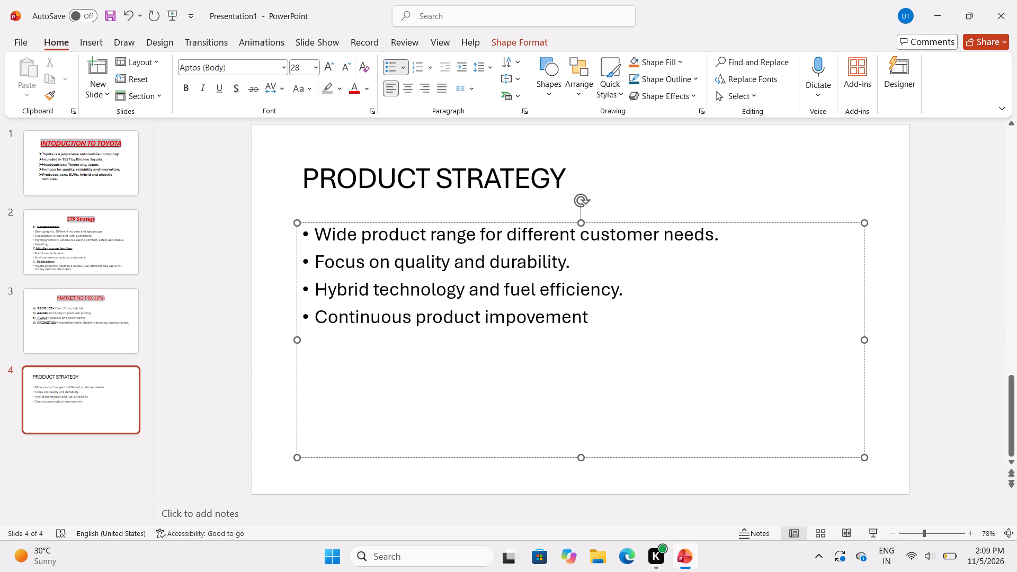
{"action": "key", "text": "period"}
Enter "Strong after-sales service." as the fifth bullet of the product strategy slide.
{"action": "key", "text": "Return"}
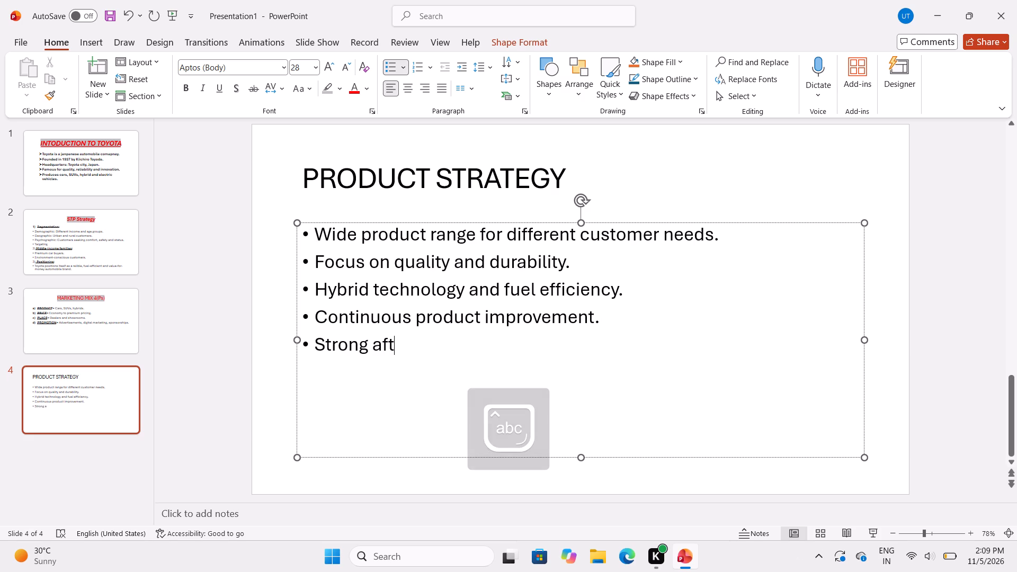
{"action": "type", "text": "-sales servi"}
{"action": "type", "text": "ce"}
{"action": "key", "text": "period"}
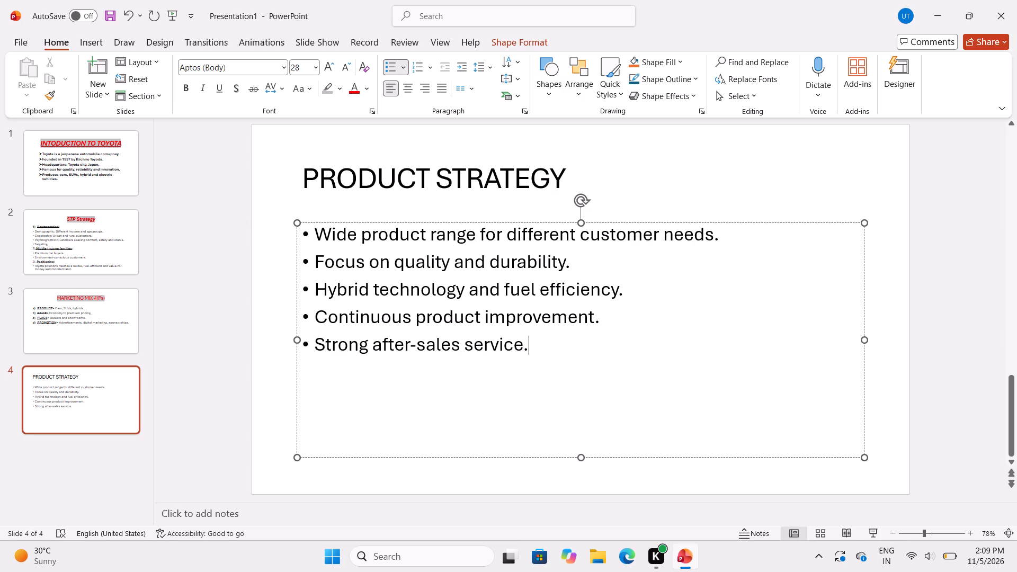
Format the PRODUCT STRATEGY title as bold, shadowed red text with a gray highlight, and centre it.
{"action": "left_click", "coordinate": [305, 173]}
{"action": "key", "text": "ctrl+a"}
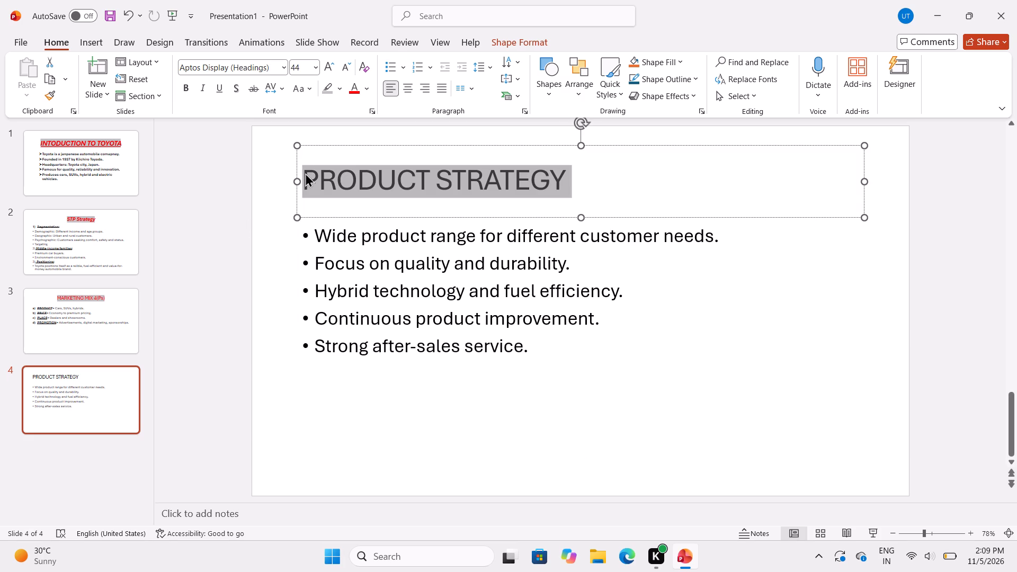
{"action": "left_click", "coordinate": [184, 88]}
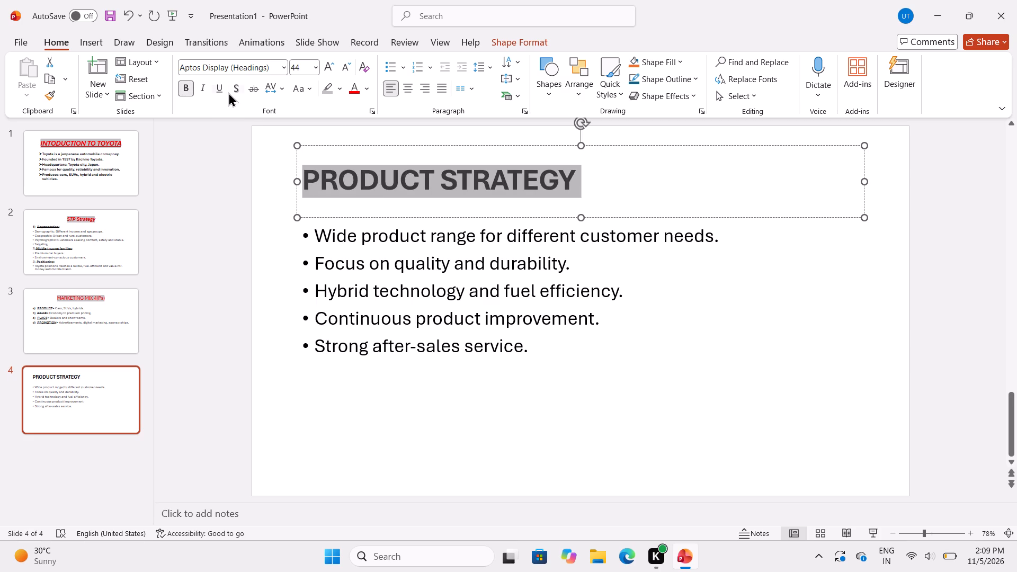
{"action": "left_click", "coordinate": [234, 91]}
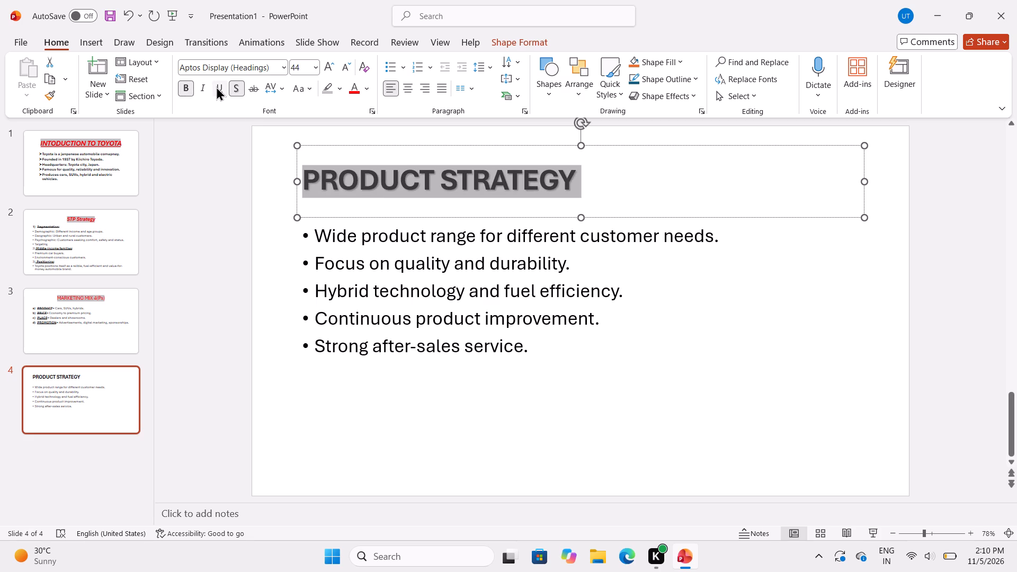
{"action": "left_click", "coordinate": [356, 92]}
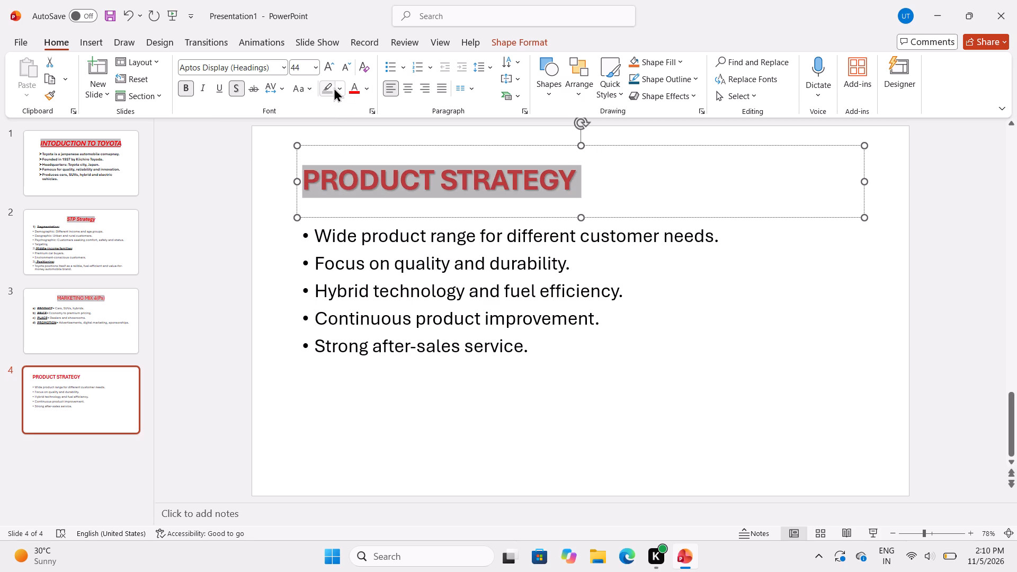
{"action": "left_click", "coordinate": [328, 87]}
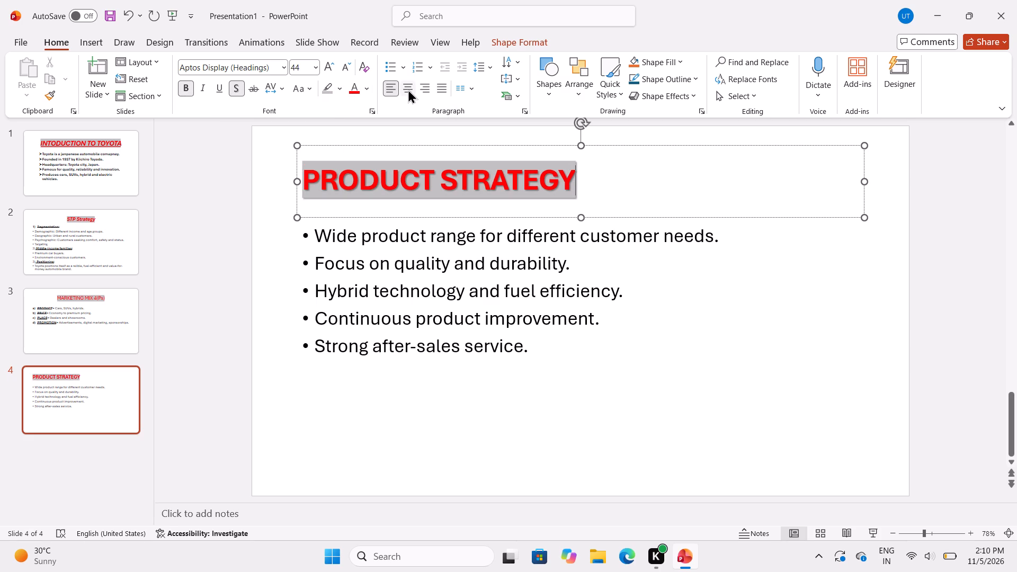
{"action": "left_click", "coordinate": [408, 89]}
{"action": "left_click", "coordinate": [504, 299]}
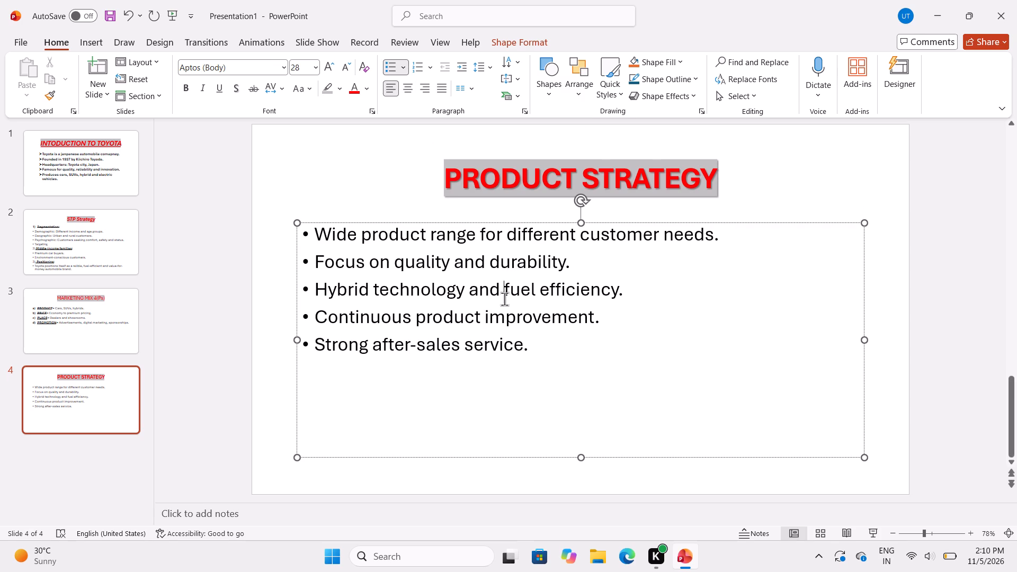
Make the MARKETING MIX 4(Ps) title on slide 3 bold, shadowed and underlined.
{"action": "left_click", "coordinate": [108, 321]}
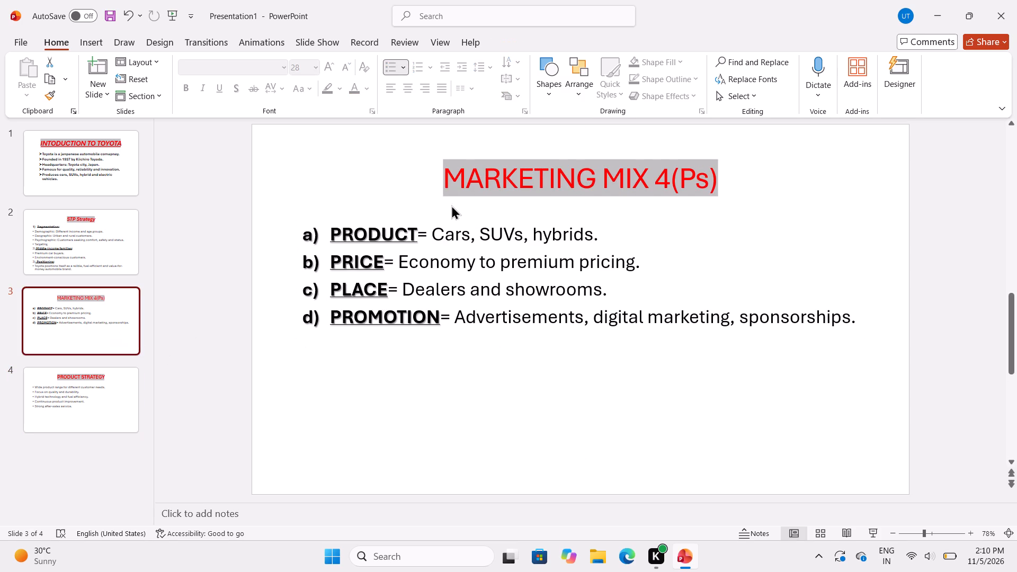
{"action": "left_click", "coordinate": [444, 173]}
{"action": "key", "text": "ctrl+a"}
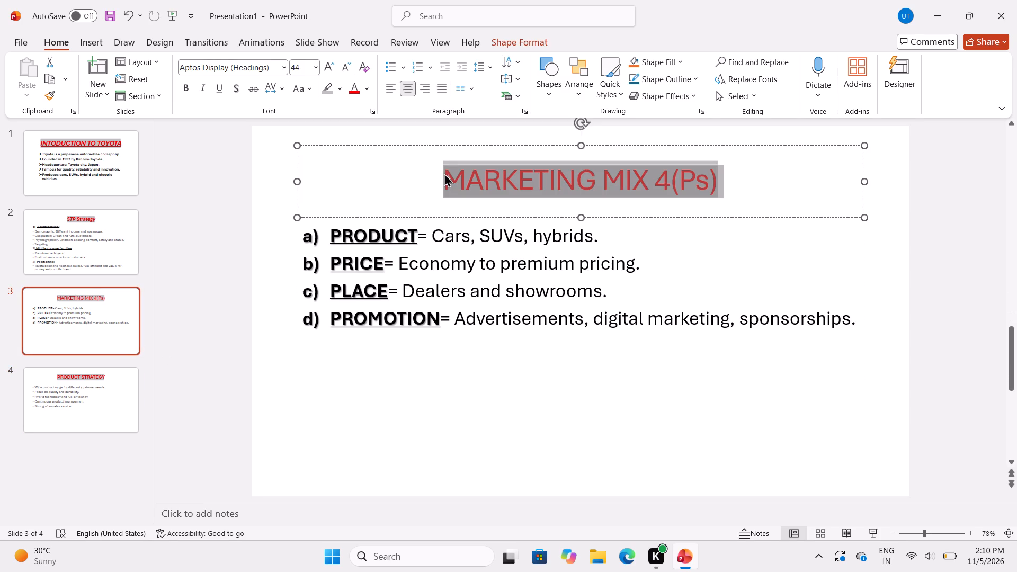
{"action": "left_click", "coordinate": [187, 88]}
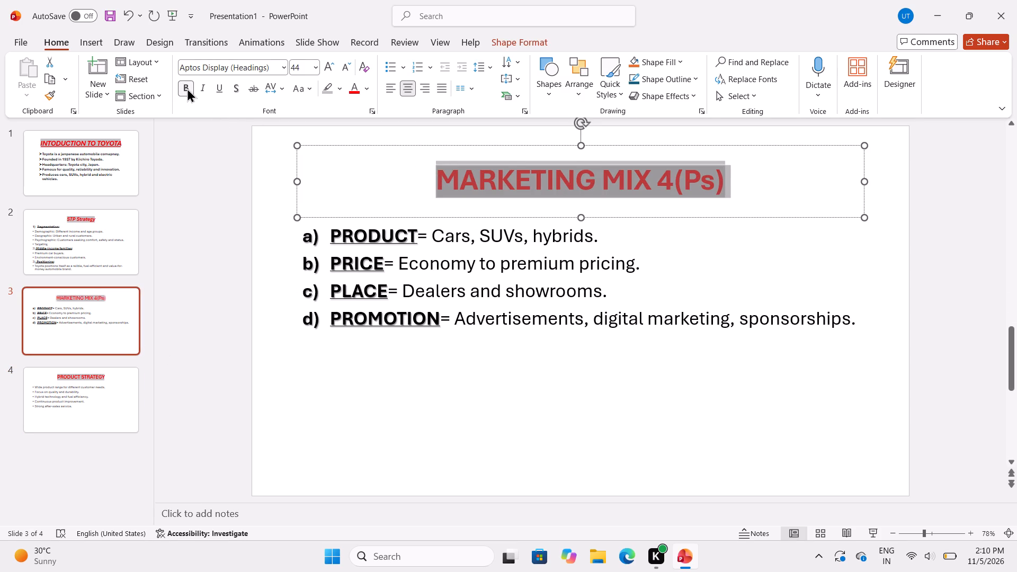
{"action": "left_click", "coordinate": [233, 88]}
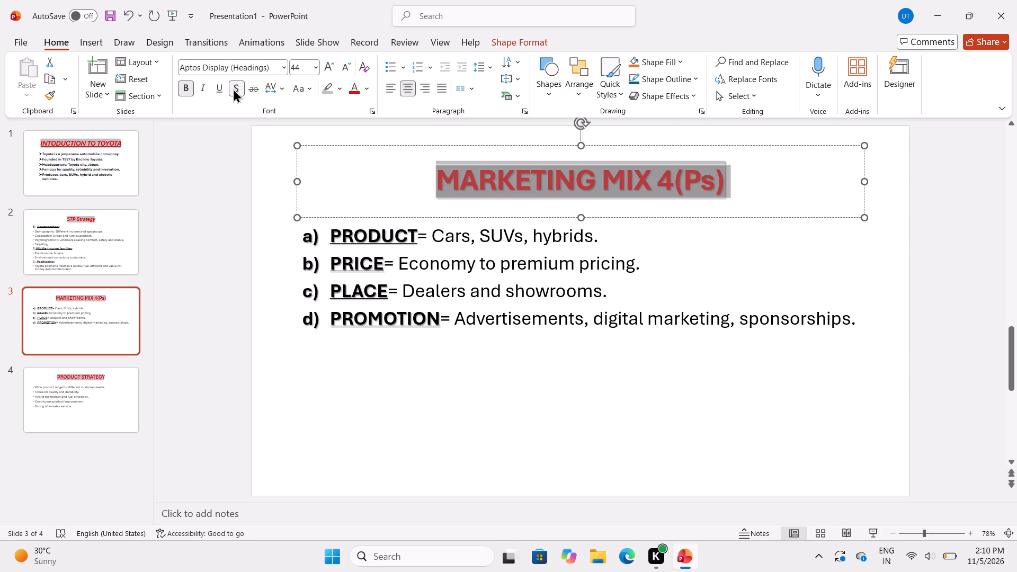
{"action": "left_click", "coordinate": [221, 87]}
Underline the STP Strategy title on slide 2.
{"action": "left_click", "coordinate": [113, 257]}
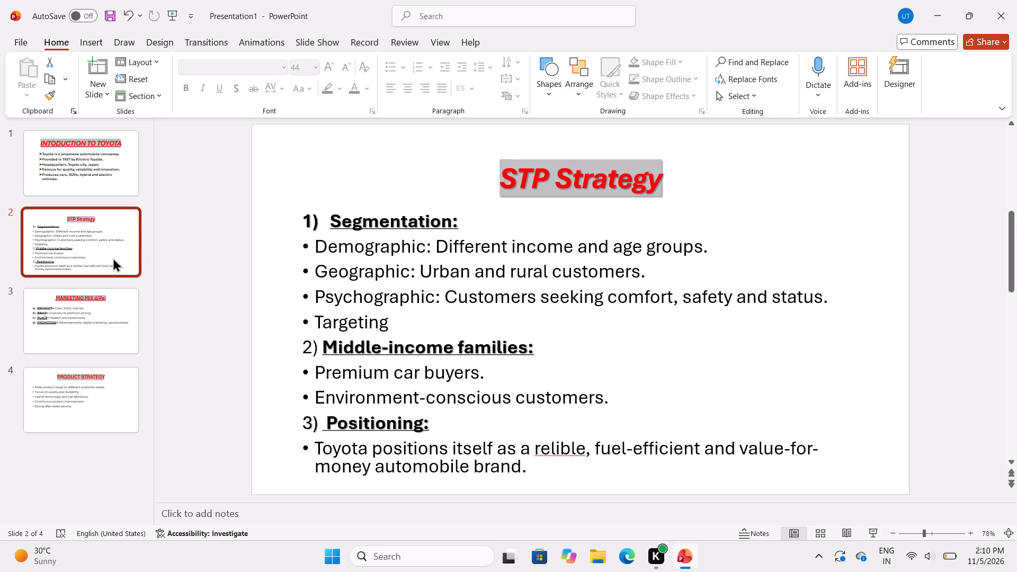
{"action": "left_click", "coordinate": [92, 189]}
{"action": "left_click", "coordinate": [87, 262]}
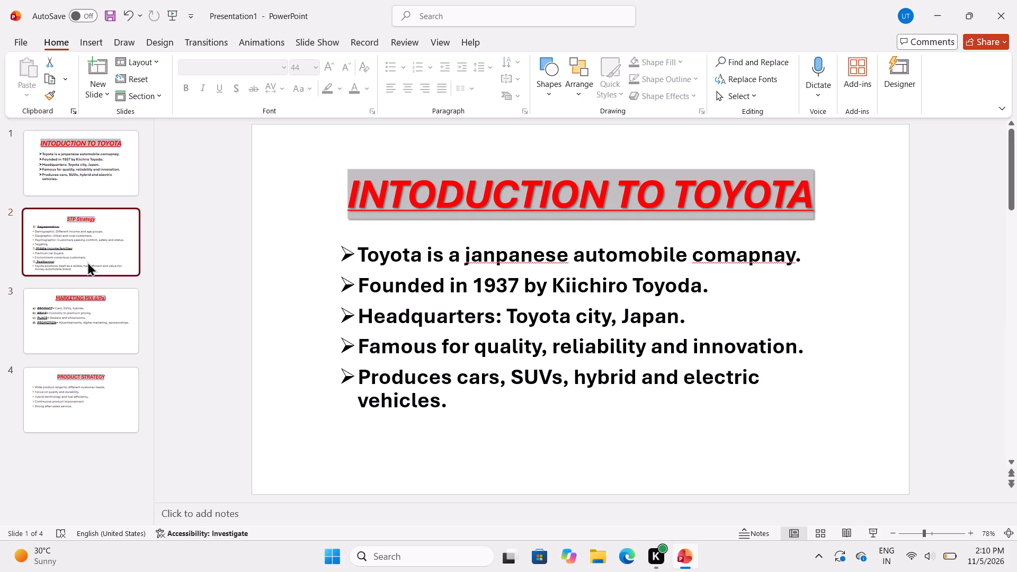
{"action": "left_click", "coordinate": [497, 169]}
{"action": "left_click", "coordinate": [497, 169]}
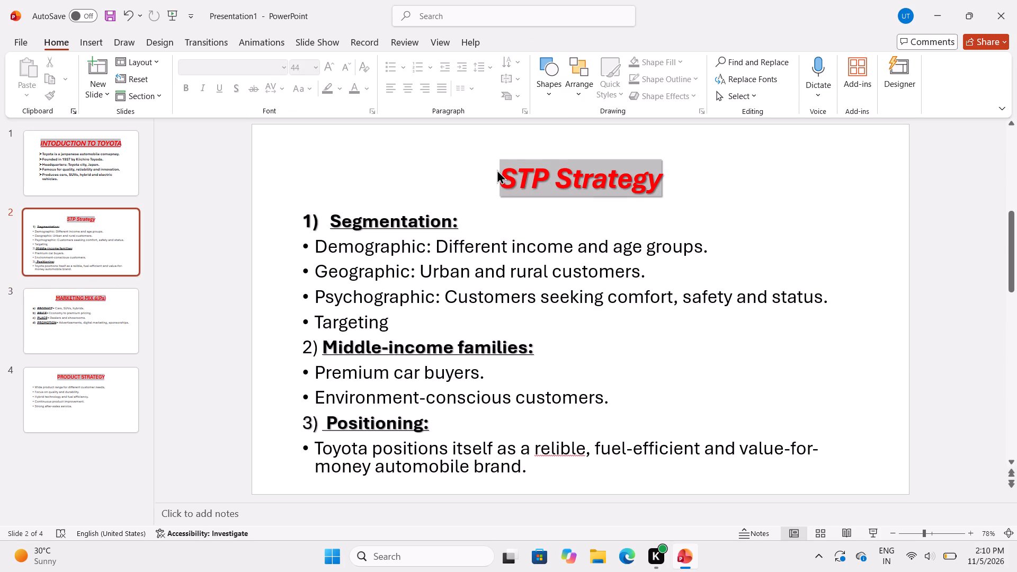
{"action": "left_click", "coordinate": [510, 181]}
{"action": "key", "text": "ctrl+a"}
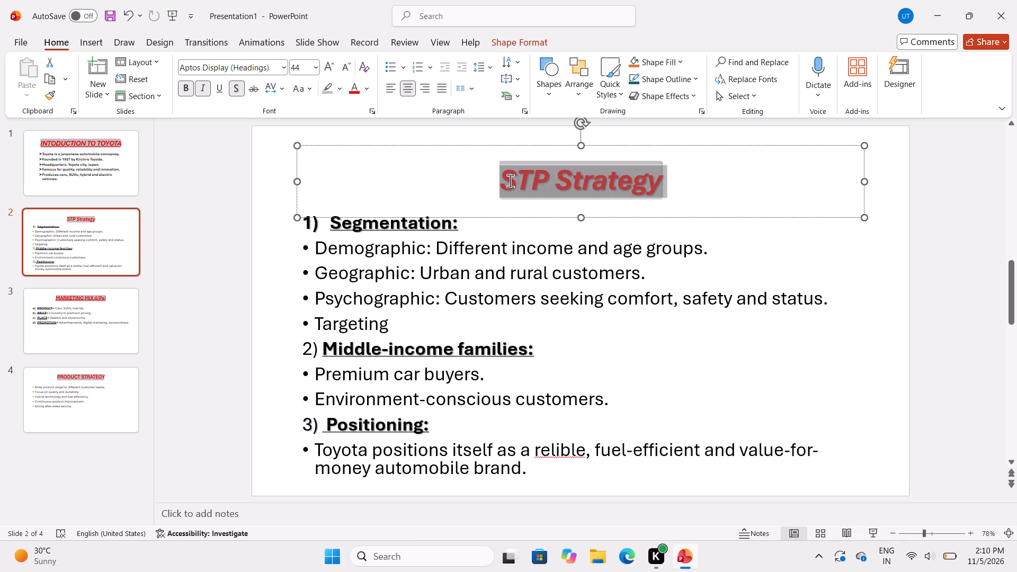
{"action": "left_click", "coordinate": [221, 87]}
Underline the PRODUCT STRATEGY title on slide 4.
{"action": "left_click", "coordinate": [72, 389]}
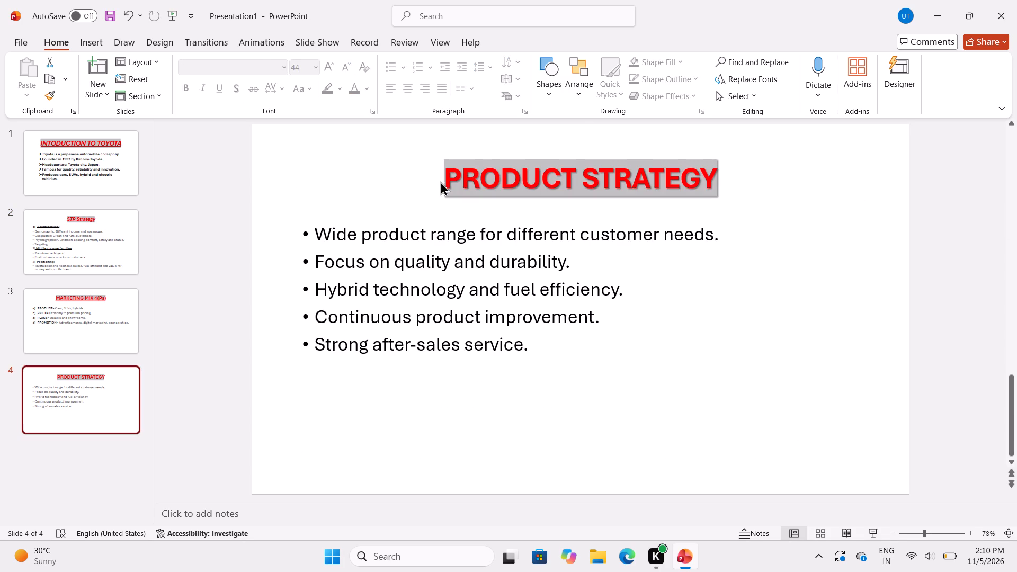
{"action": "left_click", "coordinate": [444, 178]}
{"action": "key", "text": "ctrl+a"}
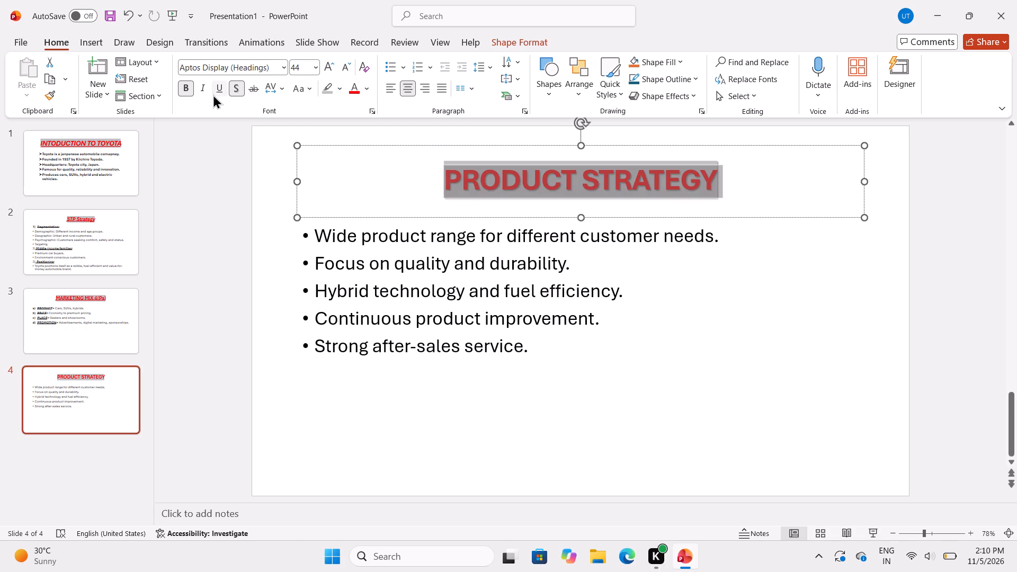
{"action": "left_click", "coordinate": [214, 89]}
Change all the product strategy bullets to arrow bullets and make their text bold.
{"action": "left_click", "coordinate": [328, 255]}
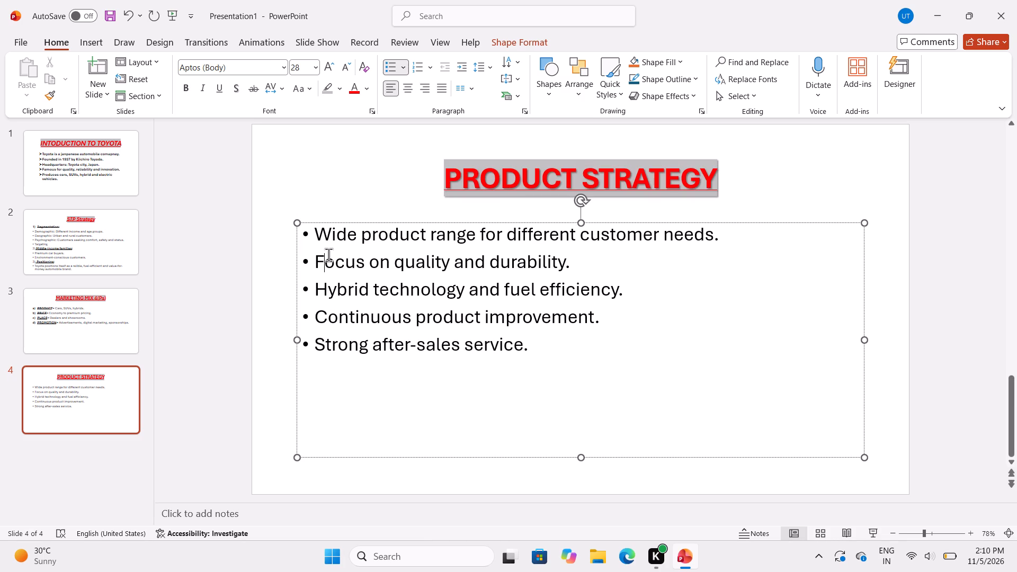
{"action": "key", "text": "ctrl+a"}
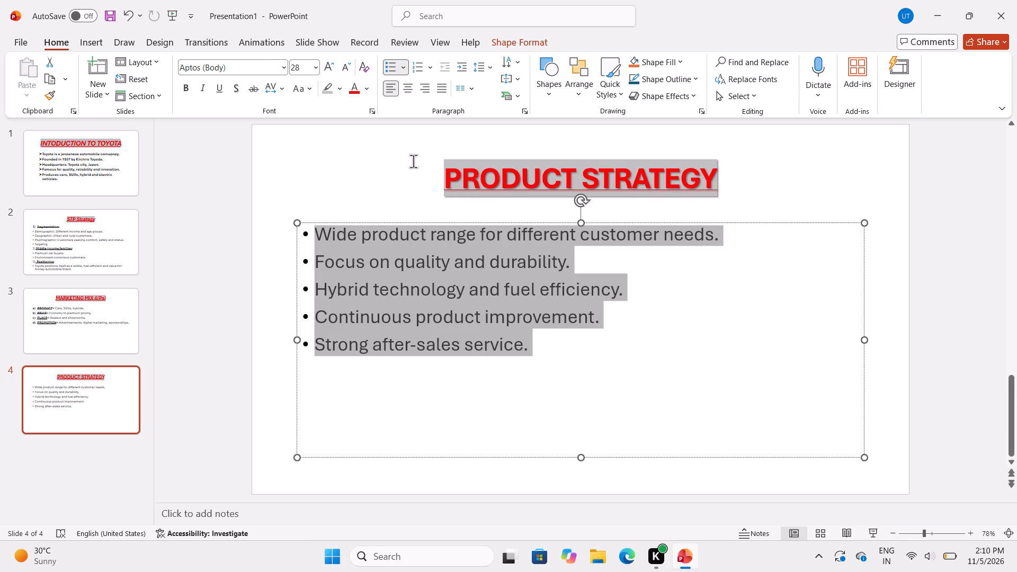
{"action": "left_click", "coordinate": [408, 65]}
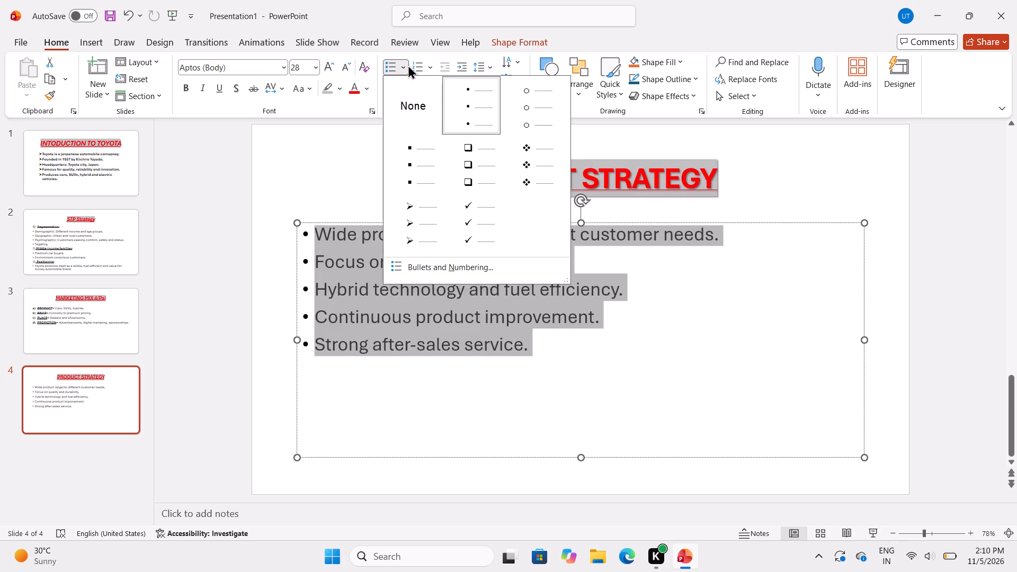
{"action": "left_click", "coordinate": [421, 223]}
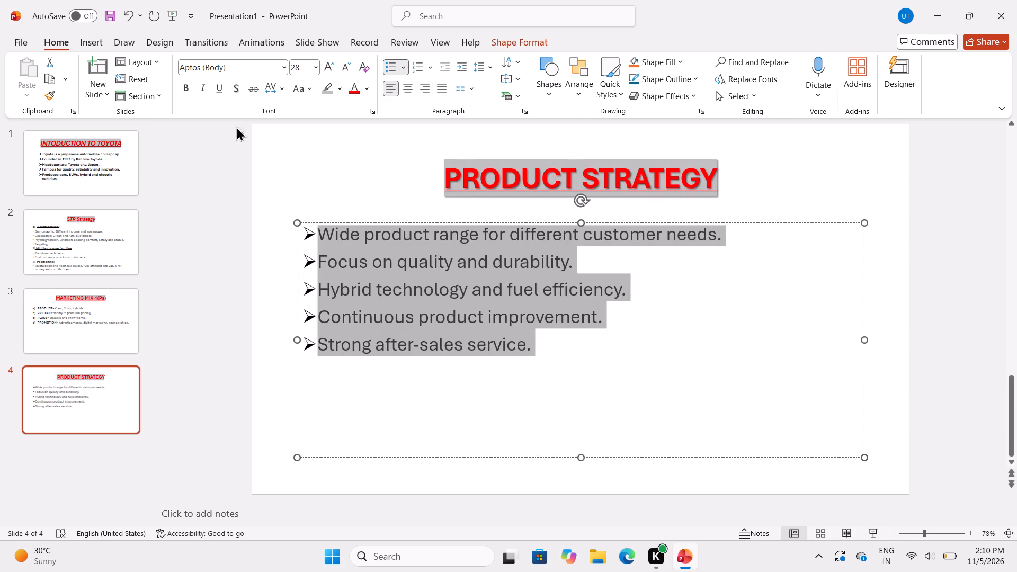
{"action": "left_click", "coordinate": [187, 88]}
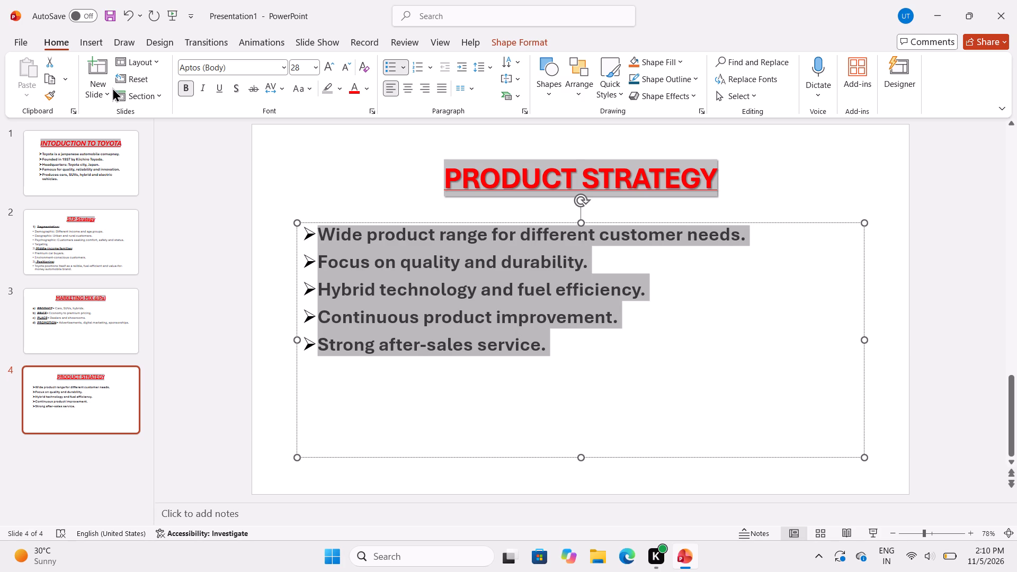
Add a fifth slide with the Title and Content layout and title it PRICING STRATEGY.
{"action": "left_click", "coordinate": [107, 91]}
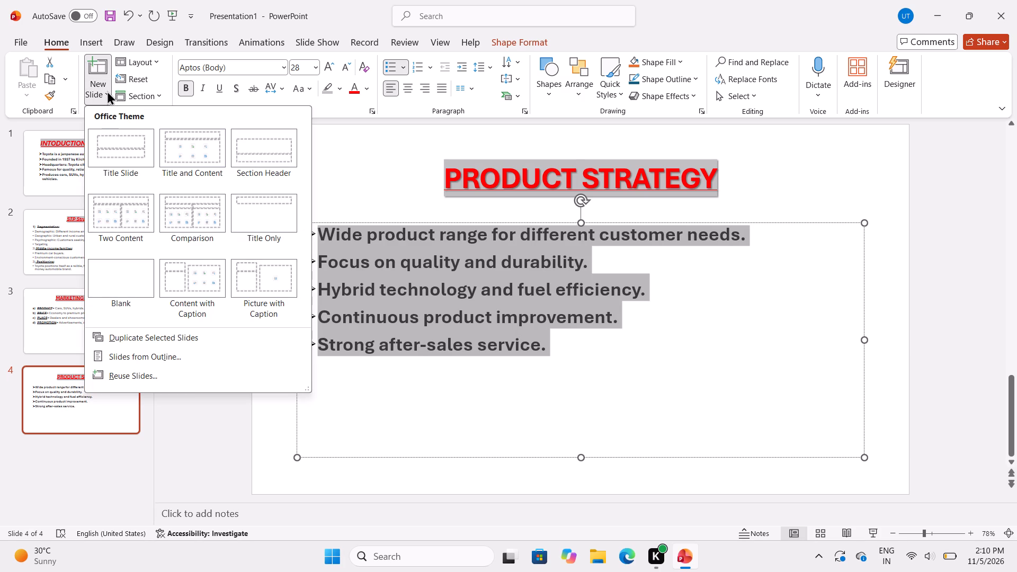
{"action": "left_click", "coordinate": [203, 153]}
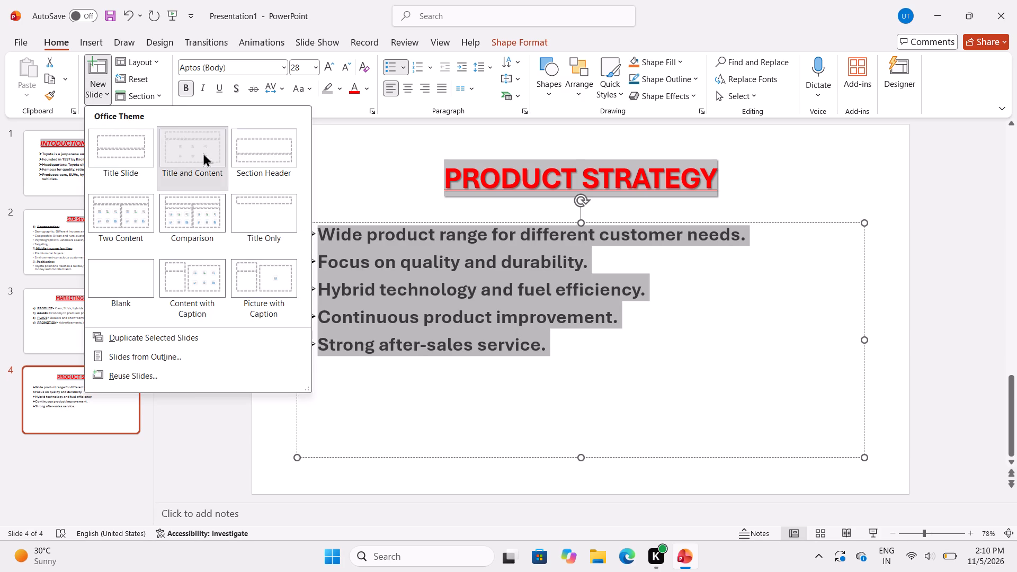
{"action": "left_click", "coordinate": [429, 185]}
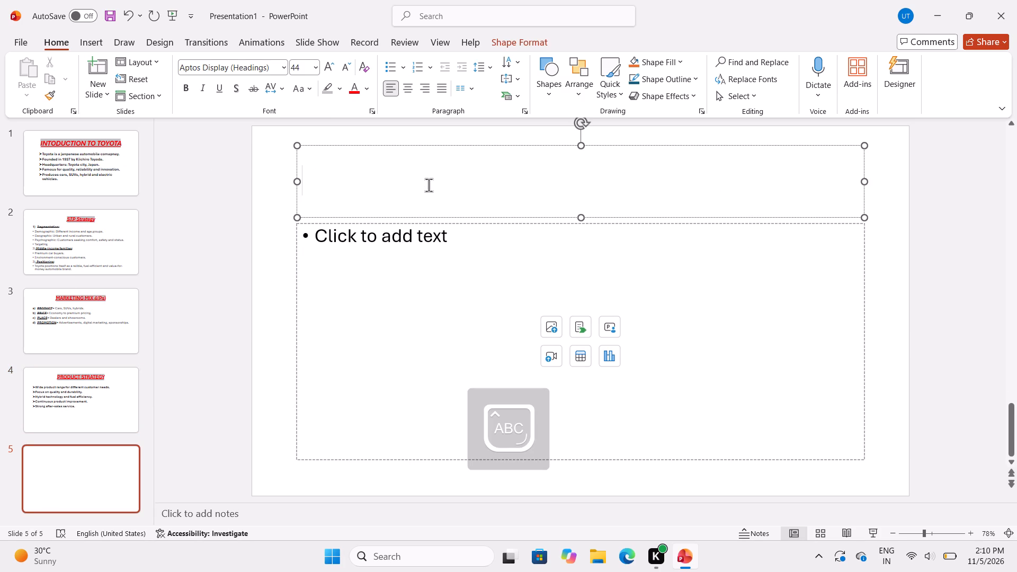
{"action": "type", "text": "PRICING"}
{"action": "key", "text": "space"}
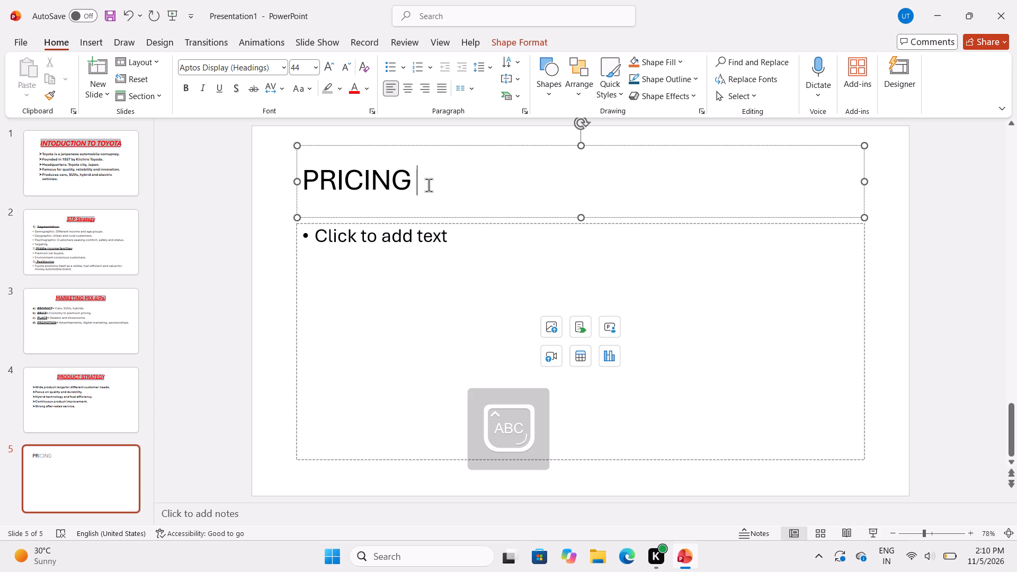
{"action": "type", "text": "ST"}
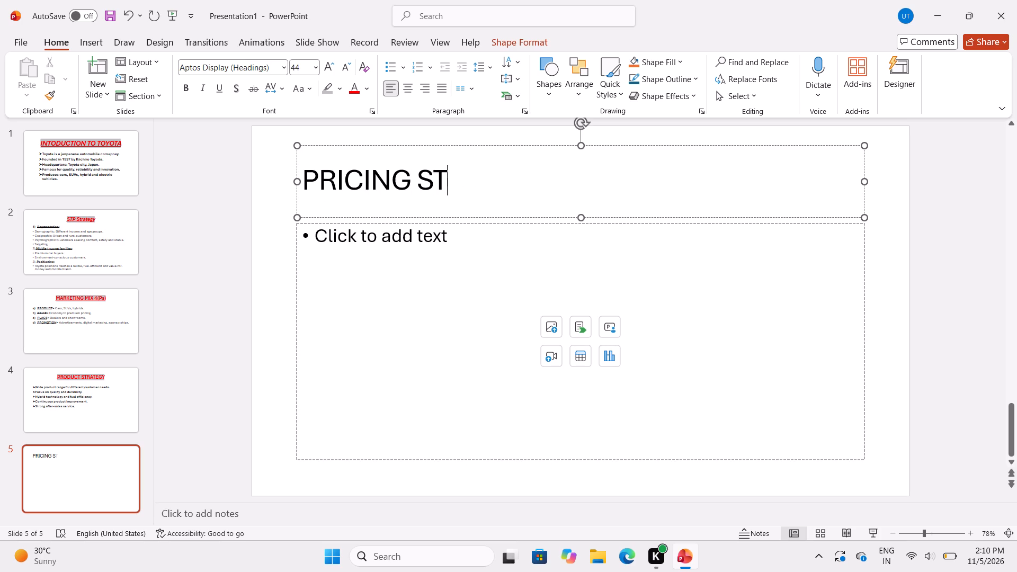
{"action": "type", "text": "RATEGY"}
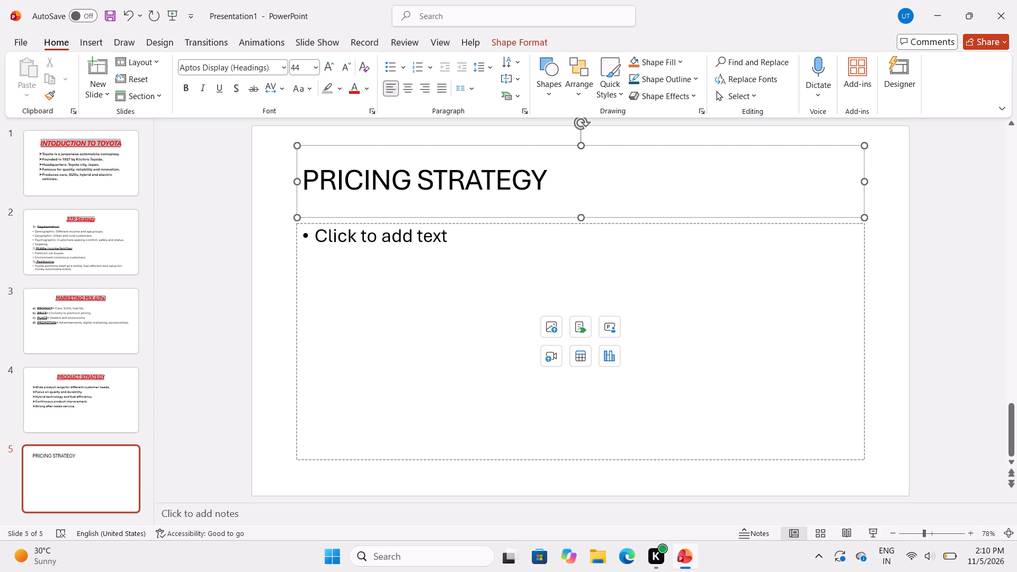
Color the PRICING STRATEGY title red with a gray highlight and make it bold, shadowed and underlined.
{"action": "key", "text": "ctrl+a"}
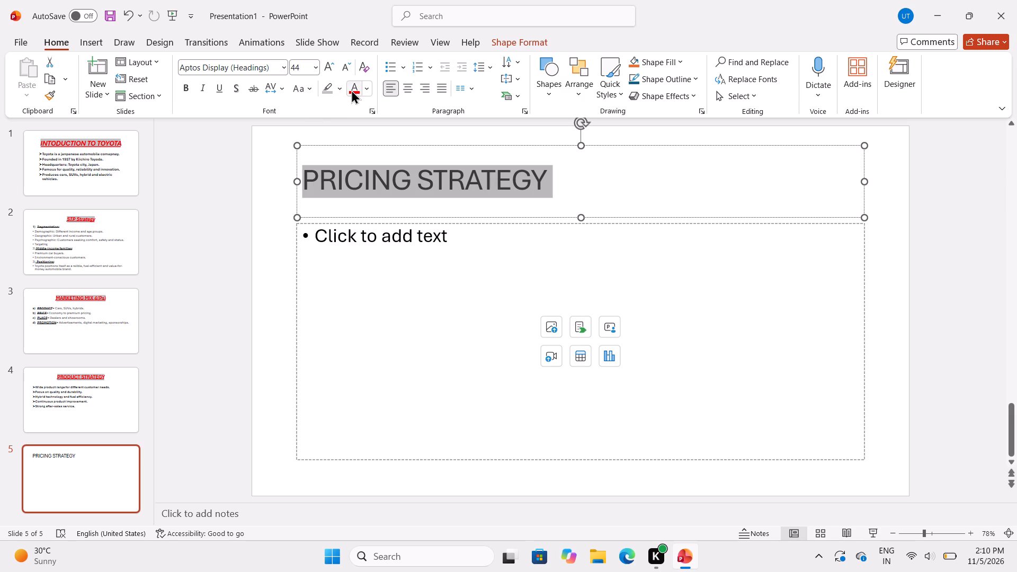
{"action": "left_click", "coordinate": [351, 90]}
{"action": "left_click", "coordinate": [323, 87]}
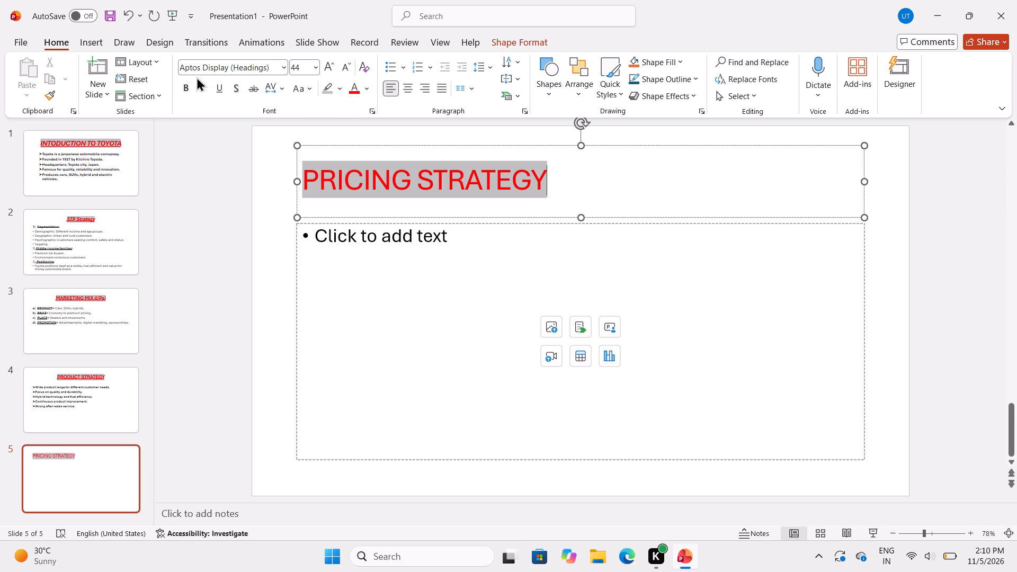
{"action": "left_click", "coordinate": [185, 85]}
{"action": "left_click", "coordinate": [204, 88]}
{"action": "left_click", "coordinate": [204, 88]}
{"action": "key", "text": "ctrl+a"}
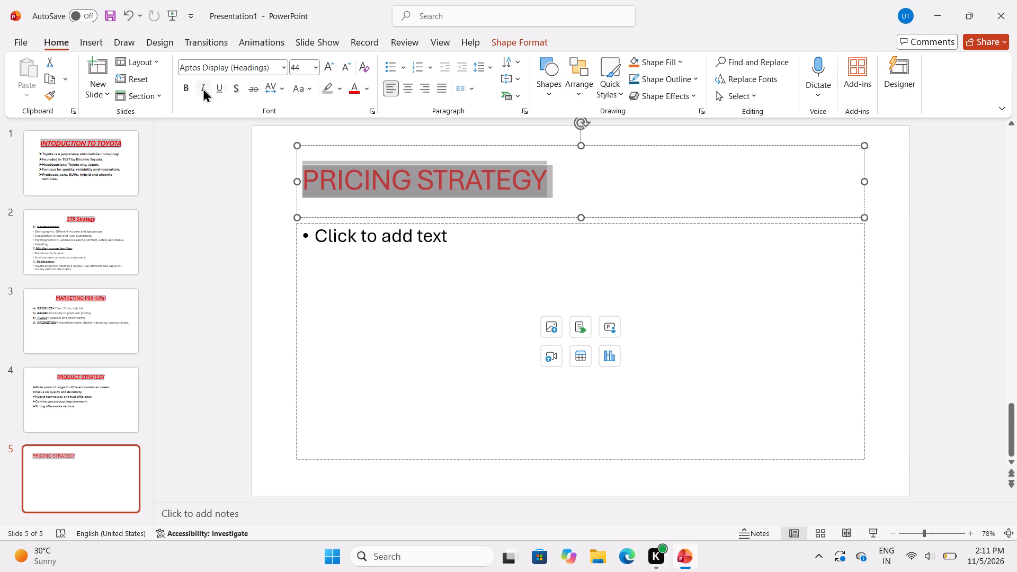
{"action": "left_click", "coordinate": [185, 87]}
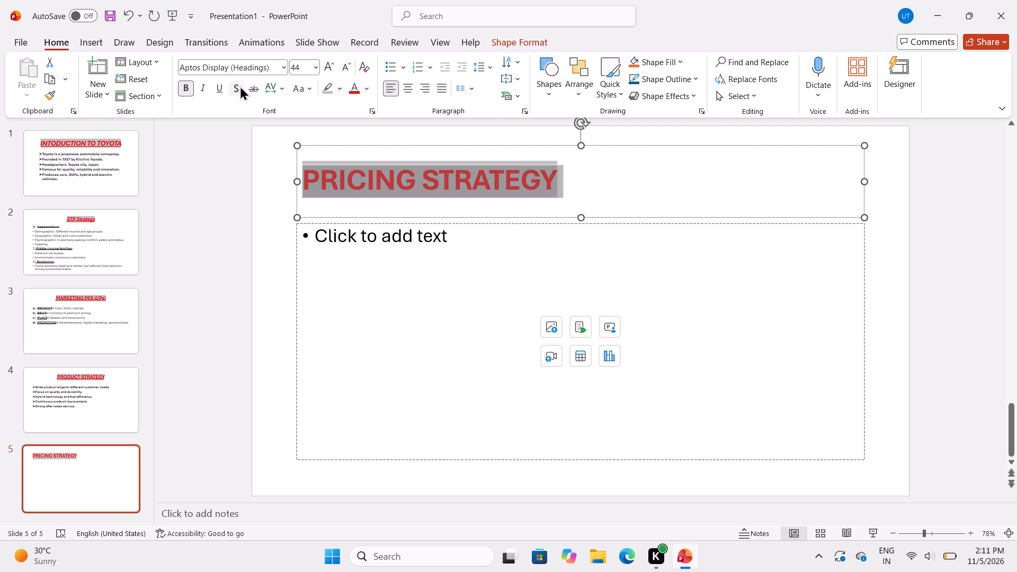
{"action": "left_click", "coordinate": [240, 86]}
{"action": "left_click", "coordinate": [221, 88]}
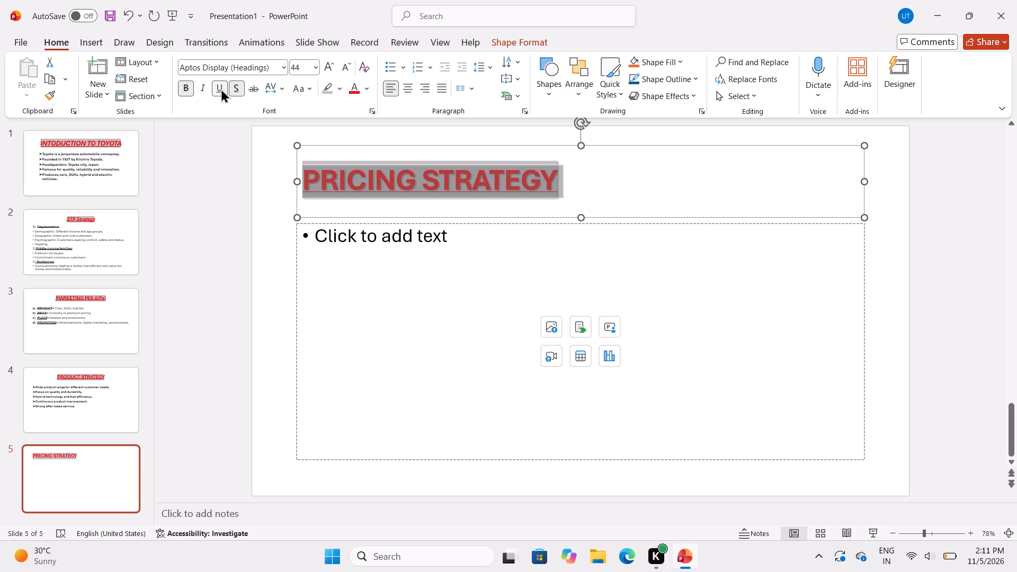
Center the PRICING STRATEGY title and set its font size to 48.
{"action": "left_click", "coordinate": [411, 88]}
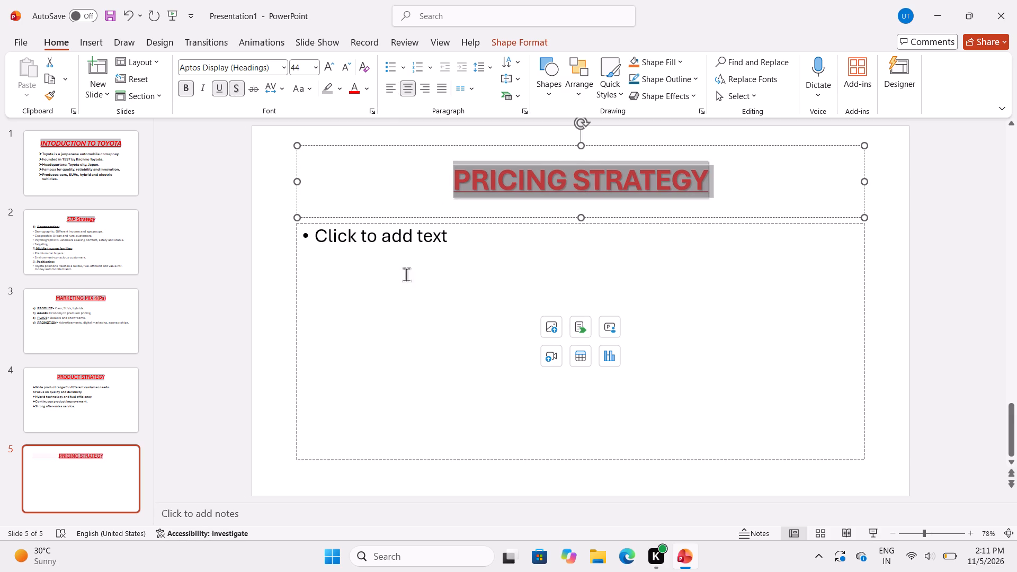
{"action": "left_click", "coordinate": [316, 68]}
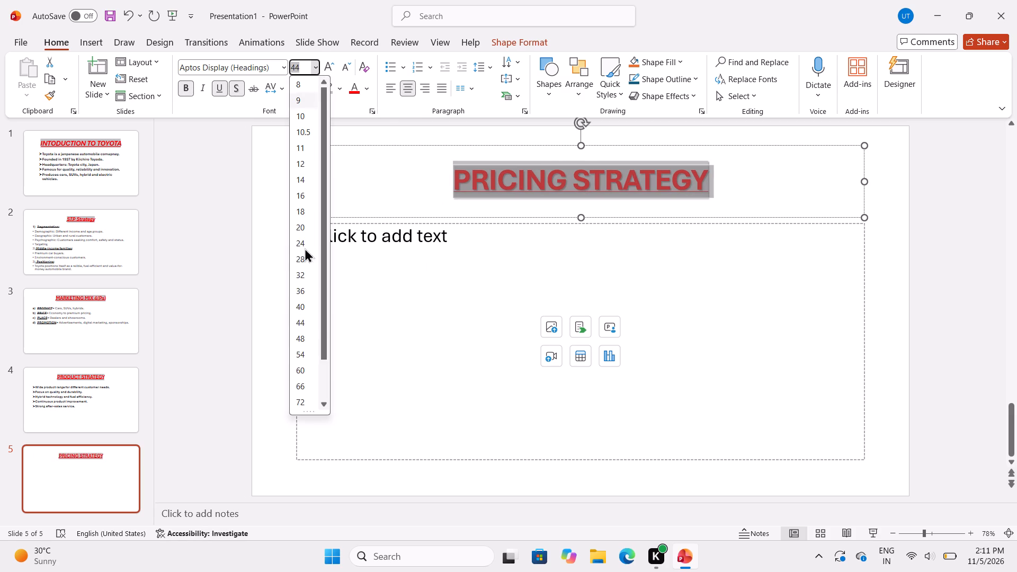
{"action": "left_click", "coordinate": [300, 346]}
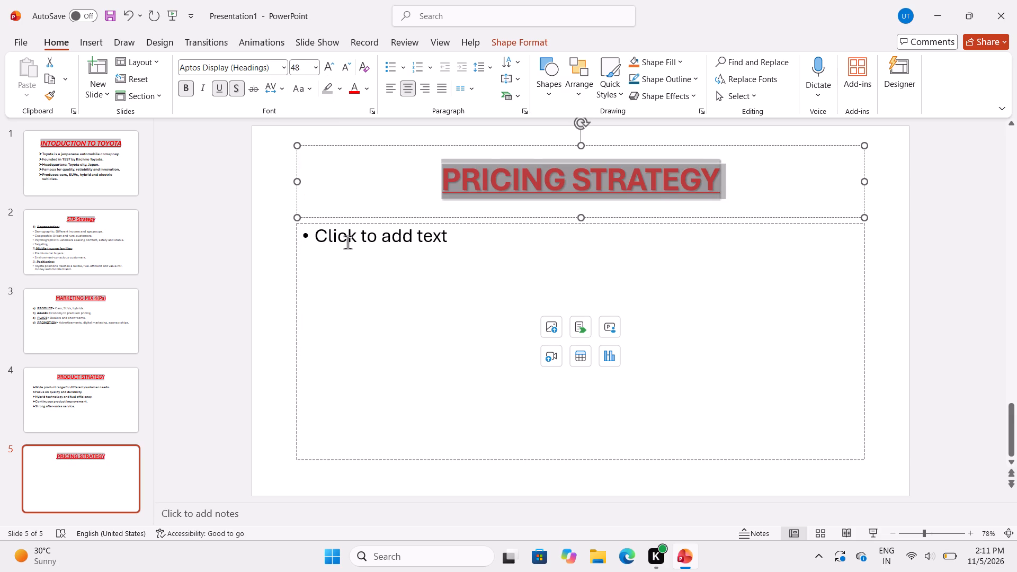
Enter the first pricing strategy bullet as "Competitive pricing for mass-market models." and start a new bullet.
{"action": "left_click", "coordinate": [347, 240]}
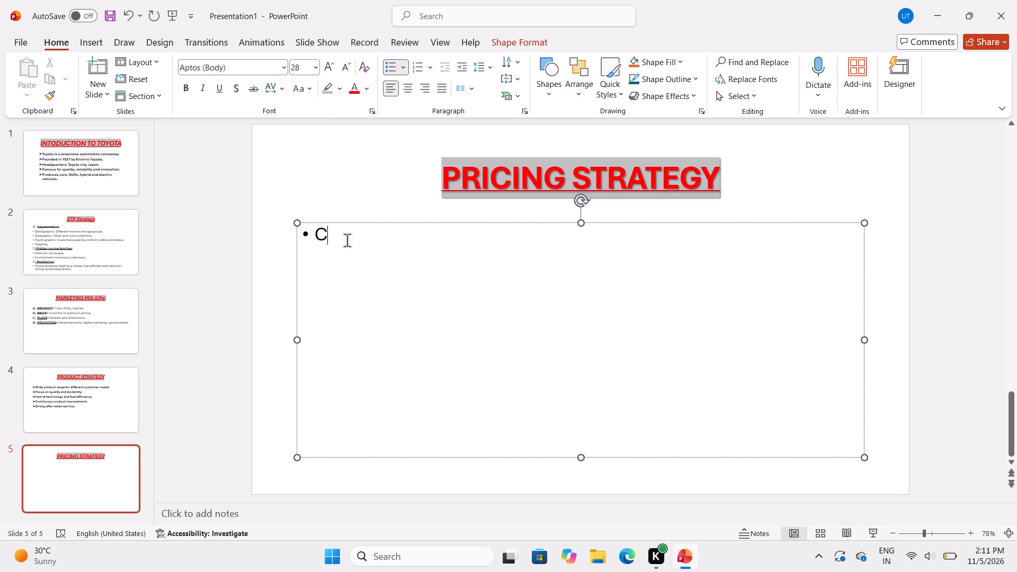
{"action": "key", "text": "o"}
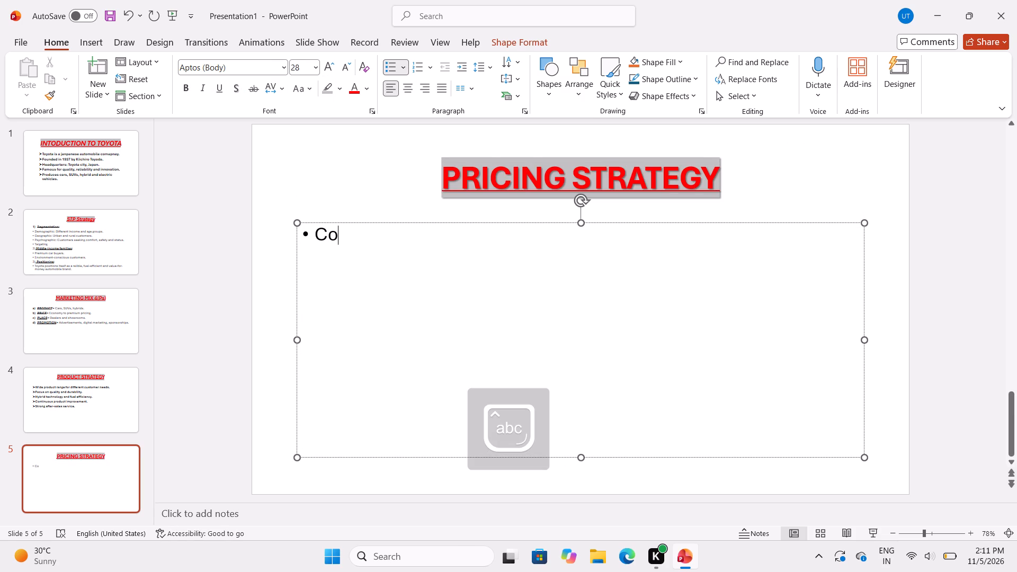
{"action": "type", "text": "mpe"}
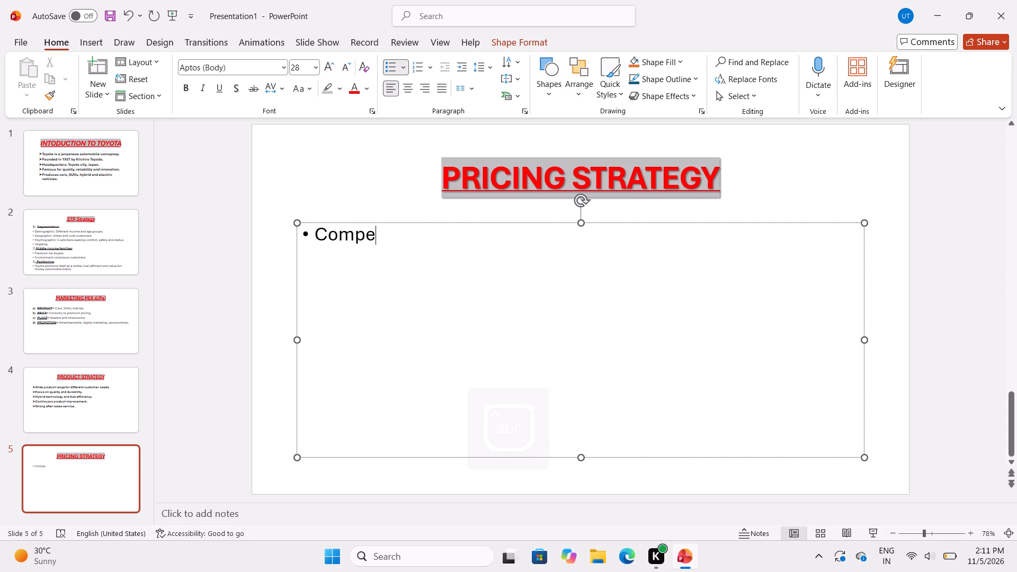
{"action": "type", "text": "titive"}
{"action": "key", "text": "space"}
{"action": "type", "text": "pricing"}
{"action": "key", "text": "space"}
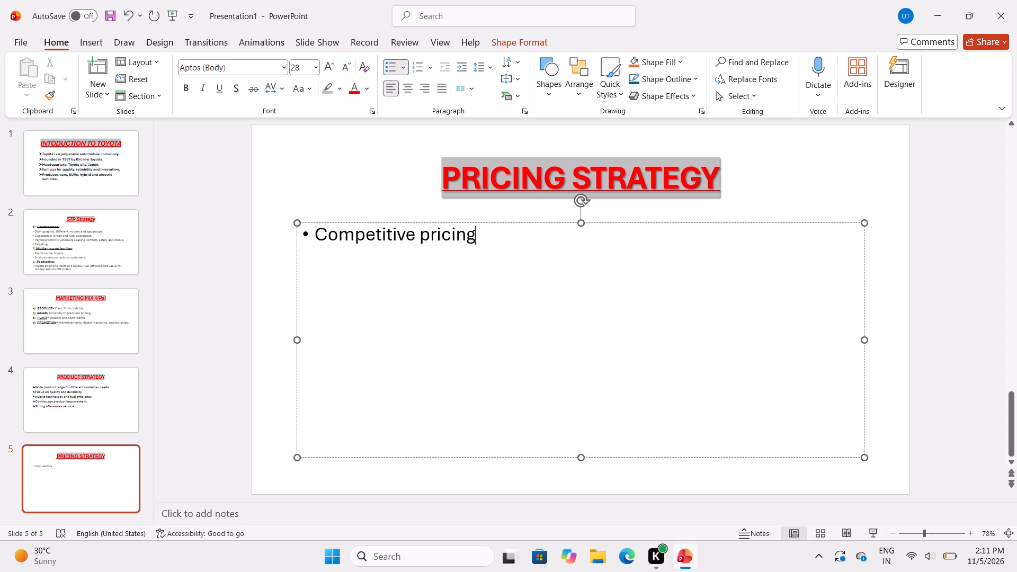
{"action": "type", "text": "for"}
{"action": "key", "text": "space"}
{"action": "type", "text": "mass-mar"}
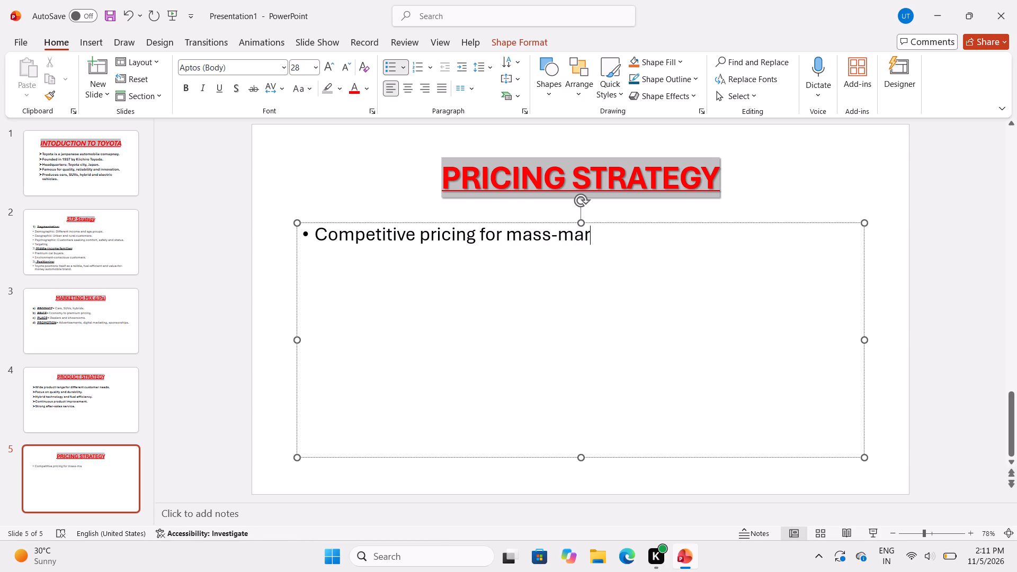
{"action": "type", "text": "ket models."}
{"action": "key", "text": "Return"}
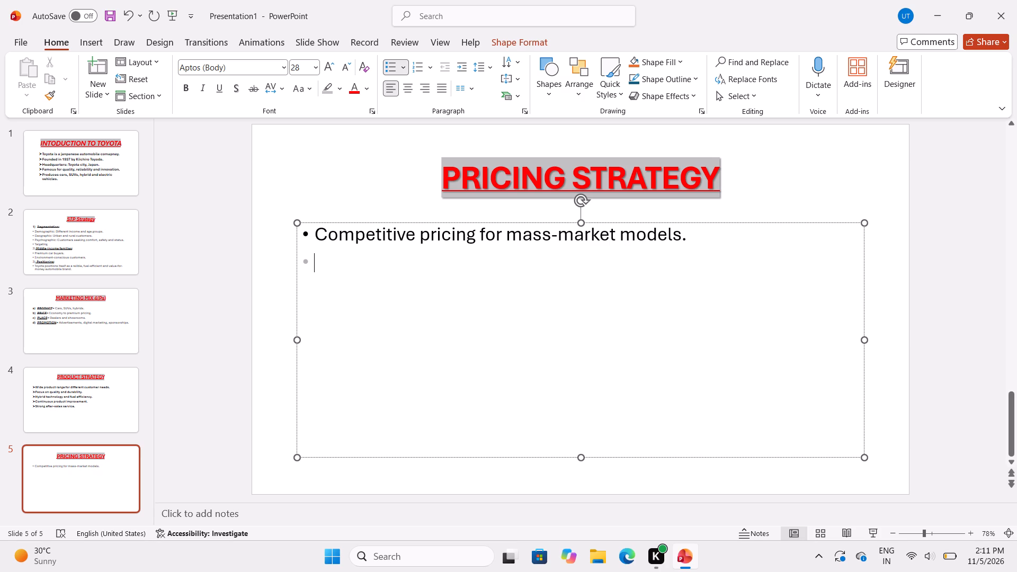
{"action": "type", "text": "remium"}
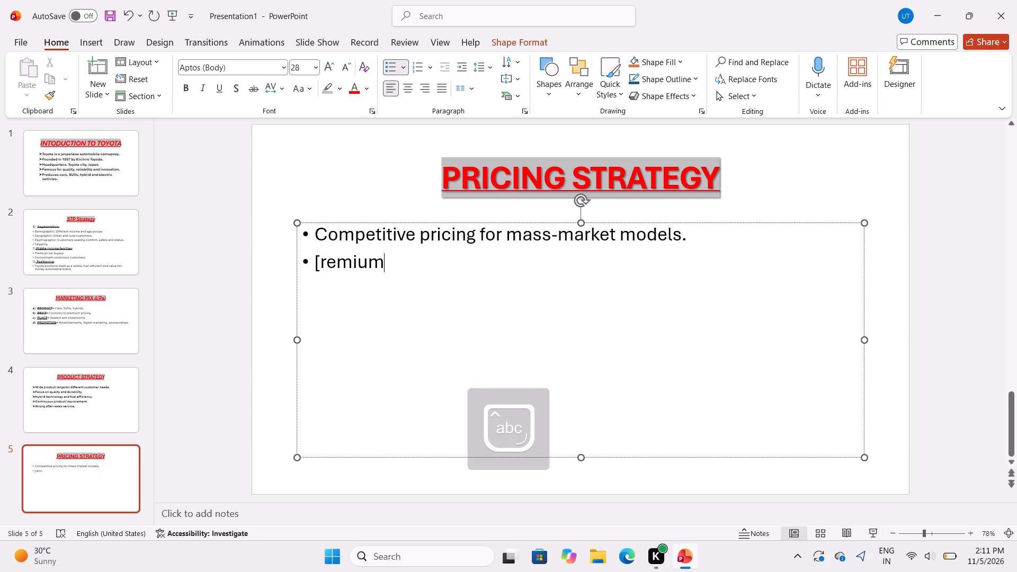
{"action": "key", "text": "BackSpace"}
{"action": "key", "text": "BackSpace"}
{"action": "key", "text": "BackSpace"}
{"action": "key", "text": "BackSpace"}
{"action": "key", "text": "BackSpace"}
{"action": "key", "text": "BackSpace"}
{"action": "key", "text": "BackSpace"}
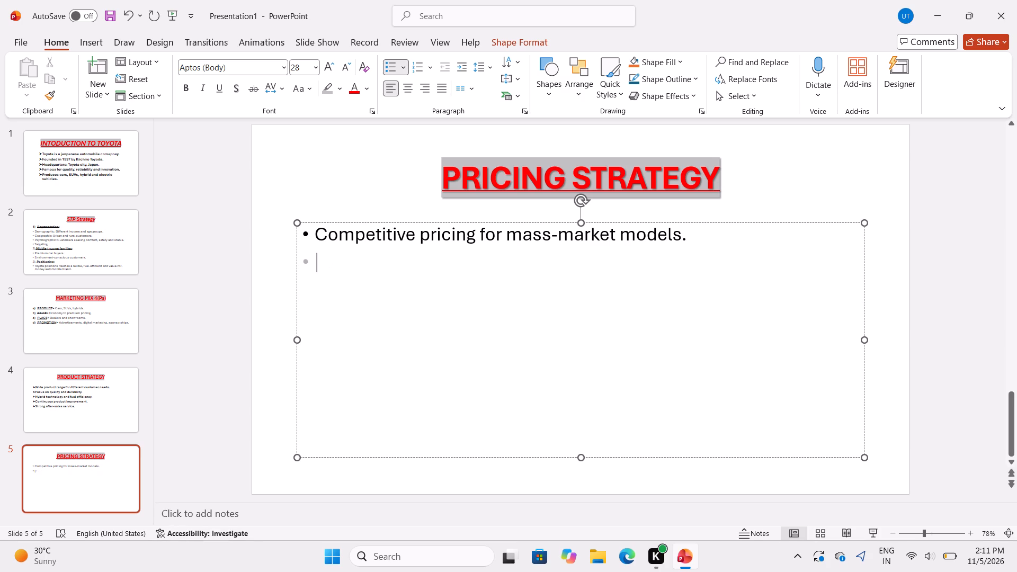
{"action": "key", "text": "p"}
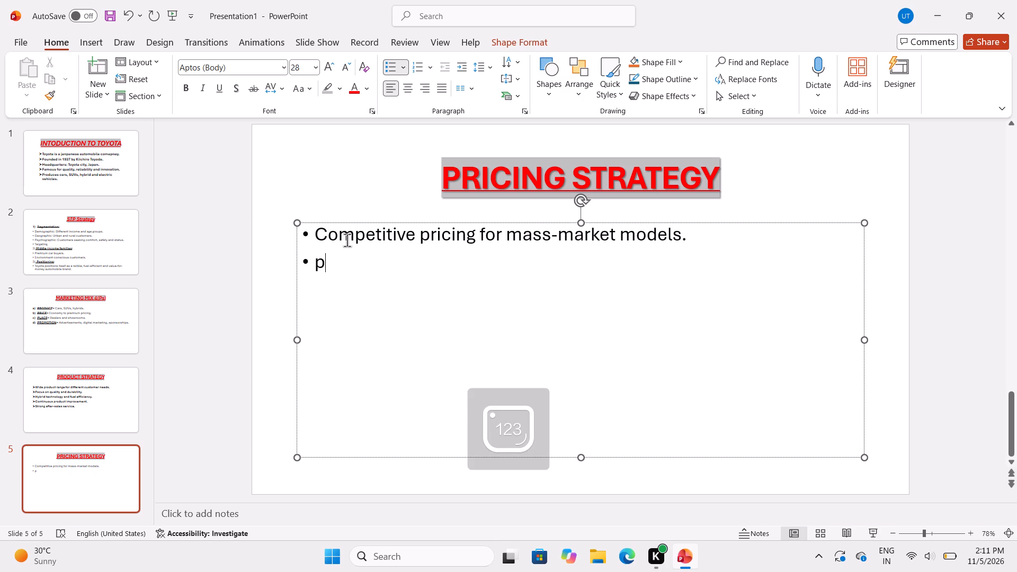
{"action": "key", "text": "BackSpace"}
Enter the second bullet as "Premium pricing for luxury according to features and quality." and start a new bullet.
{"action": "type", "text": "remium"}
{"action": "key", "text": "space"}
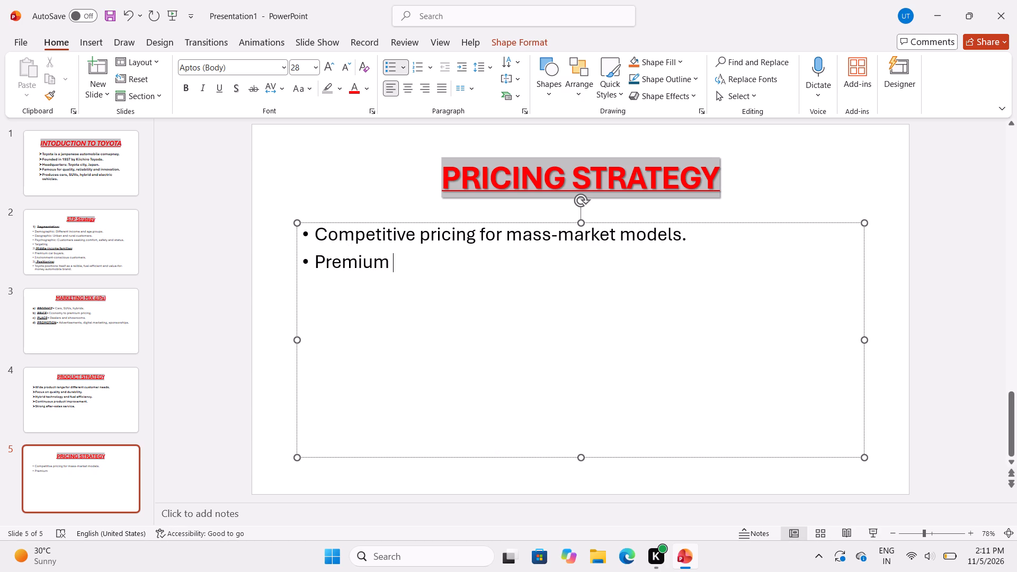
{"action": "type", "text": "pr"}
{"action": "type", "text": "icing"}
{"action": "key", "text": "space"}
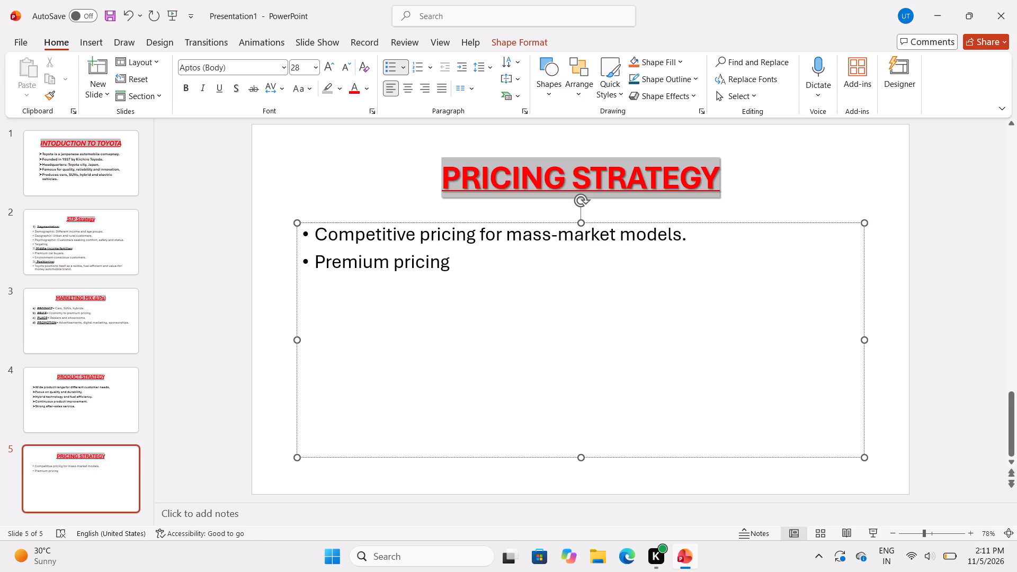
{"action": "type", "text": "for"}
{"action": "key", "text": "space"}
{"action": "key", "text": "l"}
{"action": "type", "text": "uxury"}
{"action": "key", "text": "space"}
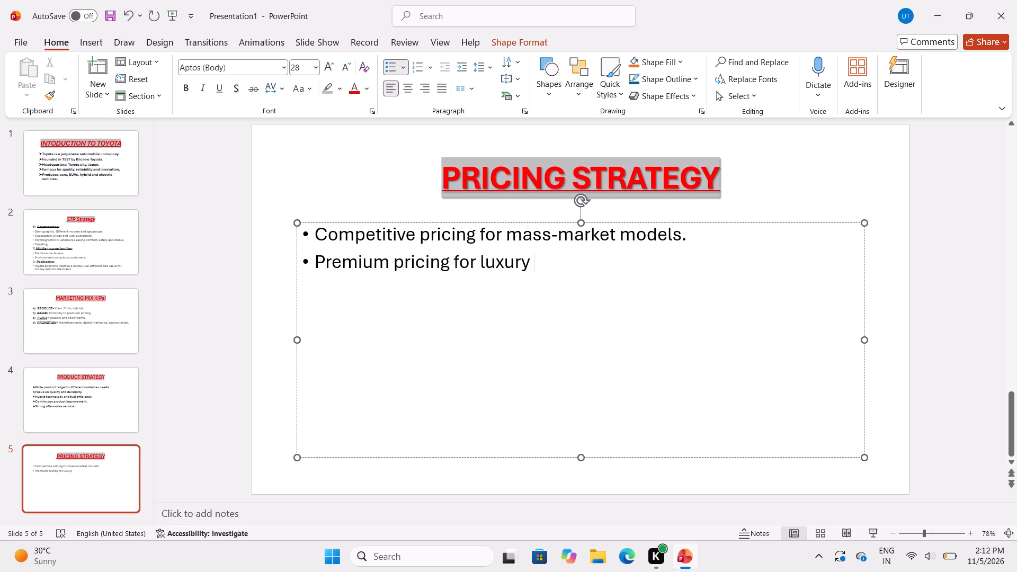
{"action": "type", "text": "ac"}
{"action": "type", "text": "cod"}
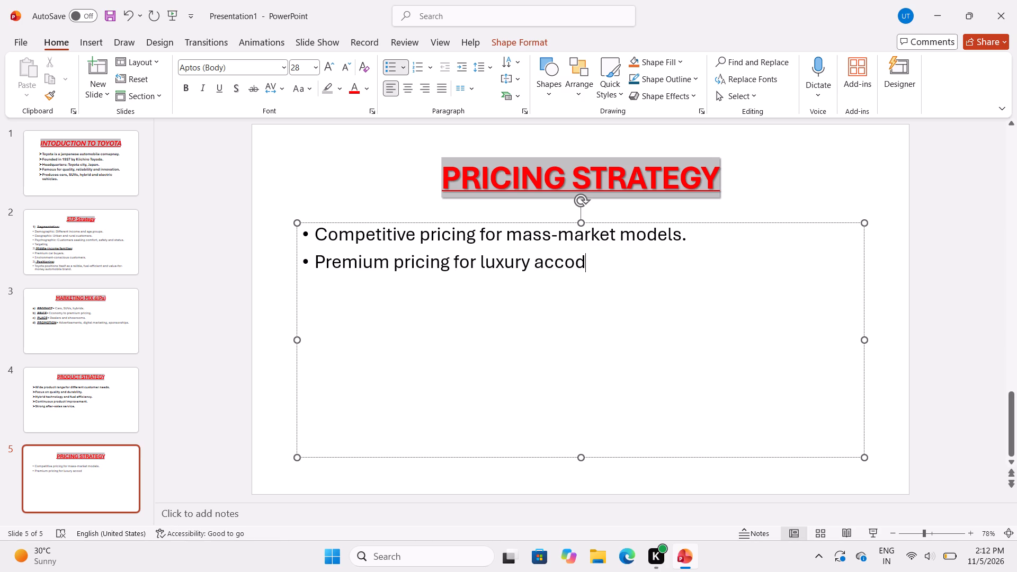
{"action": "key", "text": "BackSpace"}
{"action": "type", "text": "rding"}
{"action": "key", "text": "space"}
{"action": "type", "text": "to d"}
{"action": "key", "text": "BackSpace"}
{"action": "type", "text": "fe"}
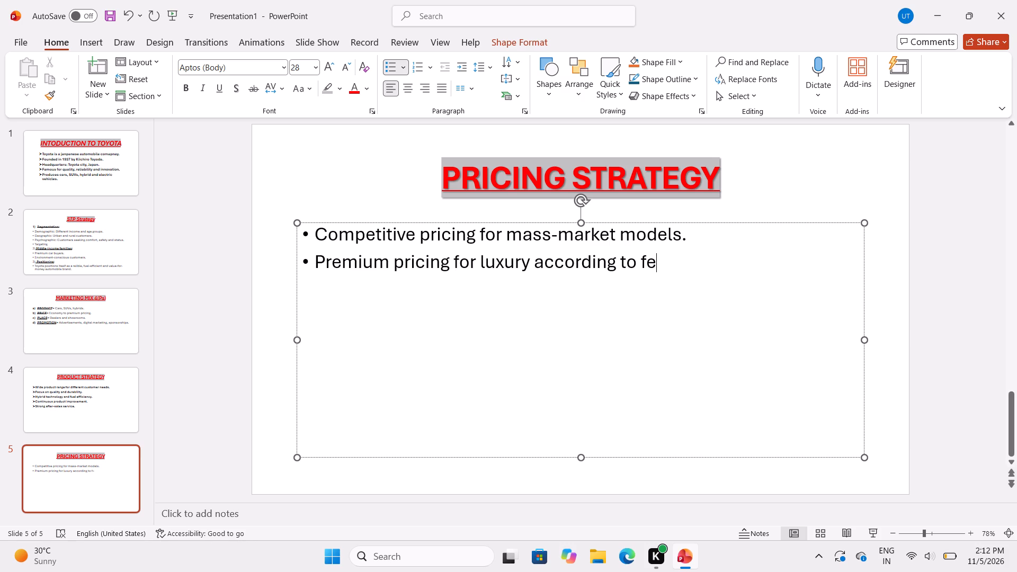
{"action": "key", "text": "a"}
{"action": "type", "text": "ture"}
{"action": "type", "text": "s and qualtity"}
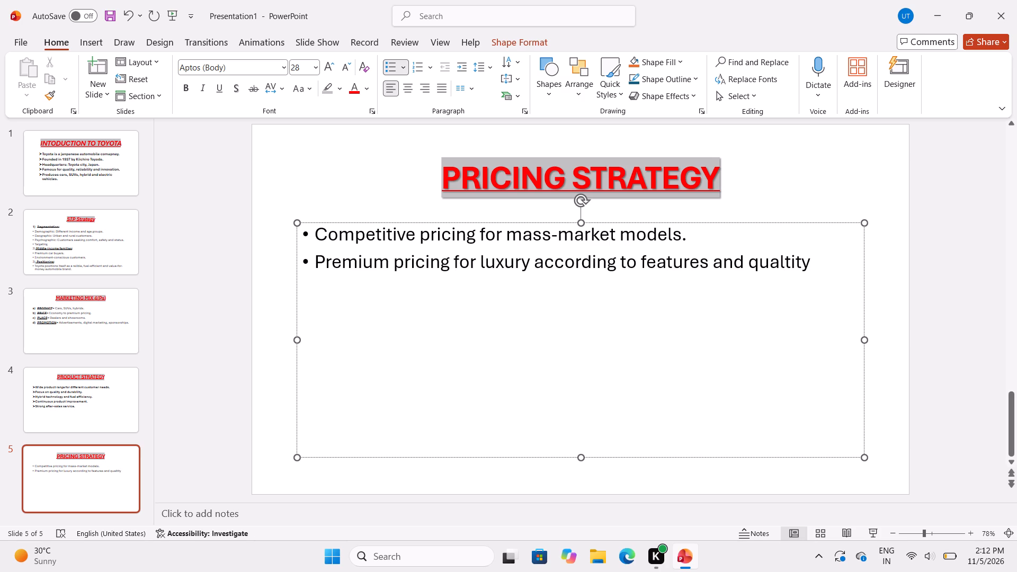
{"action": "key", "text": "Left"}
{"action": "key", "text": "Left"}
{"action": "key", "text": "Left"}
{"action": "key", "text": "BackSpace"}
{"action": "key", "text": "Right"}
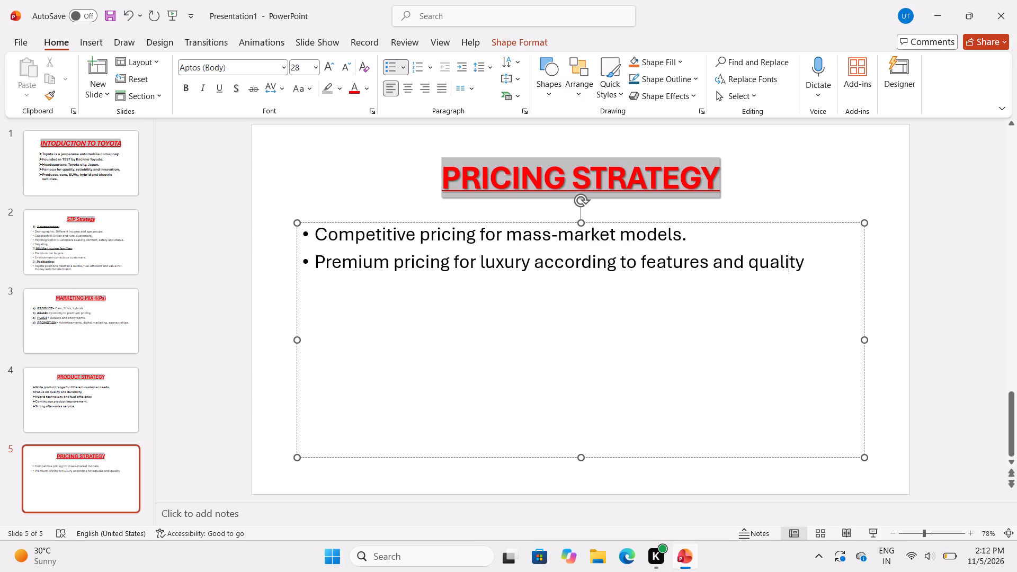
{"action": "key", "text": "Right"}
{"action": "key", "text": "Right"}
{"action": "key", "text": "Right"}
{"action": "key", "text": "period"}
{"action": "key", "text": "Return"}
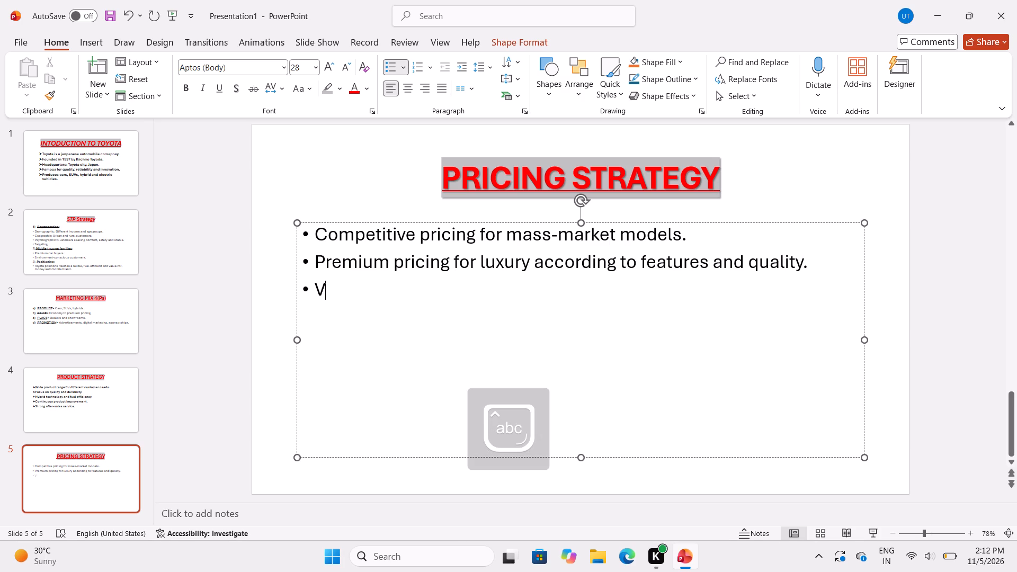
Enter the third bullet as "Value-based pricing according to features and quality." and start a new bullet.
{"action": "type", "text": "lau"}
{"action": "key", "text": "BackSpace"}
{"action": "key", "text": "BackSpace"}
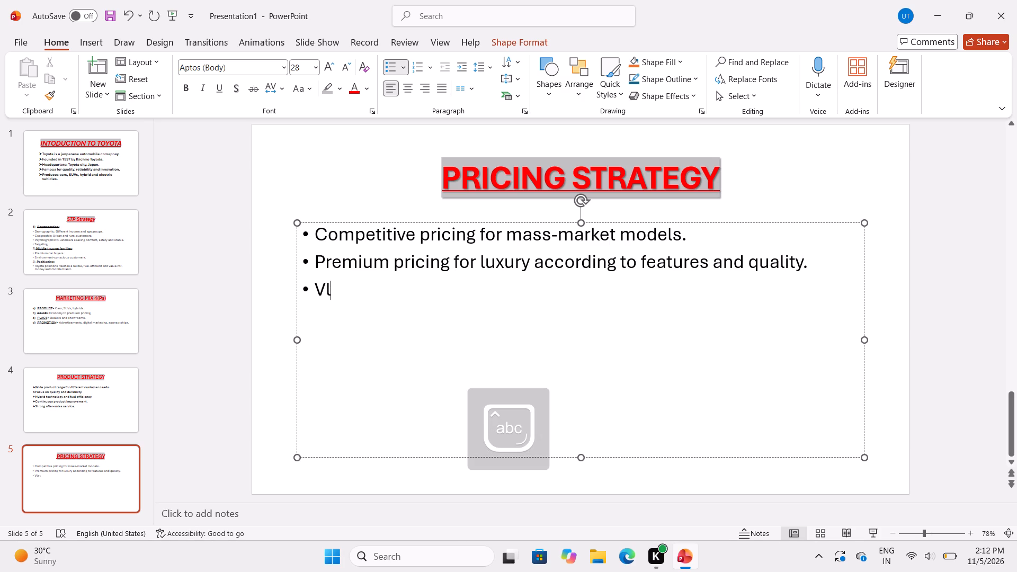
{"action": "key", "text": "BackSpace"}
{"action": "type", "text": "alue"}
{"action": "key", "text": "space"}
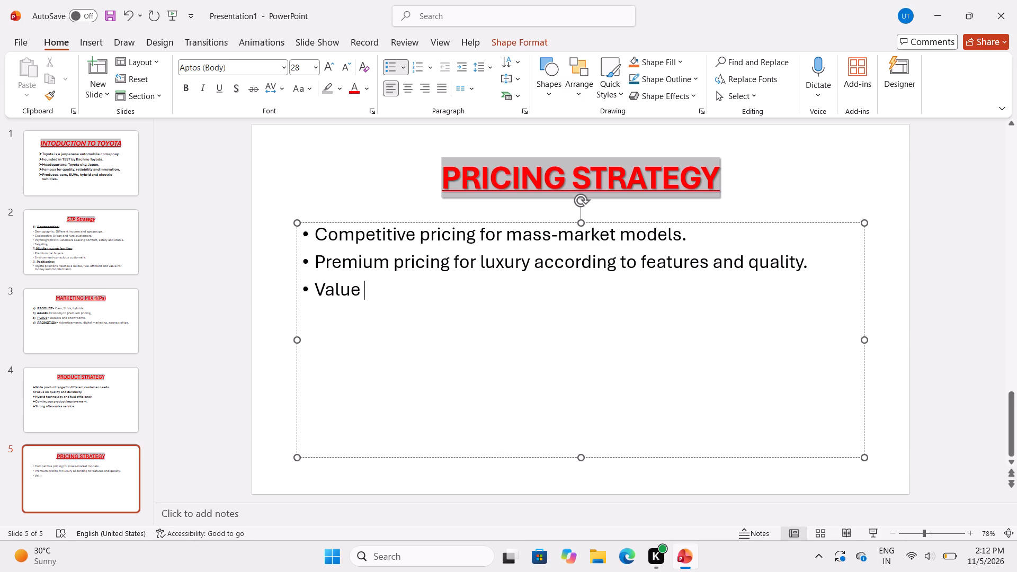
{"action": "key", "text": "BackSpace"}
{"action": "type", "text": "-based pricing according"}
{"action": "key", "text": "space"}
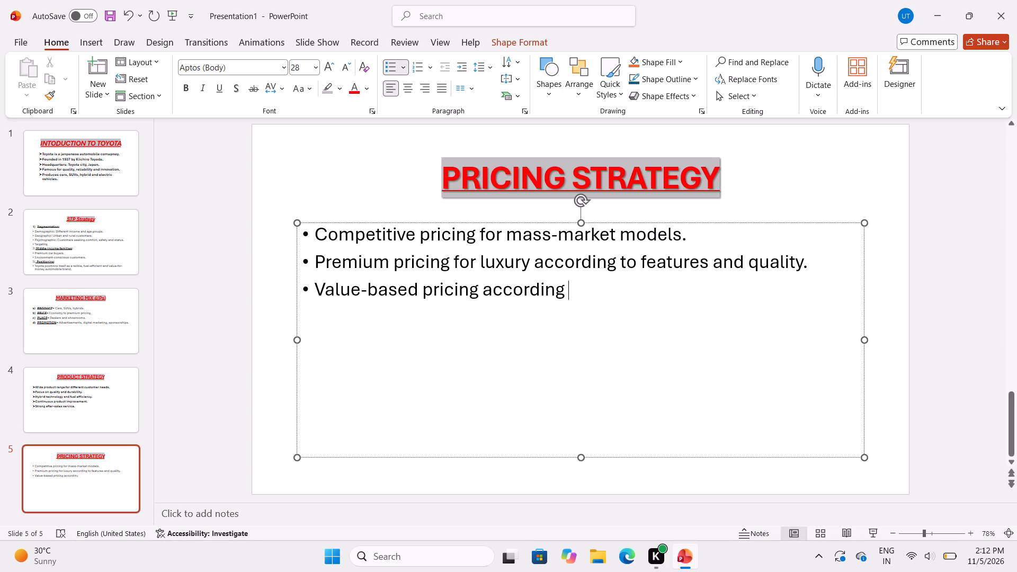
{"action": "type", "text": "to featii"}
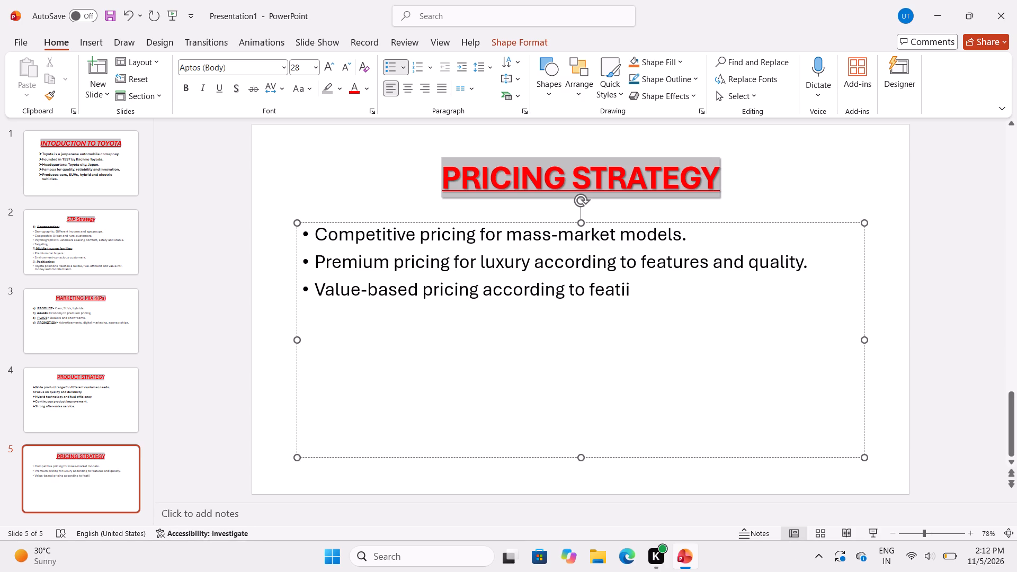
{"action": "key", "text": "BackSpace"}
{"action": "key", "text": "BackSpace"}
{"action": "type", "text": "ures"}
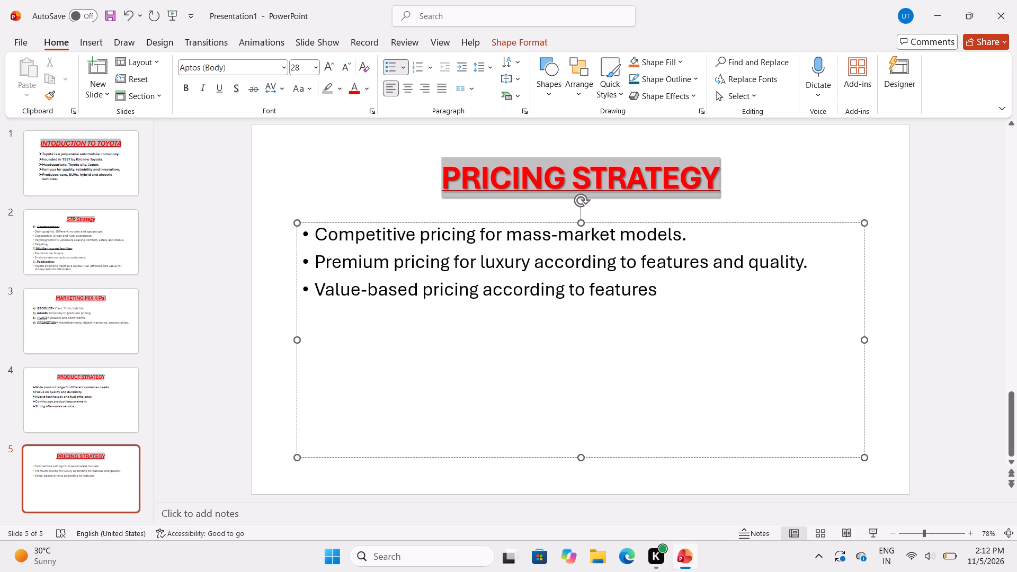
{"action": "key", "text": "space"}
{"action": "type", "text": "and qual"}
{"action": "key", "text": "t"}
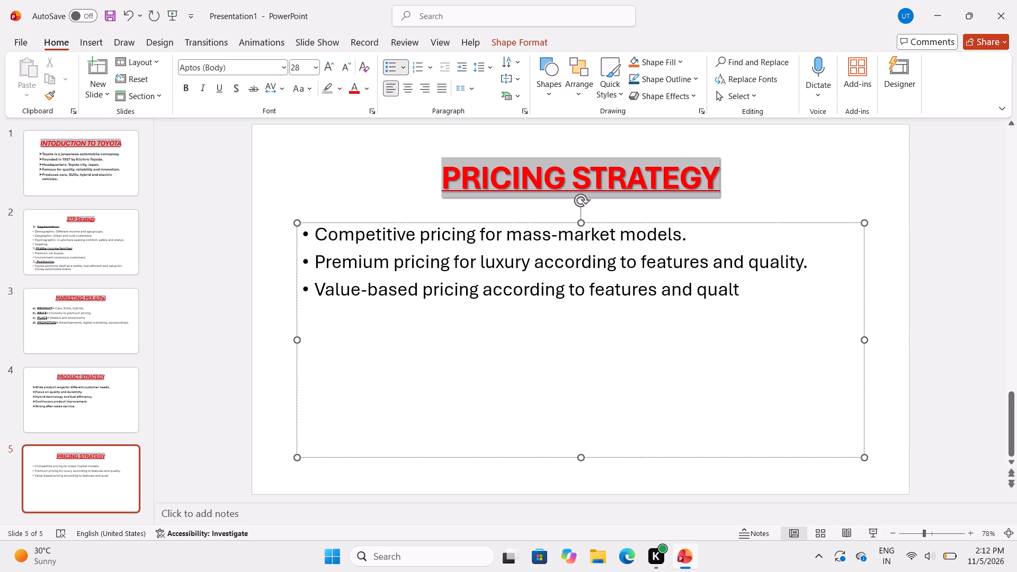
{"action": "key", "text": "BackSpace"}
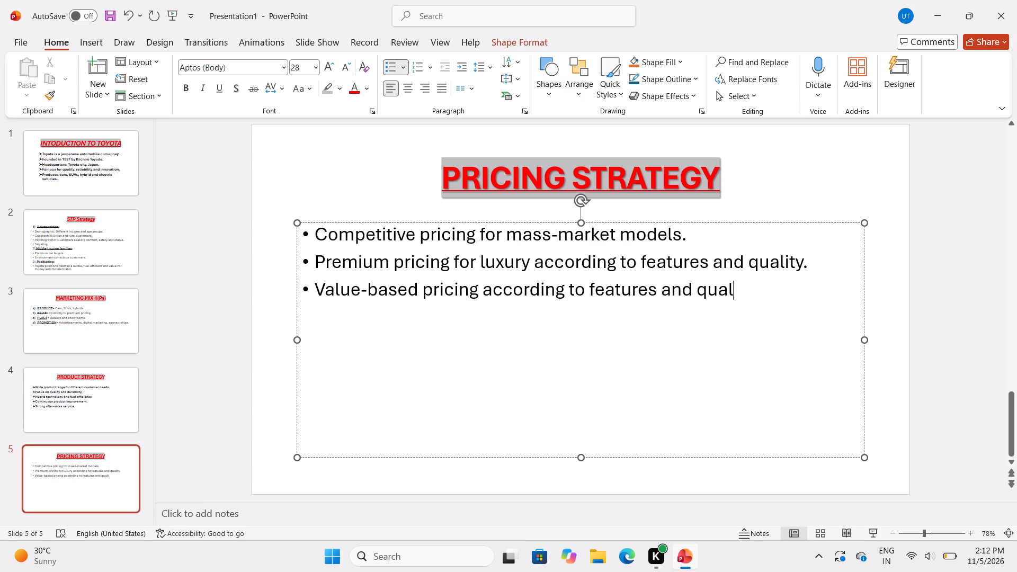
{"action": "type", "text": "ity"}
{"action": "key", "text": "period"}
{"action": "key", "text": "Return"}
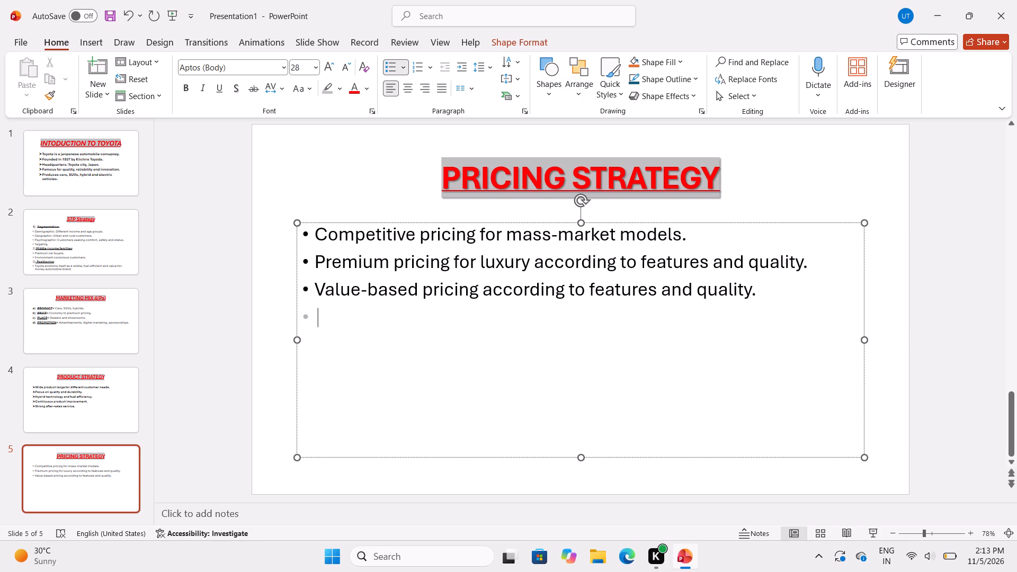
Enter the fourth pricing strategy bullet as "Different models for different budgets.".
{"action": "type", "text": "iffernet"}
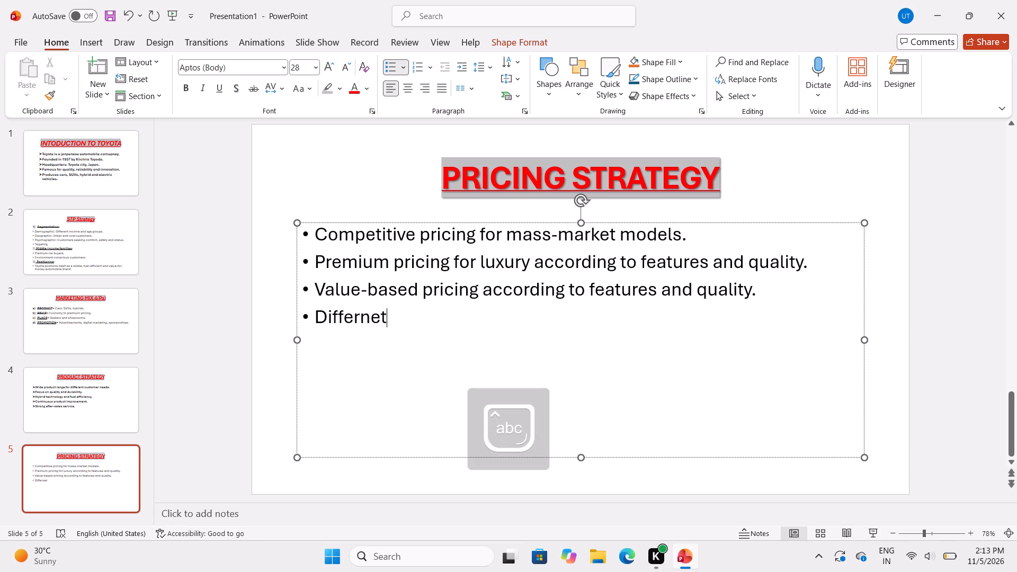
{"action": "key", "text": "BackSpace"}
{"action": "key", "text": "BackSpace"}
{"action": "key", "text": "BackSpace"}
{"action": "type", "text": "ent"}
{"action": "key", "text": "space"}
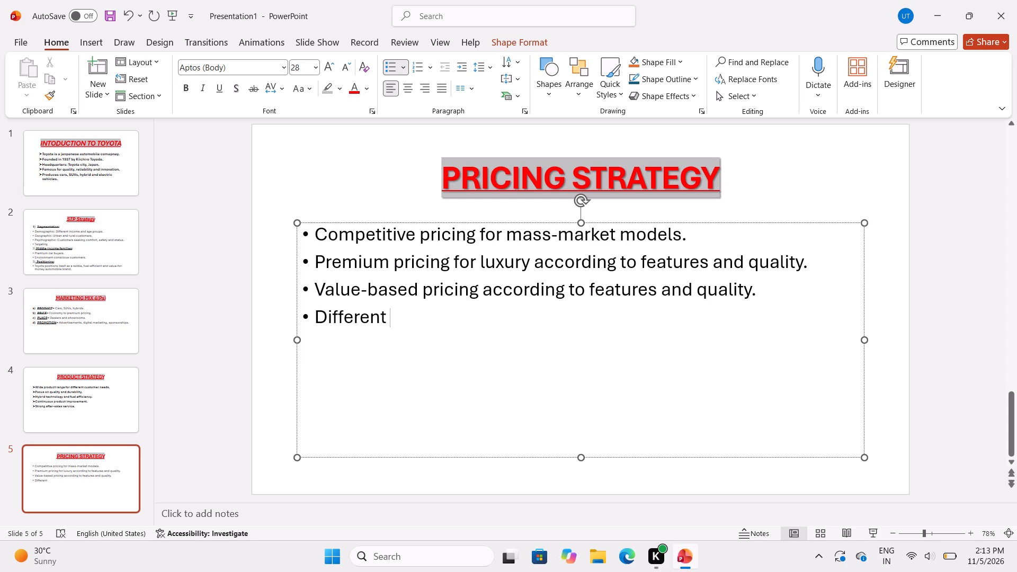
{"action": "type", "text": "models"}
{"action": "key", "text": "space"}
{"action": "type", "text": "for different budgets."}
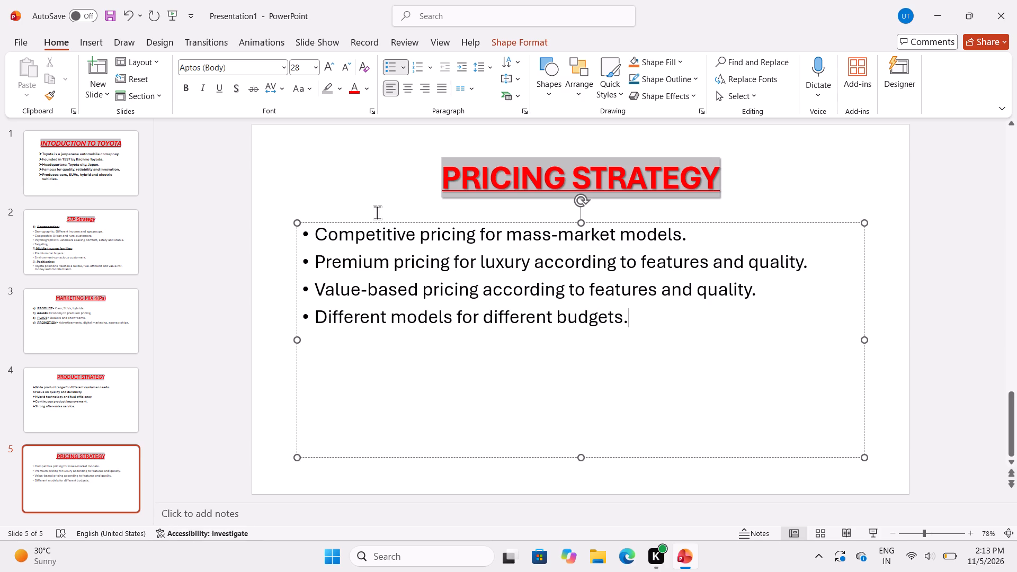
Make all the pricing strategy bullets bold, with arrow bullet markers and font size 32.
{"action": "key", "text": "ctrl+a"}
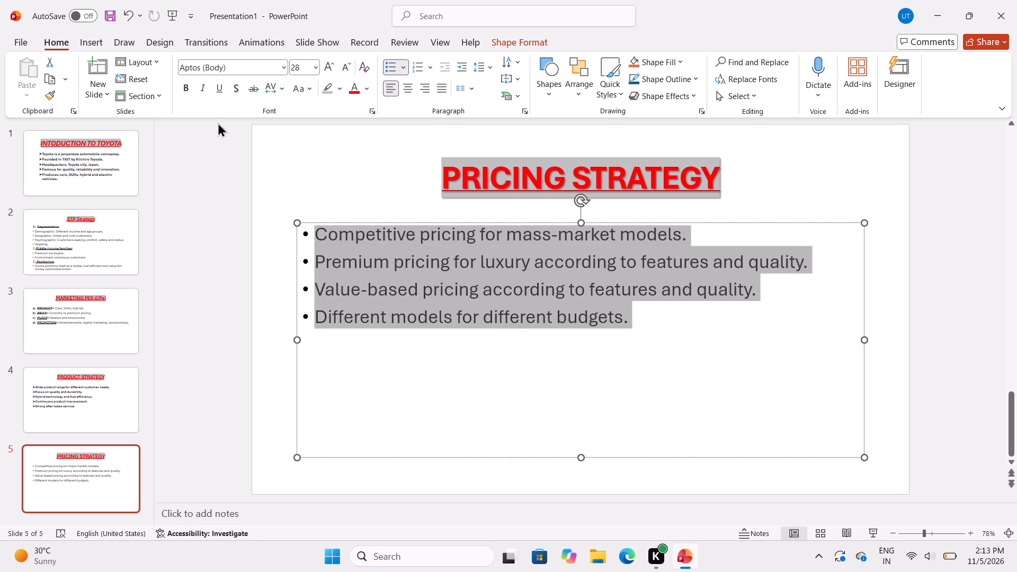
{"action": "left_click", "coordinate": [188, 90]}
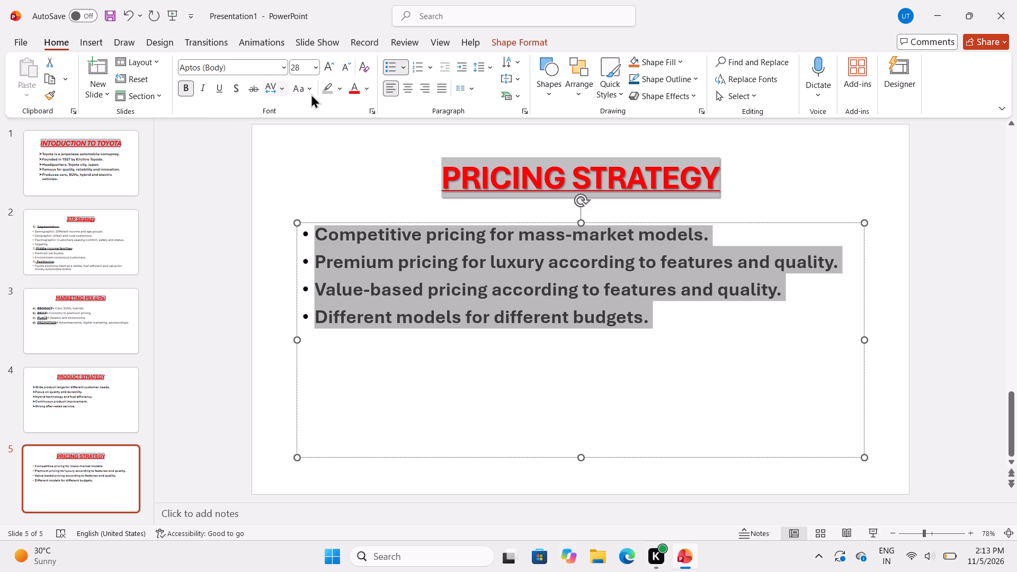
{"action": "left_click", "coordinate": [314, 72]}
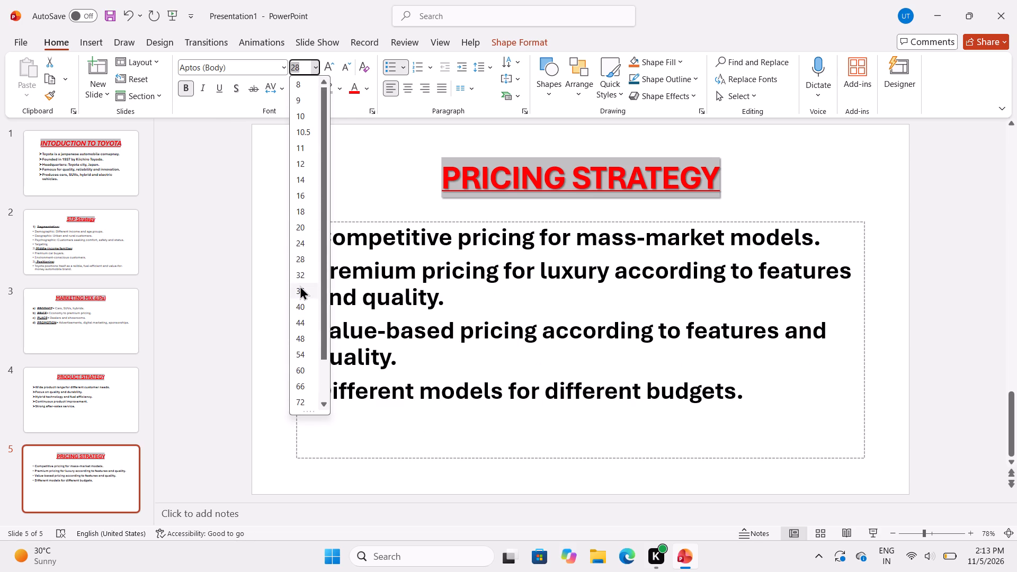
{"action": "left_click", "coordinate": [300, 285]}
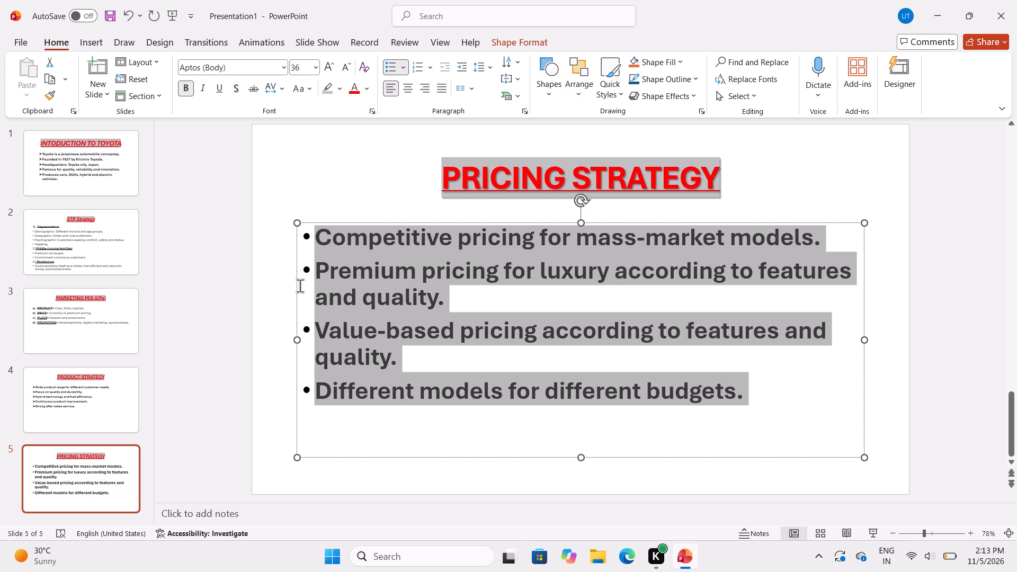
{"action": "left_click", "coordinate": [404, 69]}
{"action": "left_click", "coordinate": [421, 217]}
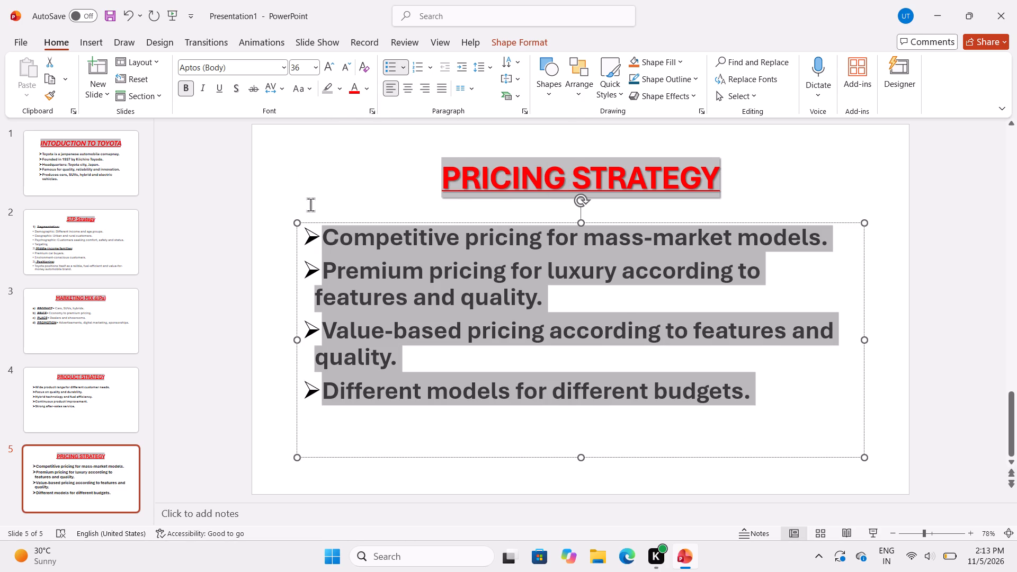
{"action": "left_click", "coordinate": [315, 66]}
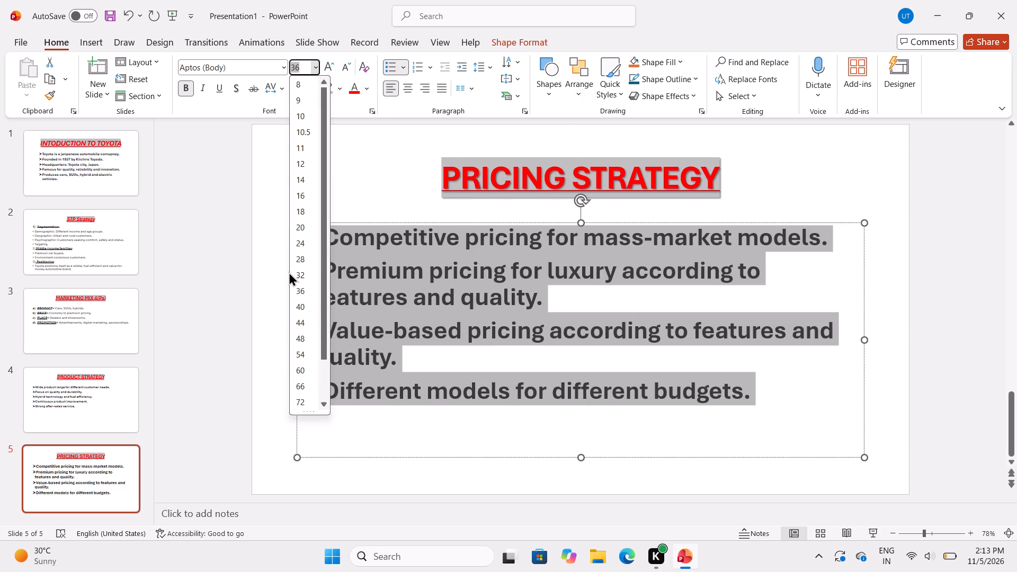
{"action": "left_click", "coordinate": [298, 275]}
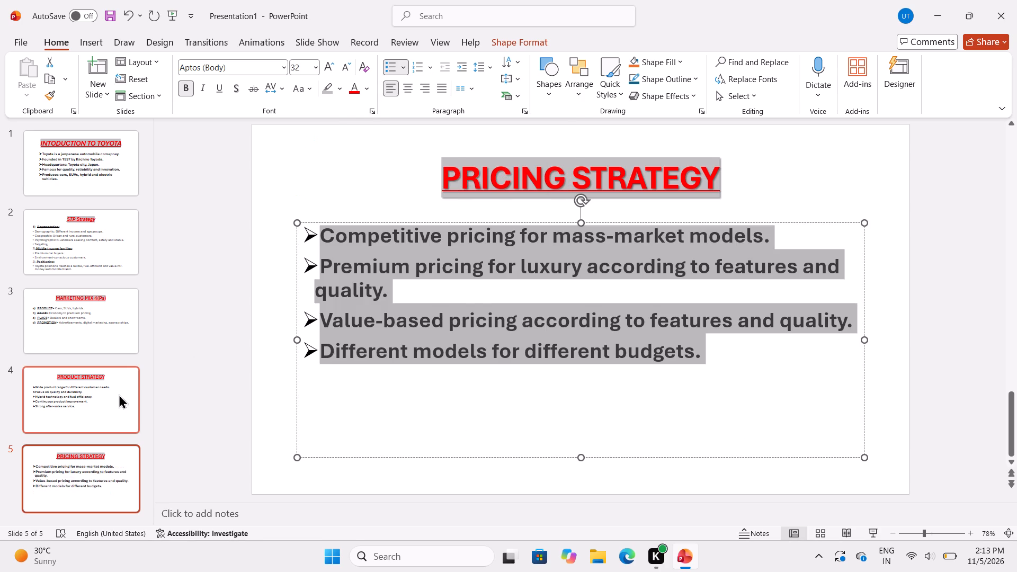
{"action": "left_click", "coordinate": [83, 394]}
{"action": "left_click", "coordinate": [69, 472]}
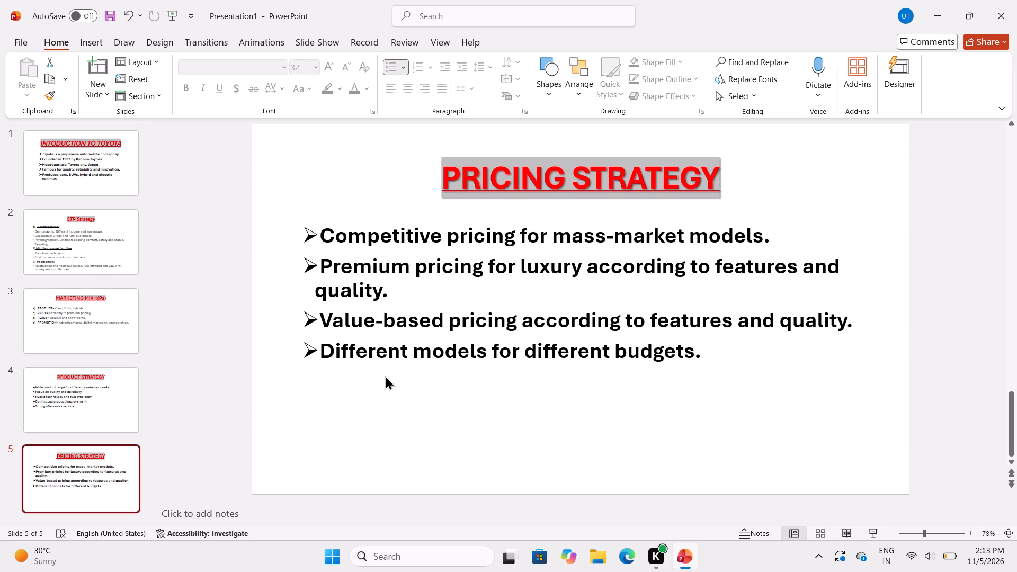
Add a fifth pricing strategy bullet beginning "Example: Toyota Glanza targets budget-conscious buyers,".
{"action": "left_click", "coordinate": [717, 350]}
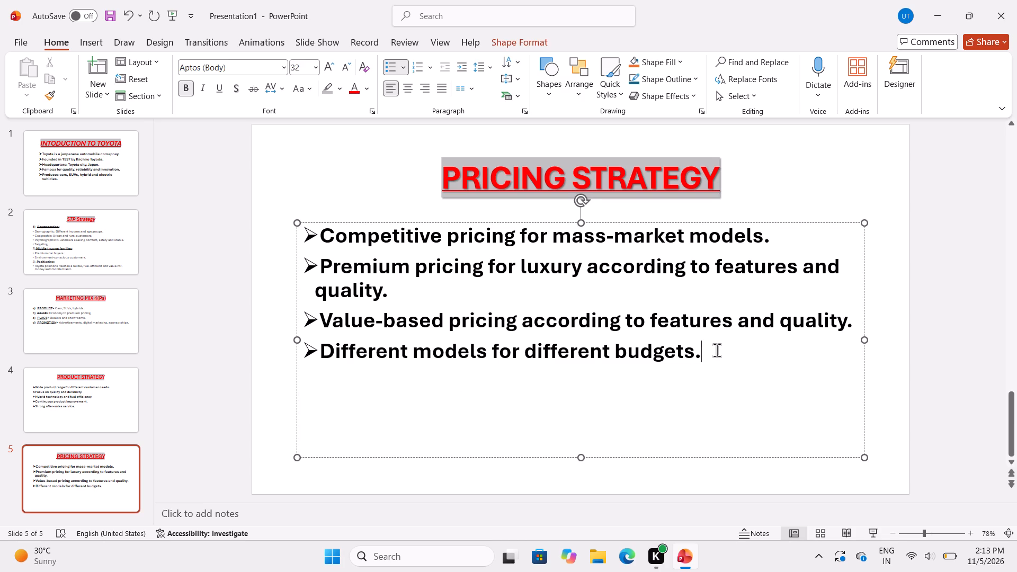
{"action": "key", "text": "Return"}
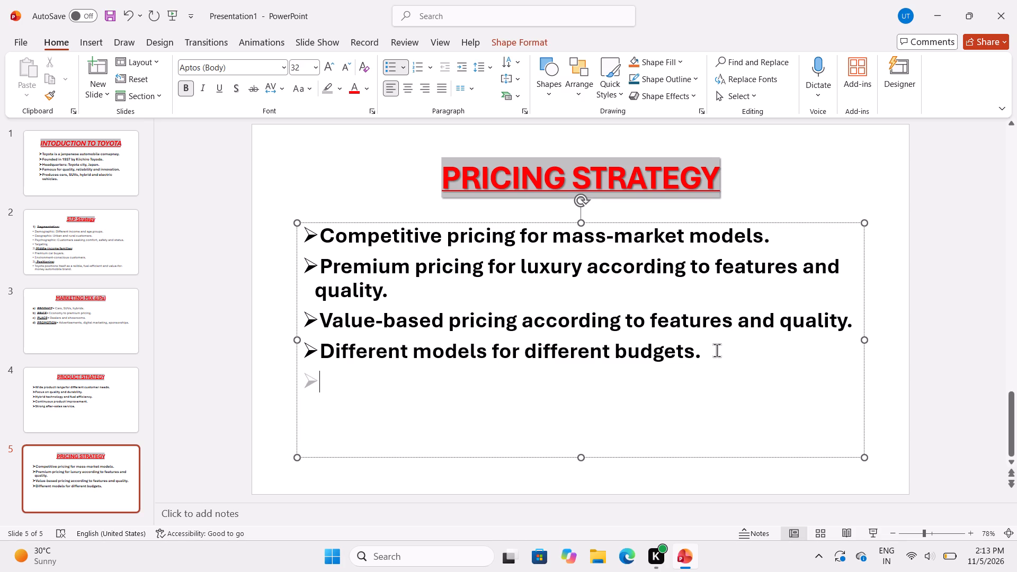
{"action": "key", "text": "e"}
{"action": "type", "text": "xample"}
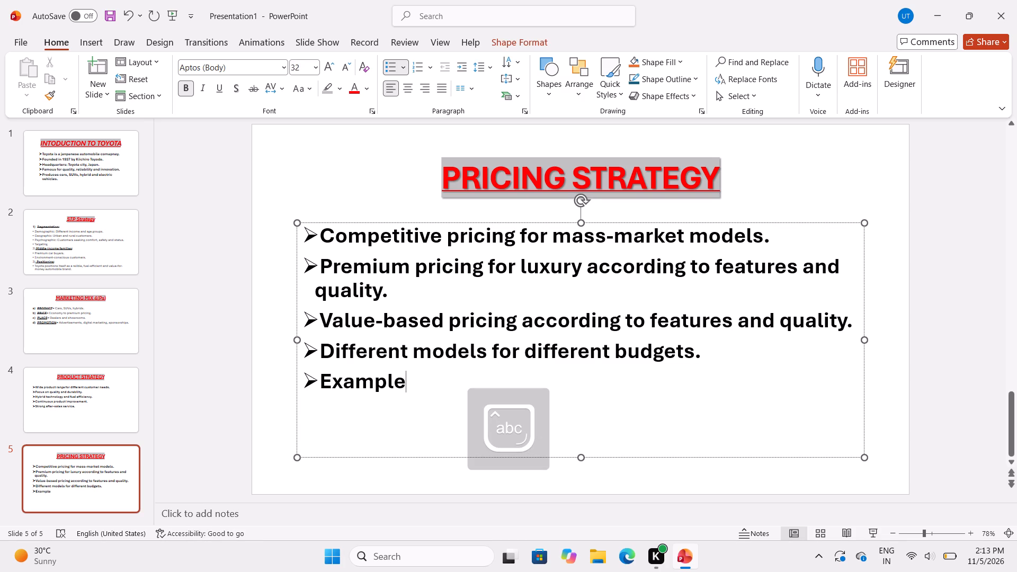
{"action": "type", "text": ":"}
{"action": "key", "text": "space"}
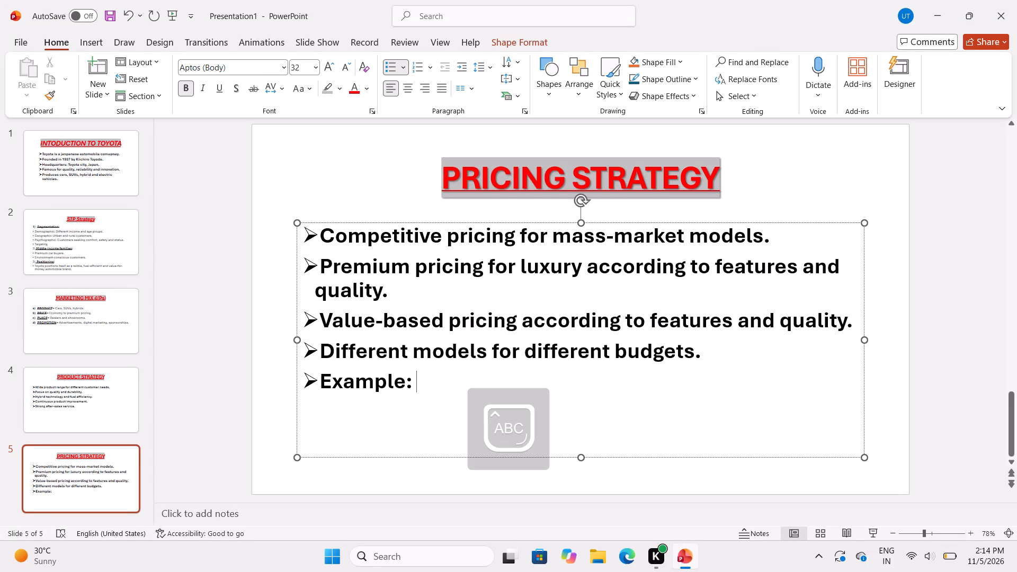
{"action": "type", "text": "oyota"}
{"action": "key", "text": "space"}
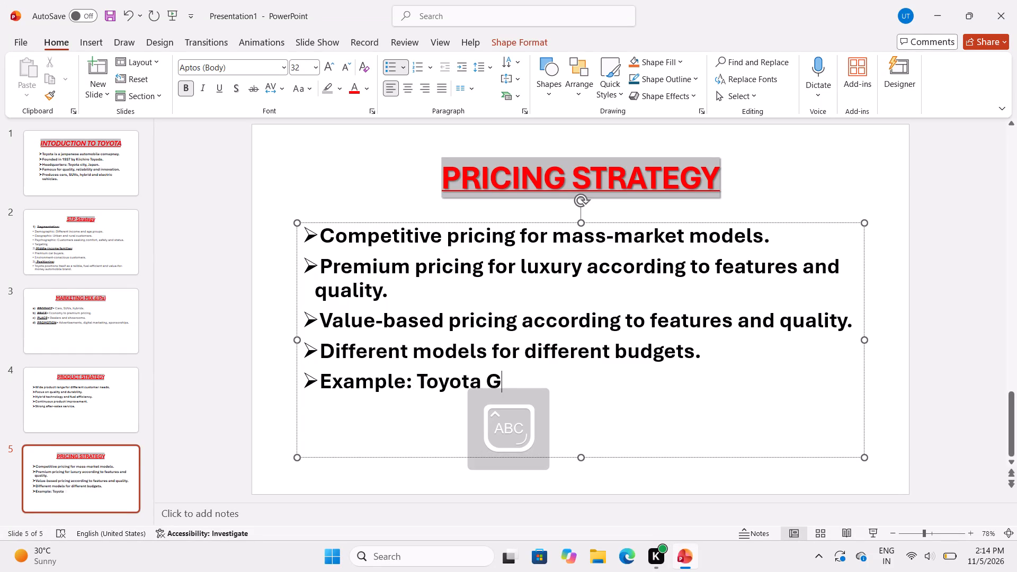
{"action": "type", "text": "lanx"}
{"action": "key", "text": "BackSpace"}
{"action": "type", "text": "za"}
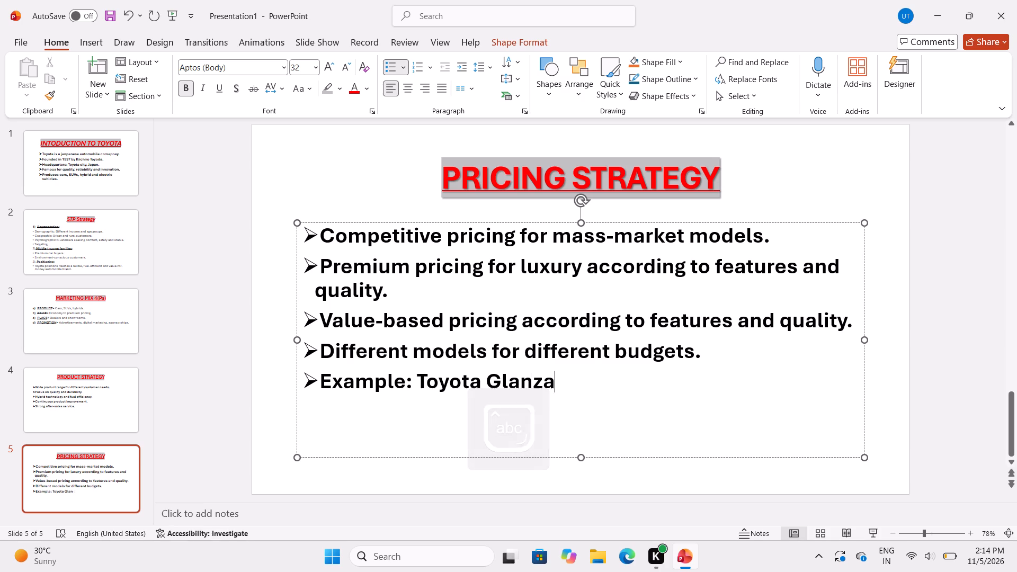
{"action": "key", "text": "space"}
{"action": "type", "text": "targets"}
{"action": "key", "text": "space"}
{"action": "type", "text": "budegt"}
{"action": "key", "text": "space"}
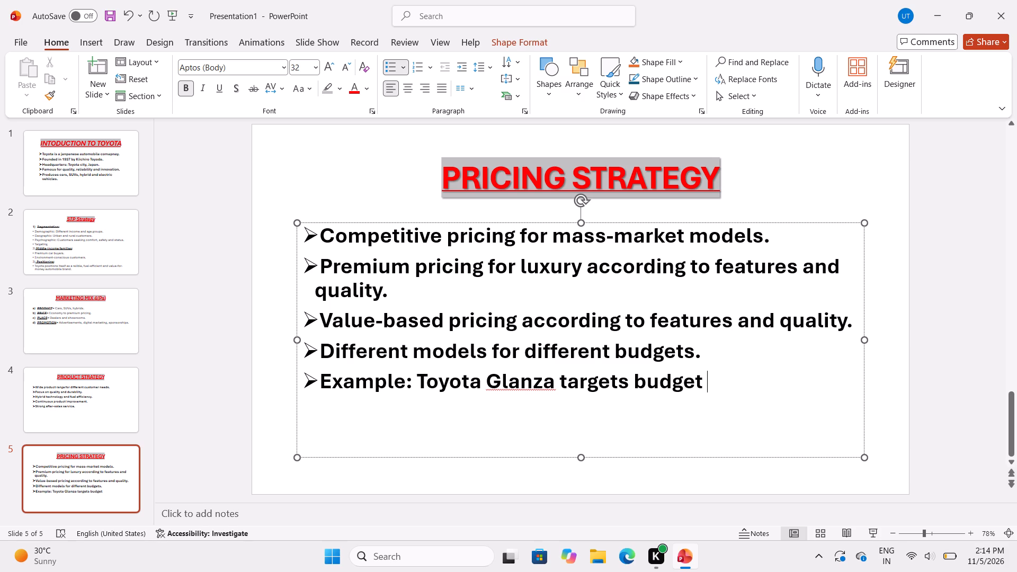
{"action": "key", "text": "BackSpace"}
{"action": "type", "text": "-co"}
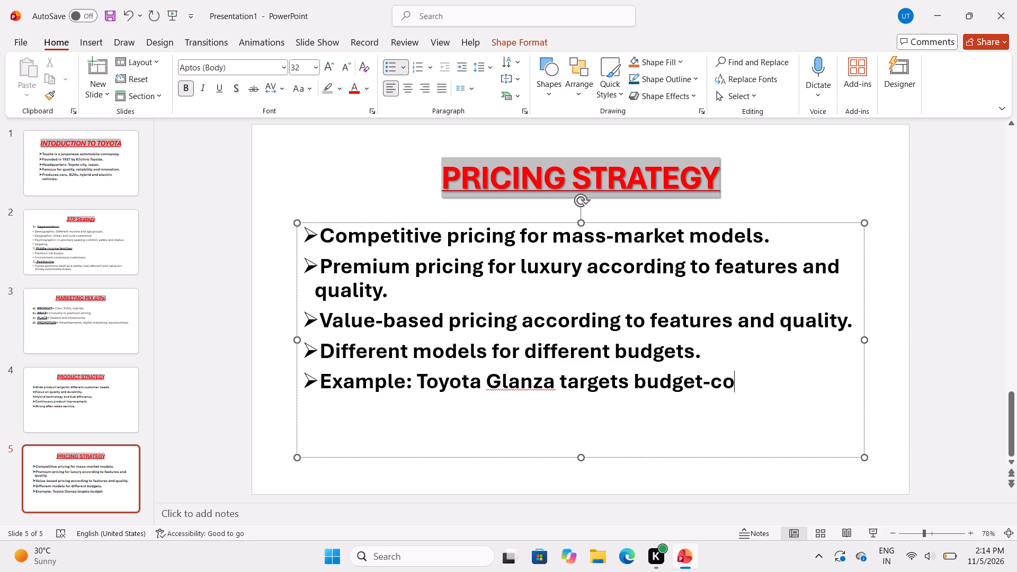
{"action": "key", "text": "n"}
{"action": "type", "text": "sc"}
{"action": "key", "text": "i"}
{"action": "type", "text": "ous byuers,"}
{"action": "key", "text": "space"}
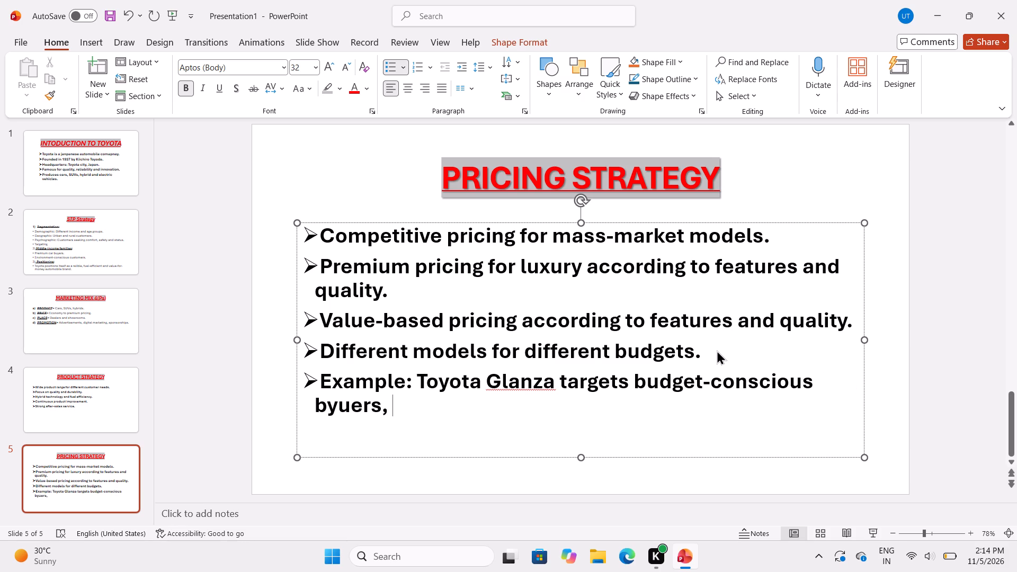
Complete the example bullet with "while Fortuner targets premium SUV customers.".
{"action": "type", "text": "while"}
{"action": "key", "text": "space"}
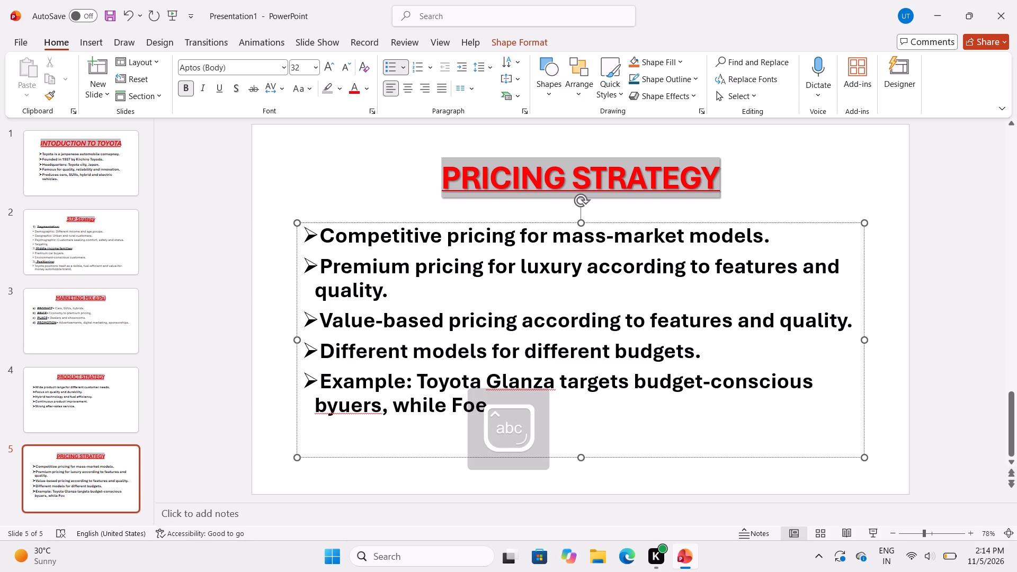
{"action": "key", "text": "BackSpace"}
{"action": "type", "text": "rty"}
{"action": "key", "text": "BackSpace"}
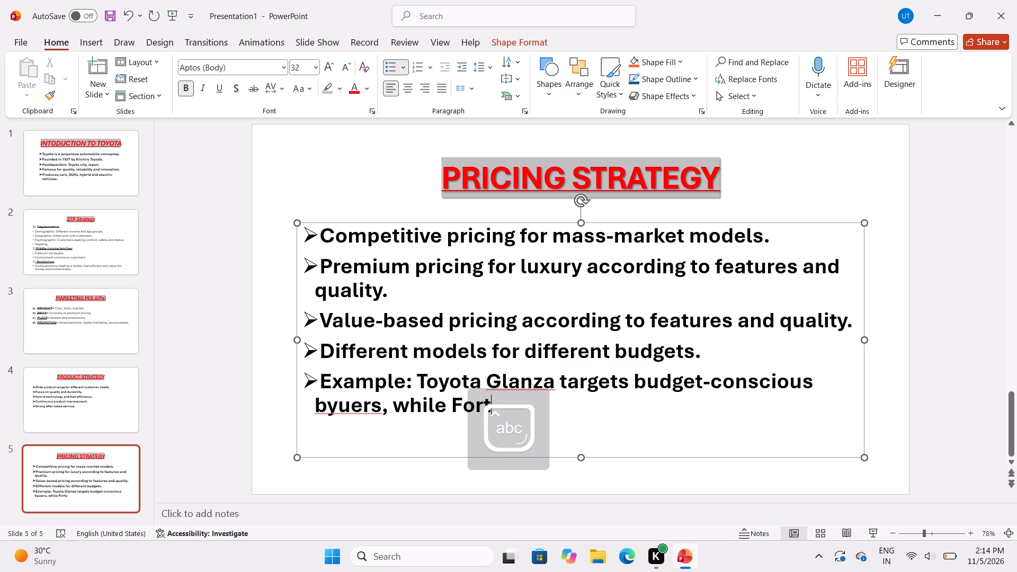
{"action": "type", "text": "uner targets pr"}
{"action": "type", "text": "emium"}
{"action": "key", "text": "space"}
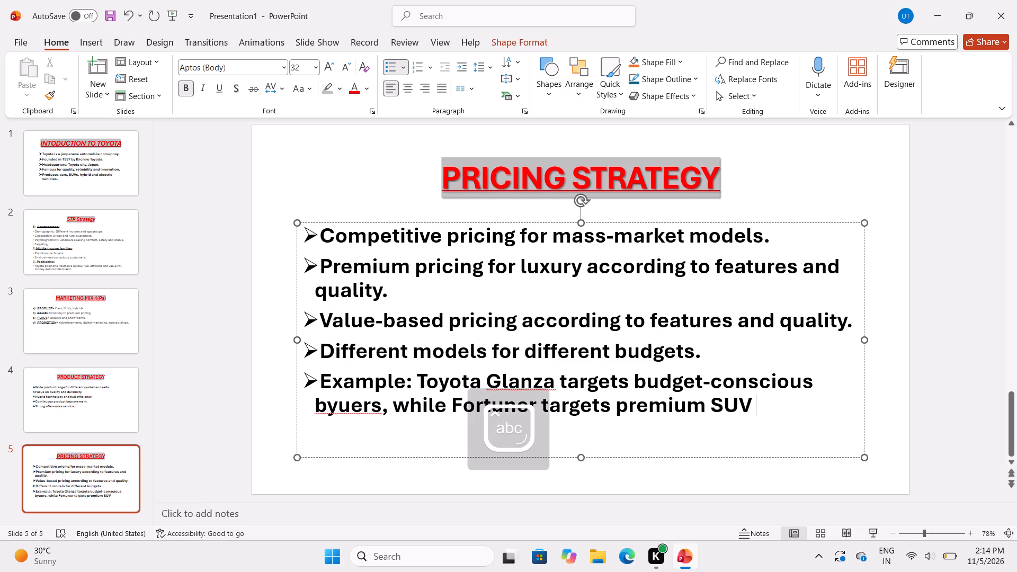
{"action": "type", "text": "customers"}
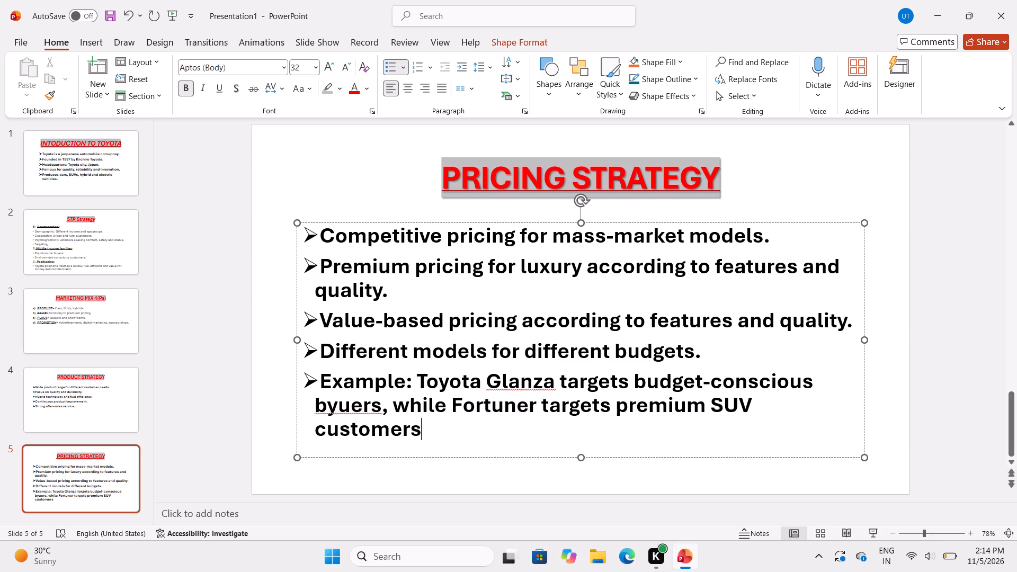
{"action": "key", "text": "period"}
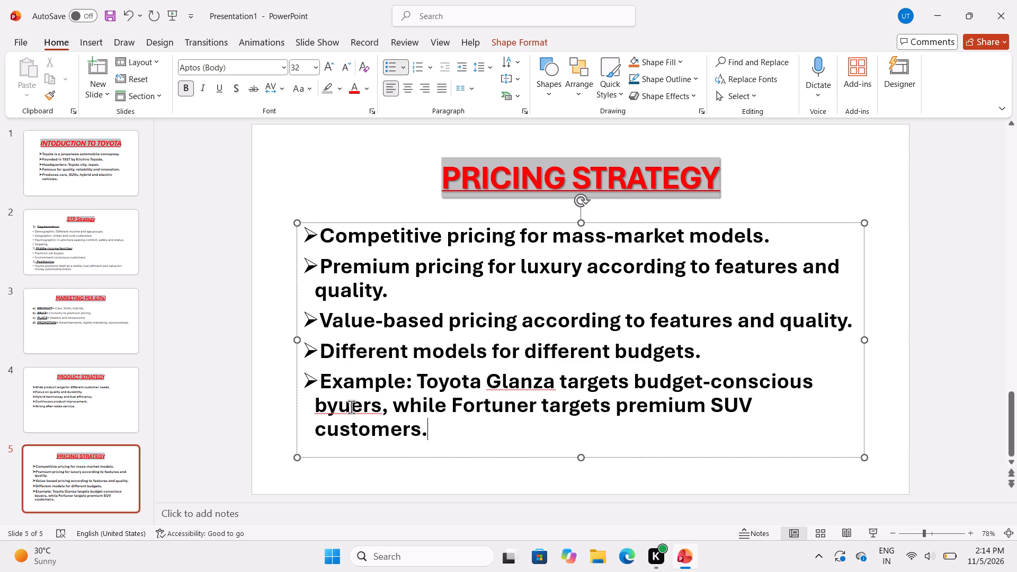
Correct the misspelled word after "budget-conscious" to "buyers".
{"action": "left_click", "coordinate": [350, 407]}
{"action": "key", "text": "BackSpace"}
{"action": "key", "text": "BackSpace"}
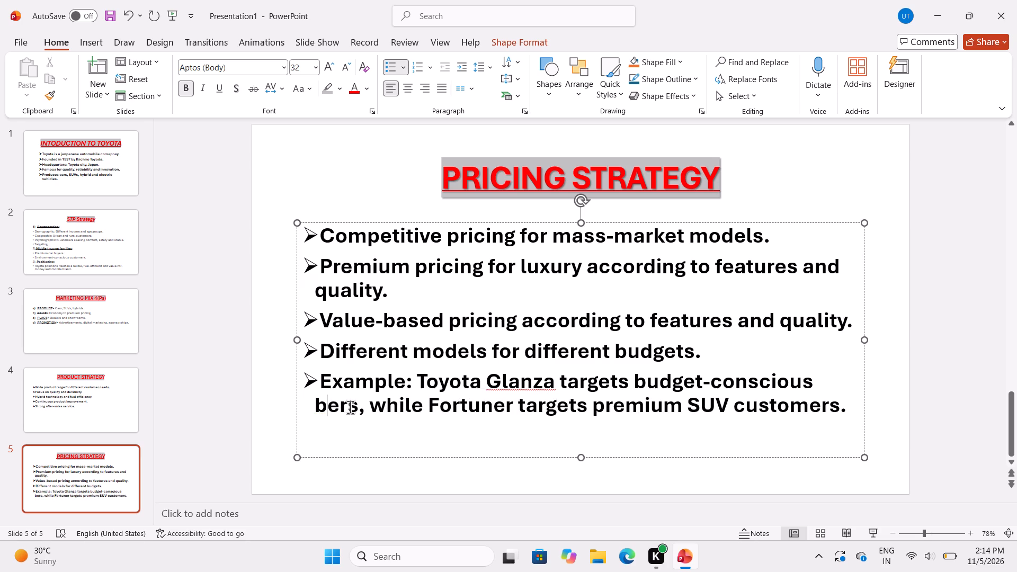
{"action": "type", "text": "uy"}
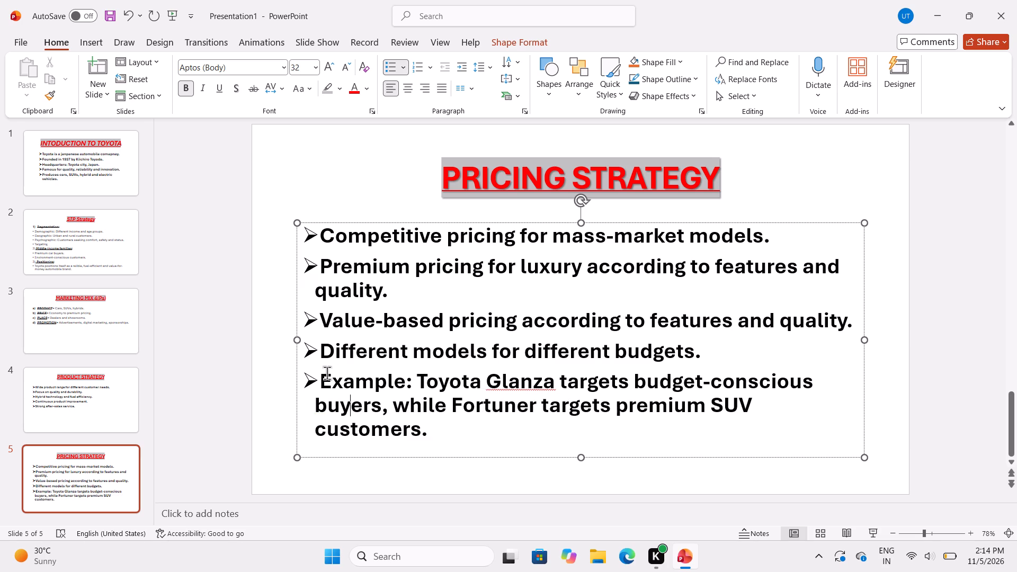
Remove the arrow bullet marker from the "Example" paragraph on the pricing strategy slide.
{"action": "left_click", "coordinate": [317, 379]}
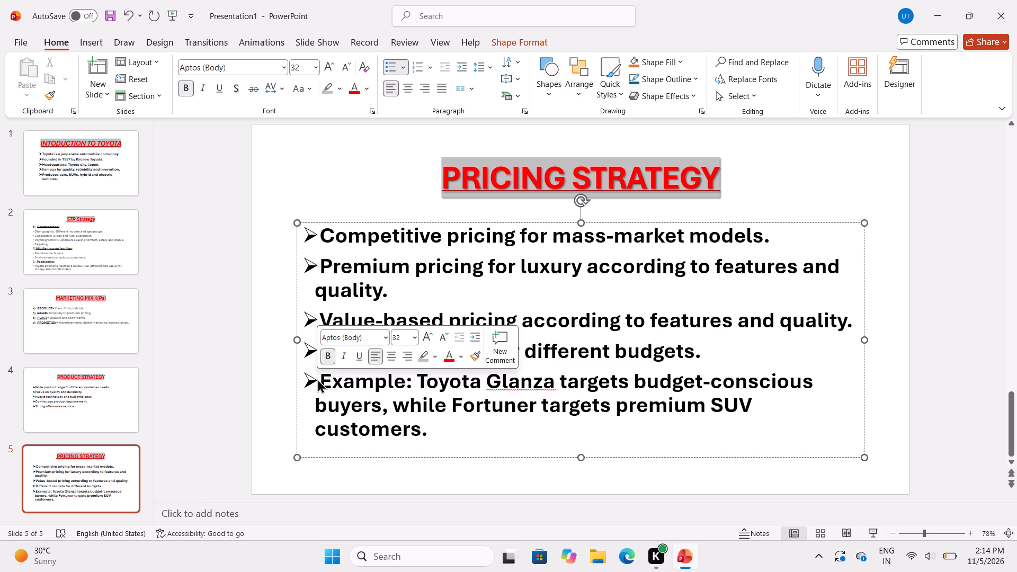
{"action": "left_click", "coordinate": [319, 379]}
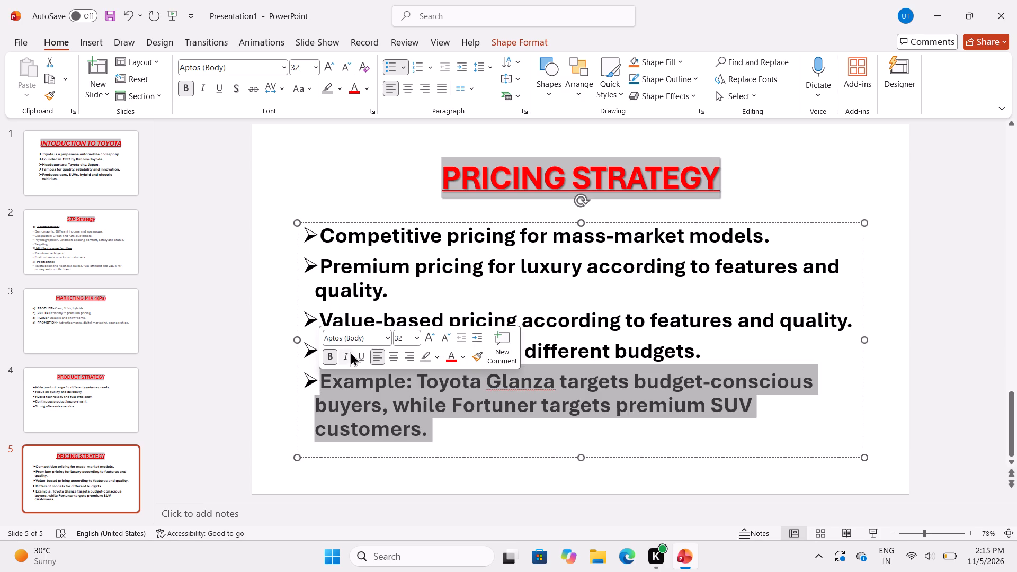
{"action": "left_click", "coordinate": [404, 70]}
{"action": "left_click", "coordinate": [417, 103]}
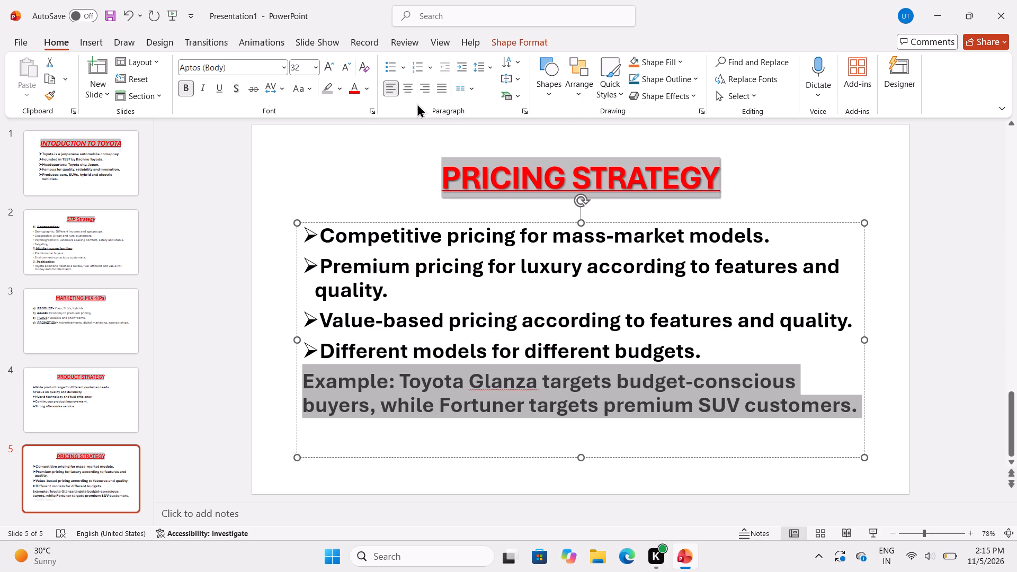
Reduce the font size of the Toyota Glanza and Fortuner sentence following the word "Example".
{"action": "left_click", "coordinate": [394, 379]}
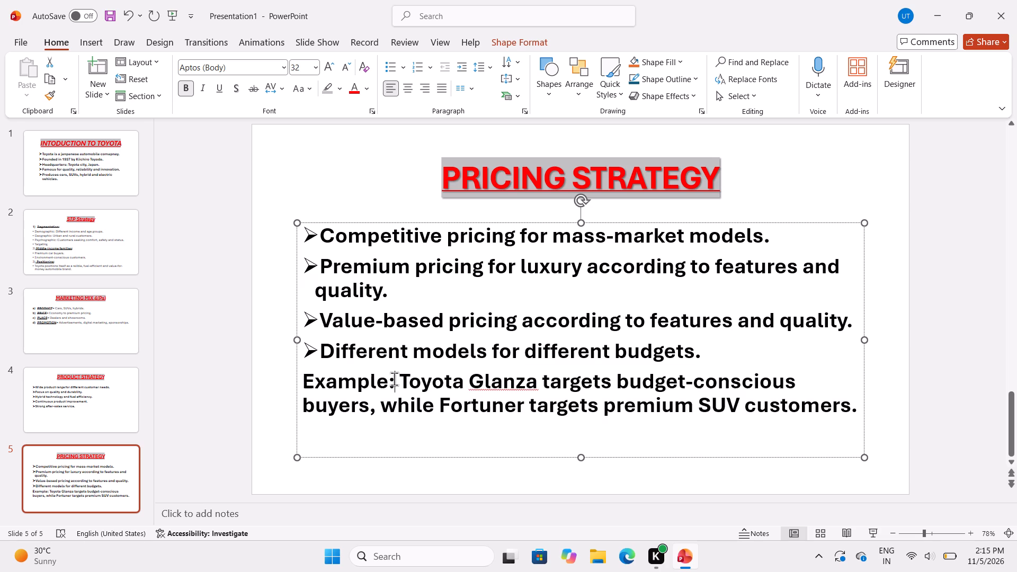
{"action": "left_click_drag", "start_coordinate": [394, 379], "coordinate": [795, 437]}
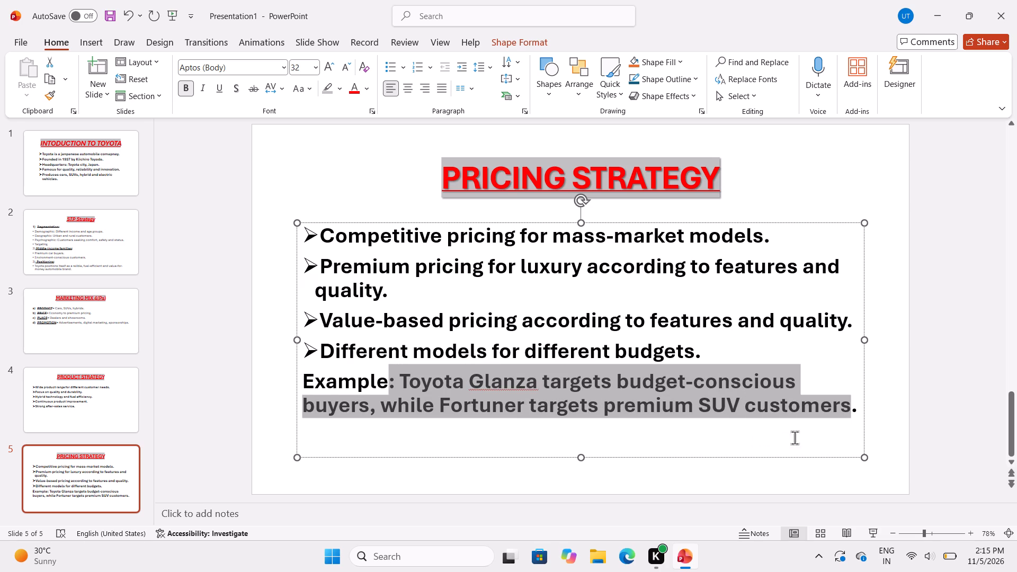
{"action": "left_click_drag", "start_coordinate": [795, 437], "coordinate": [819, 436]}
{"action": "left_click_drag", "start_coordinate": [314, 67], "coordinate": [302, 262]}
{"action": "left_click", "coordinate": [302, 262]}
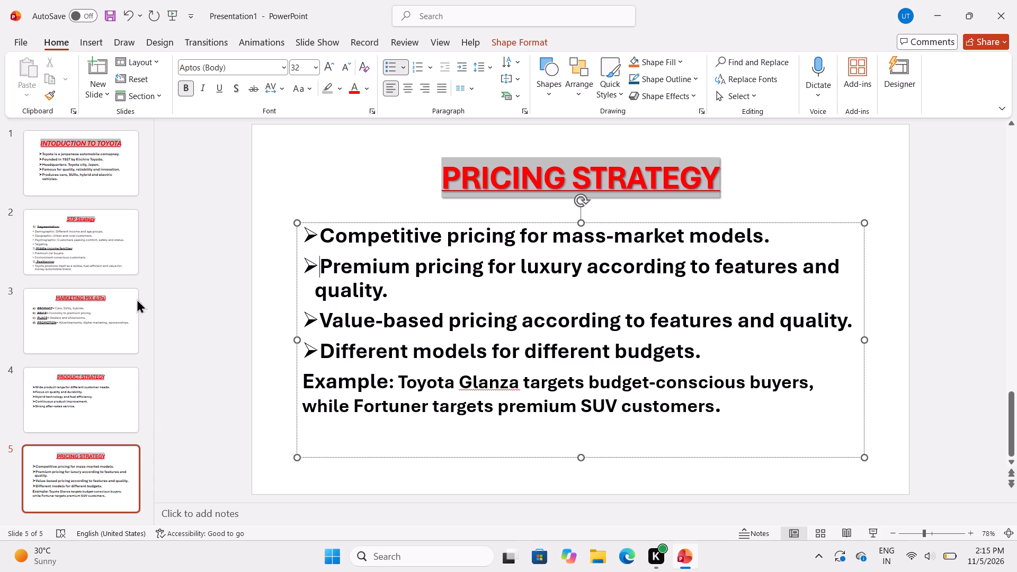
Add a Title and Content slide after the pricing strategy slide and title it "PROMOTIONAL STRATEGY".
{"action": "left_click", "coordinate": [108, 95]}
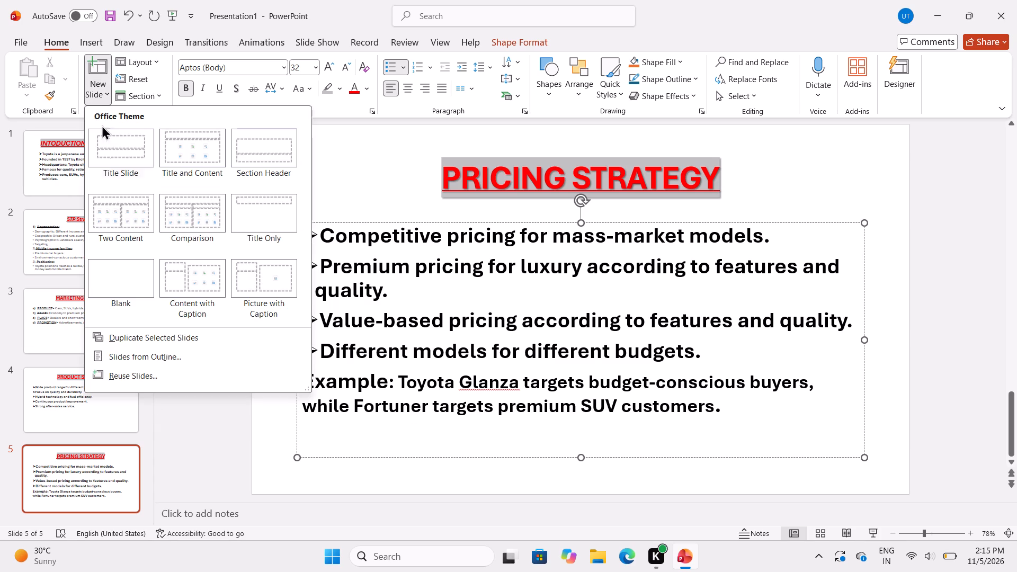
{"action": "left_click", "coordinate": [175, 158]}
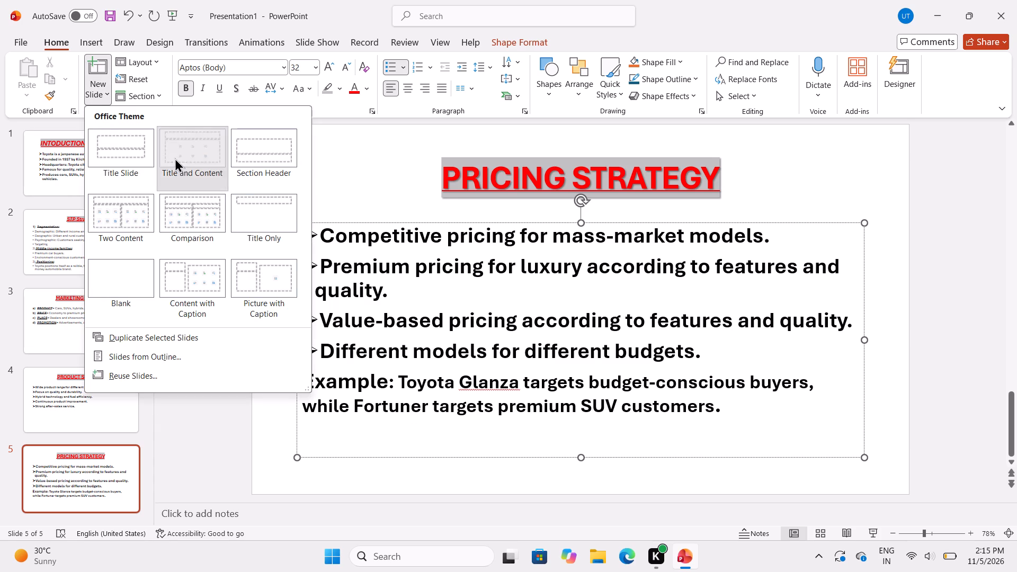
{"action": "left_click", "coordinate": [361, 194]}
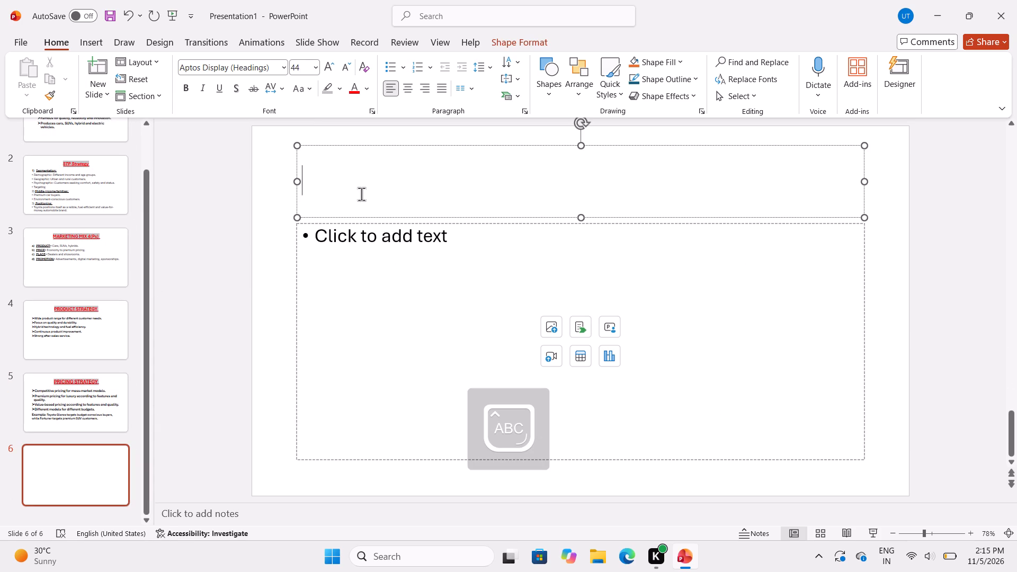
{"action": "type", "text": "PROMOTIONAL"}
{"action": "key", "text": "space"}
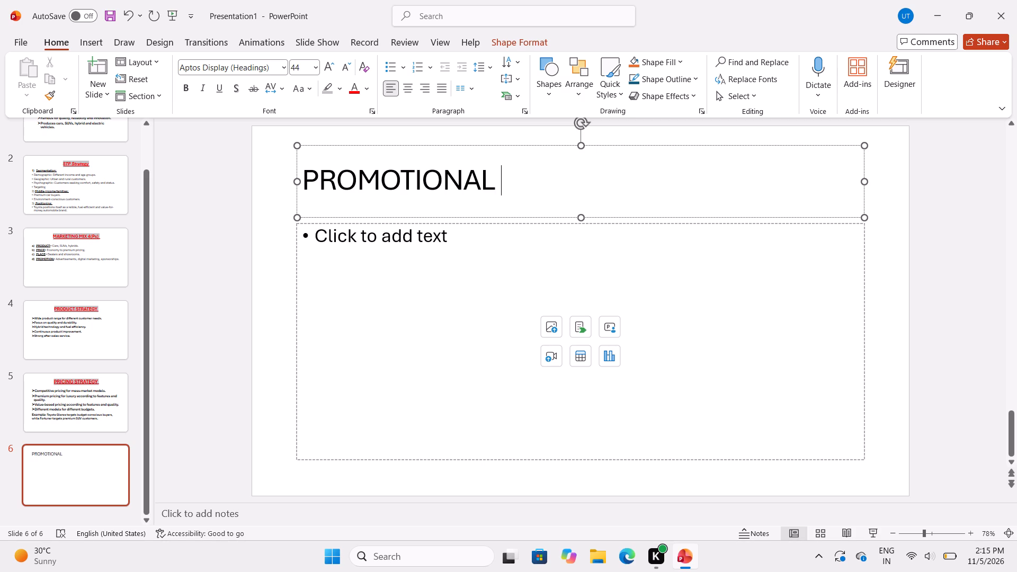
{"action": "type", "text": "ST"}
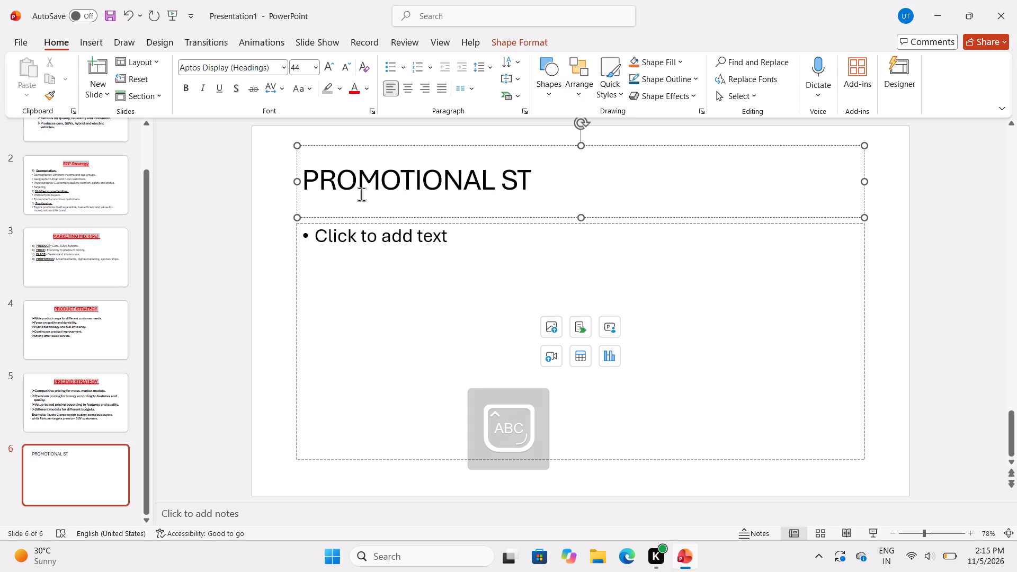
{"action": "type", "text": "RATEGY"}
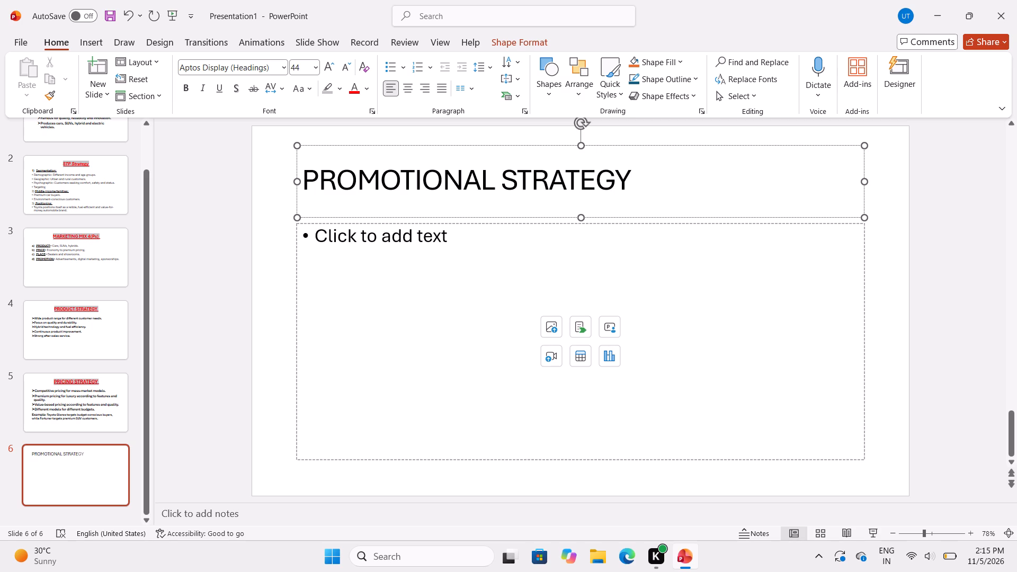
Format the "PROMOTIONAL STRATEGY" title as bold, underlined, shadowed red text with a grey highlight.
{"action": "key", "text": "ctrl+a"}
{"action": "key", "text": "ctrl+b"}
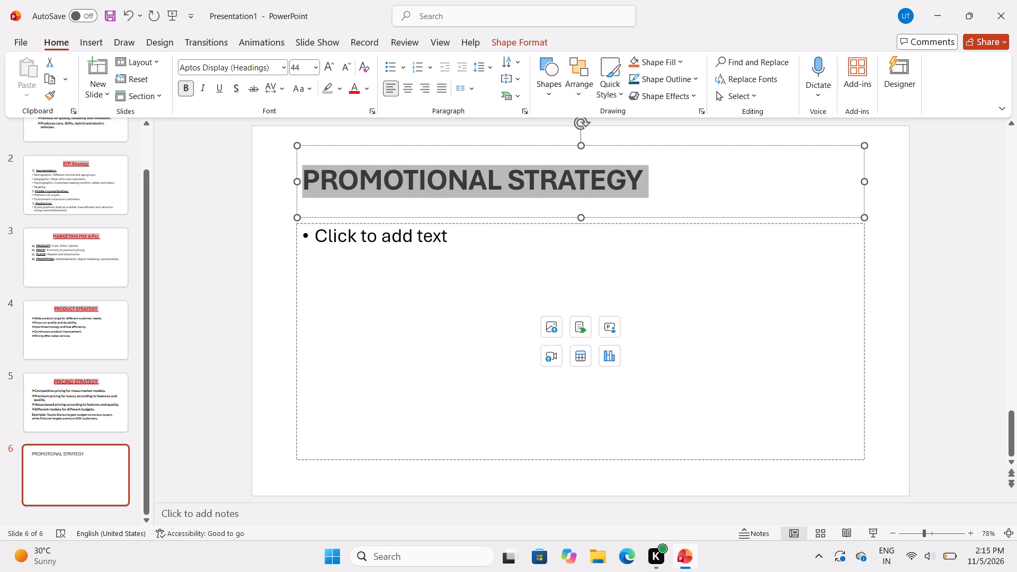
{"action": "key", "text": "ctrl+u"}
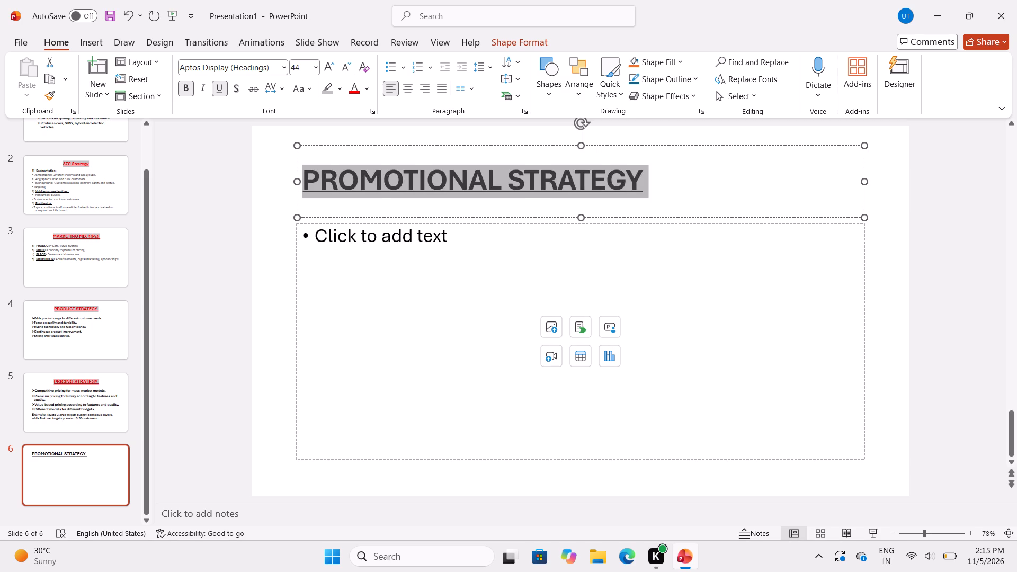
{"action": "left_click", "coordinate": [233, 89]}
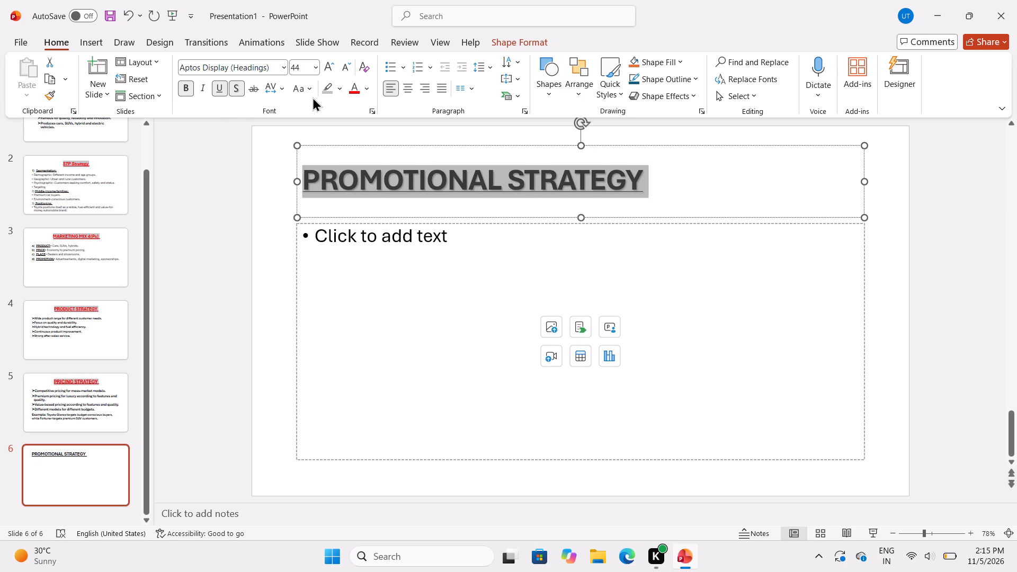
{"action": "left_click", "coordinate": [353, 91]}
{"action": "left_click", "coordinate": [323, 89]}
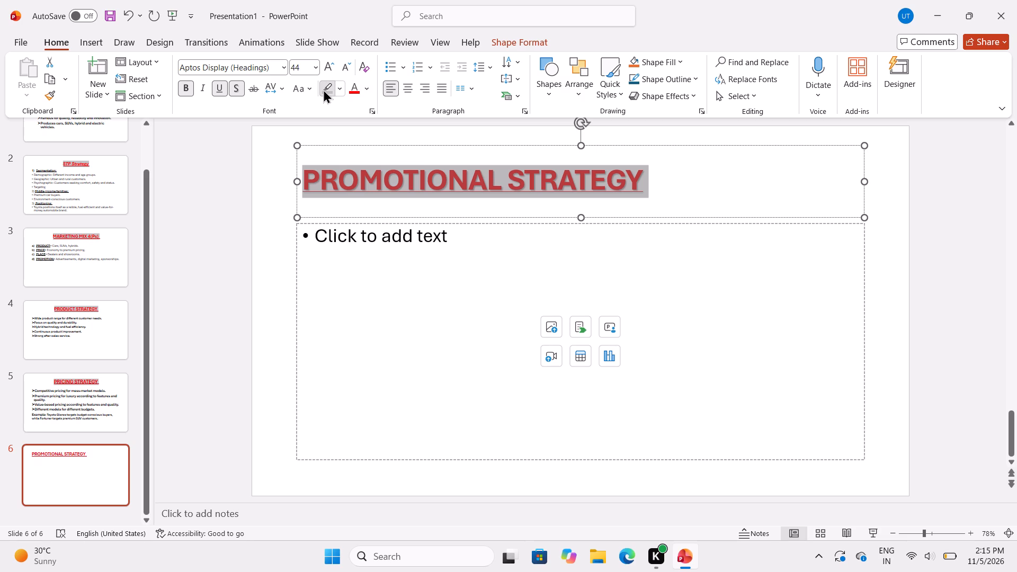
Set the "PROMOTIONAL STRATEGY" title to 54 pt and centre it.
{"action": "left_click", "coordinate": [315, 66]}
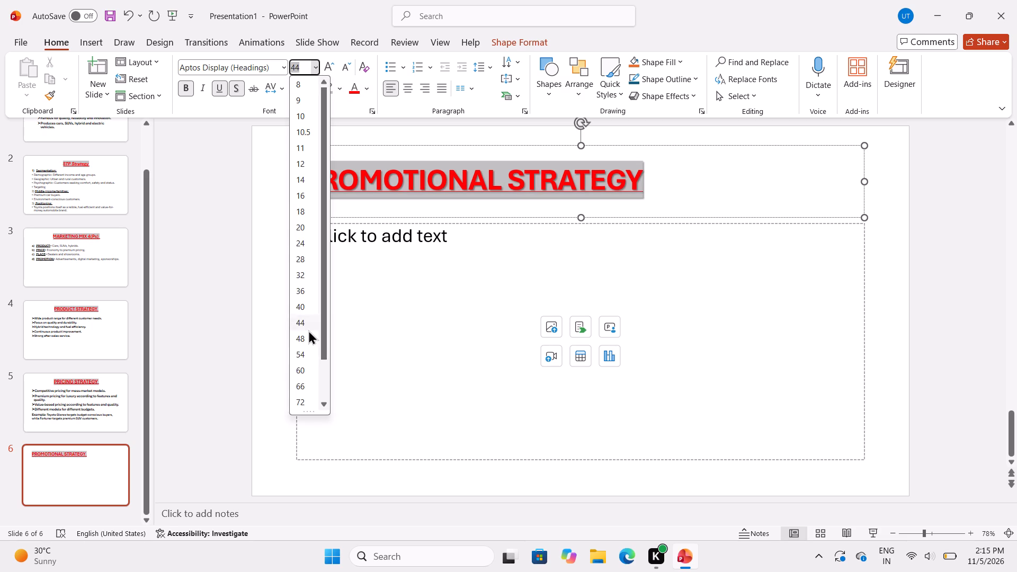
{"action": "left_click", "coordinate": [302, 372]}
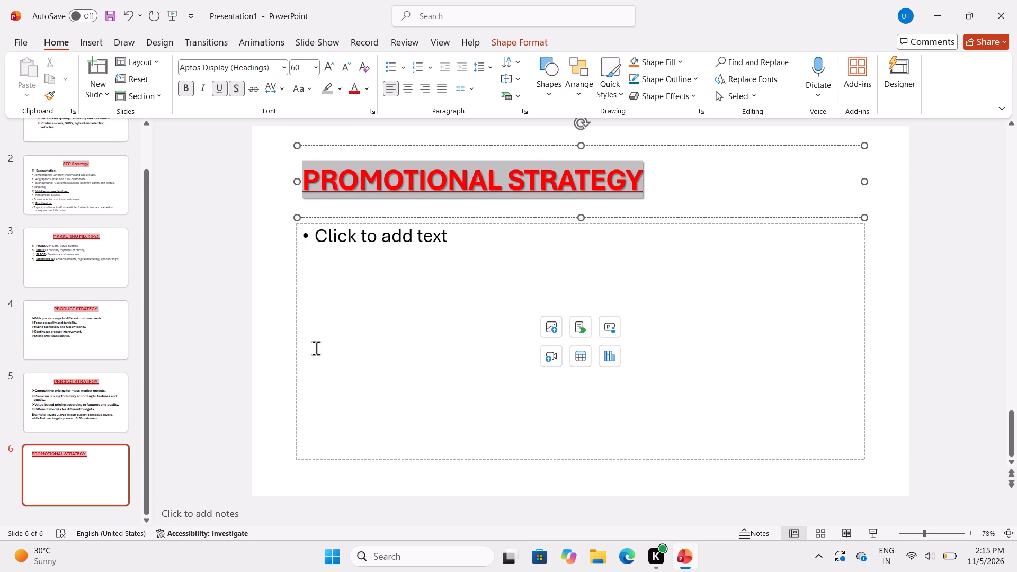
{"action": "key", "text": "ctrl+a"}
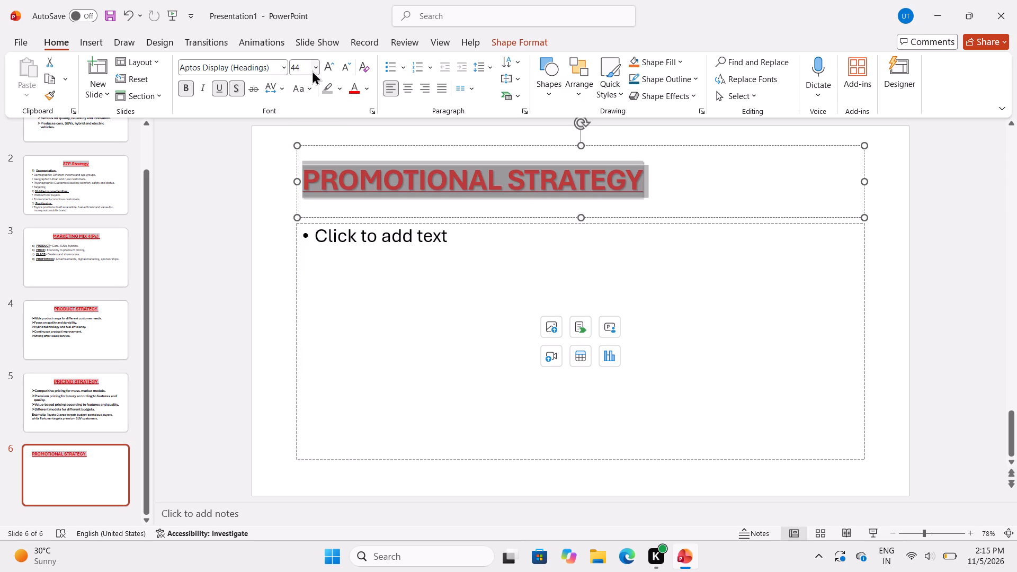
{"action": "left_click", "coordinate": [313, 71]}
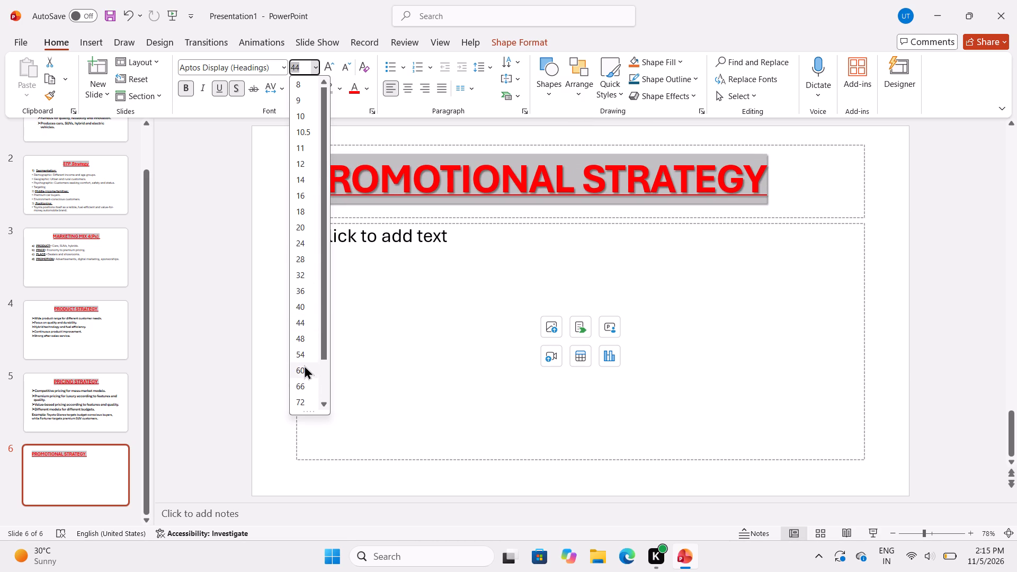
{"action": "left_click", "coordinate": [306, 356]}
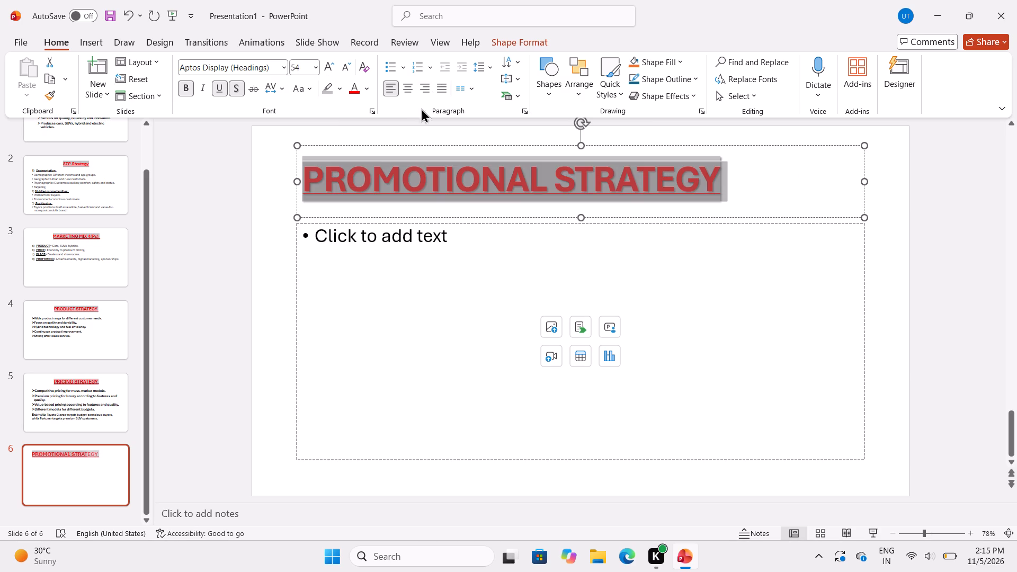
{"action": "left_click", "coordinate": [401, 85]}
Enter "Television advertisements." as the first bullet in the promotional strategy slide's body.
{"action": "left_click", "coordinate": [397, 250]}
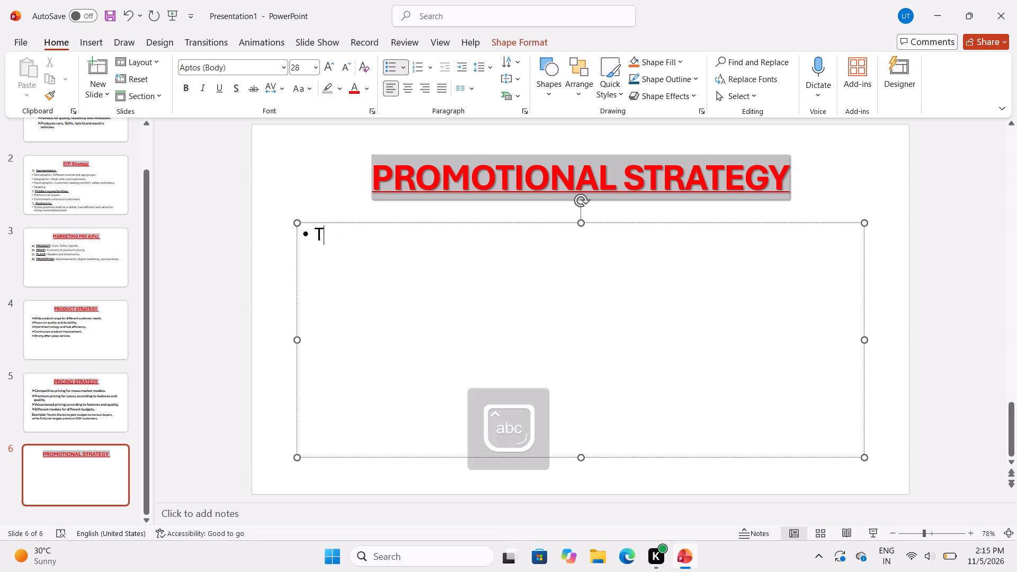
{"action": "type", "text": "elevu"}
{"action": "key", "text": "BackSpace"}
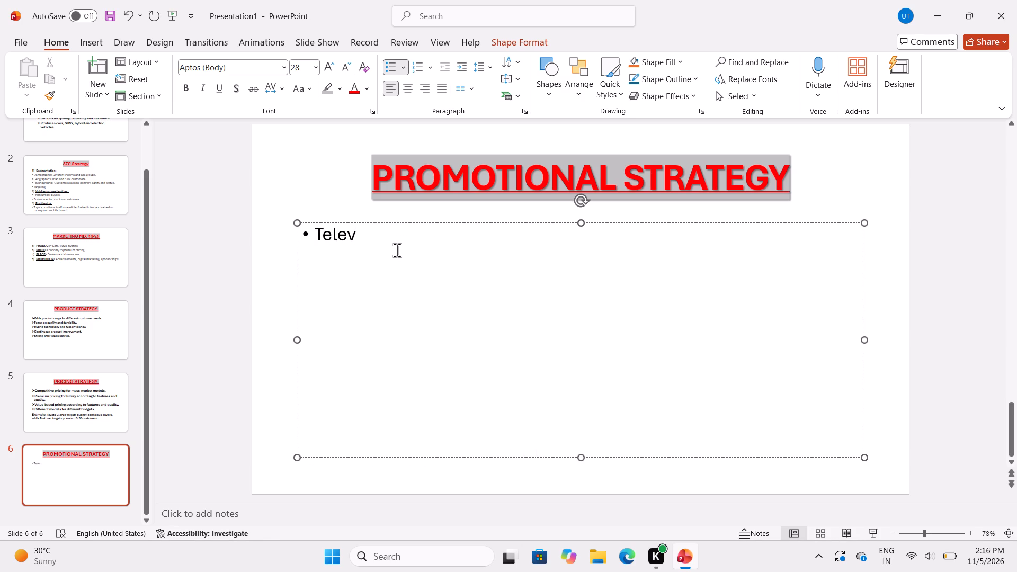
{"action": "type", "text": "is"}
{"action": "type", "text": "on"}
{"action": "key", "text": "BackSpace"}
{"action": "key", "text": "BackSpace"}
{"action": "key", "text": "BackSpace"}
{"action": "key", "text": "BackSpace"}
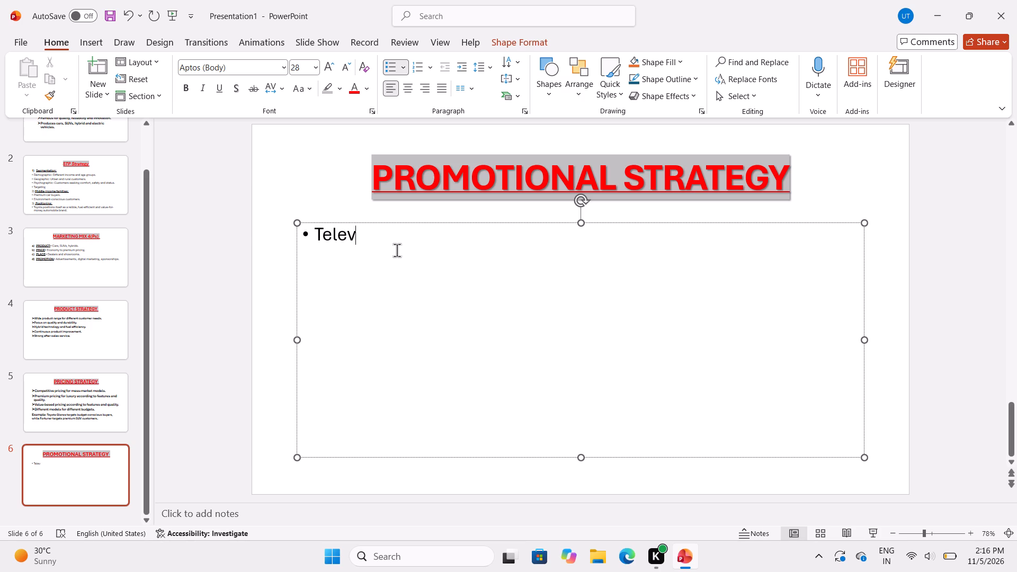
{"action": "type", "text": "ision"}
{"action": "key", "text": "space"}
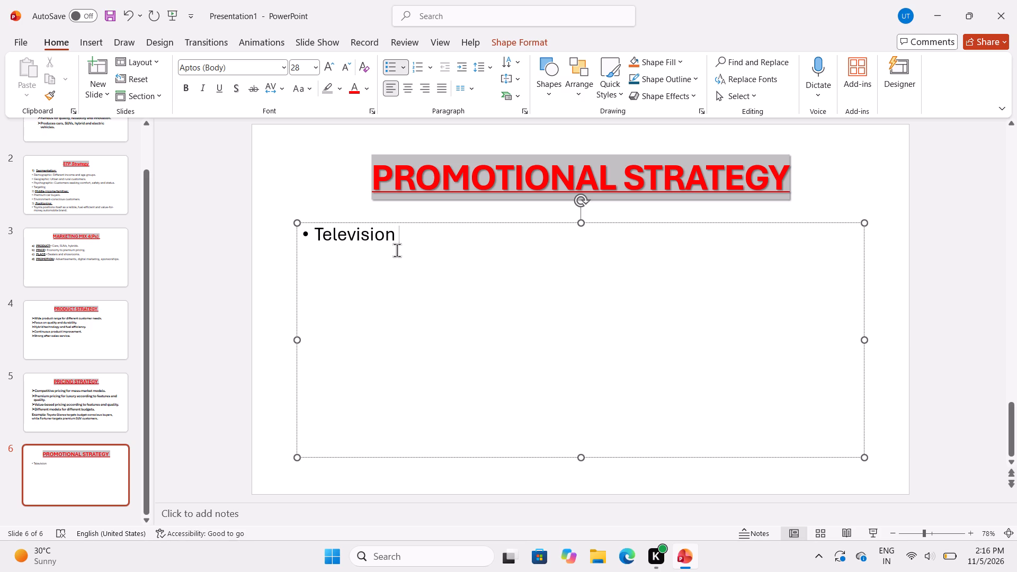
{"action": "type", "text": "advertisements,"}
{"action": "key", "text": "BackSpace"}
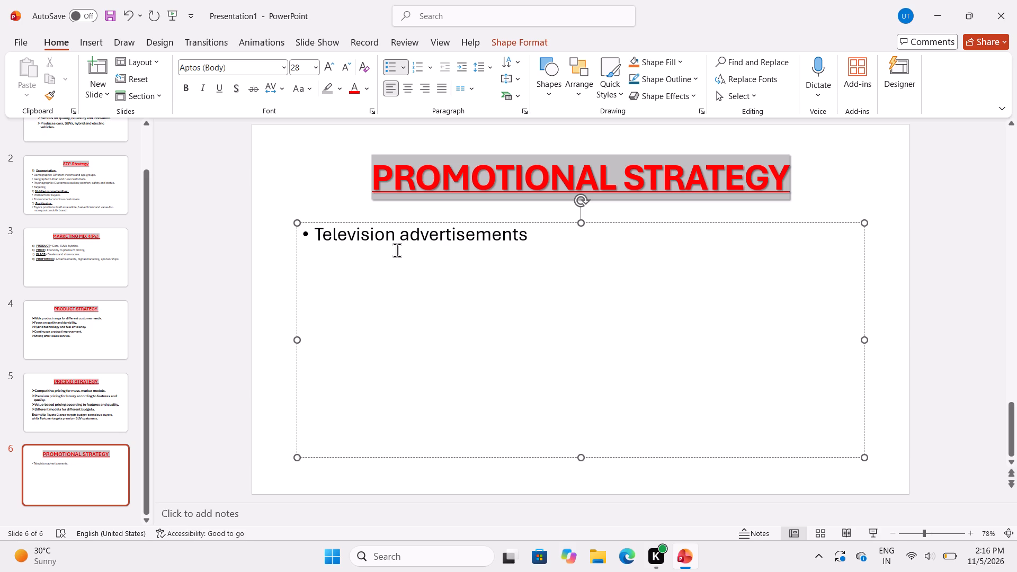
{"action": "key", "text": "period"}
Add a second bullet reading "Social media campaigns.".
{"action": "key", "text": "Return"}
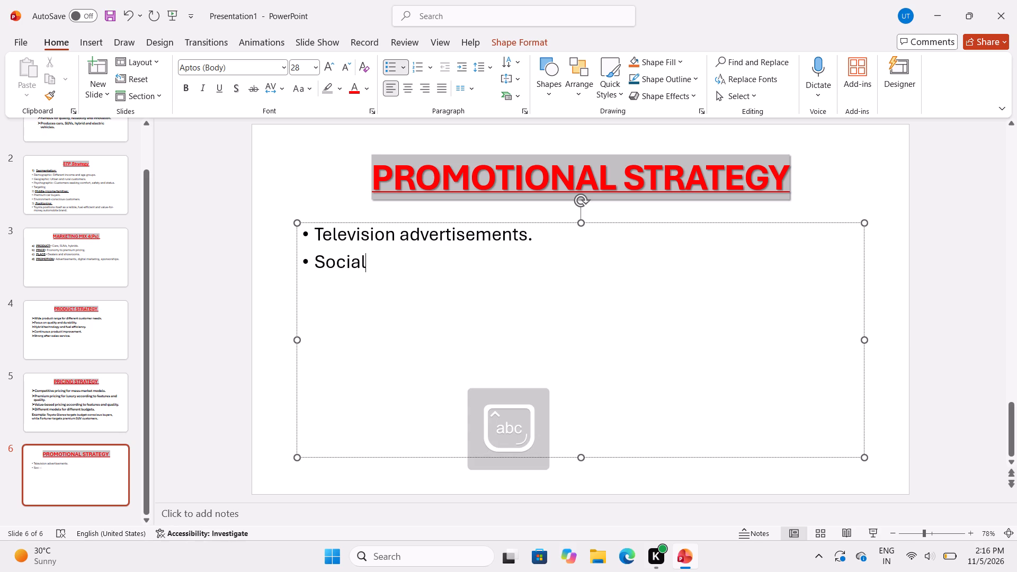
{"action": "type", "text": "media camp"}
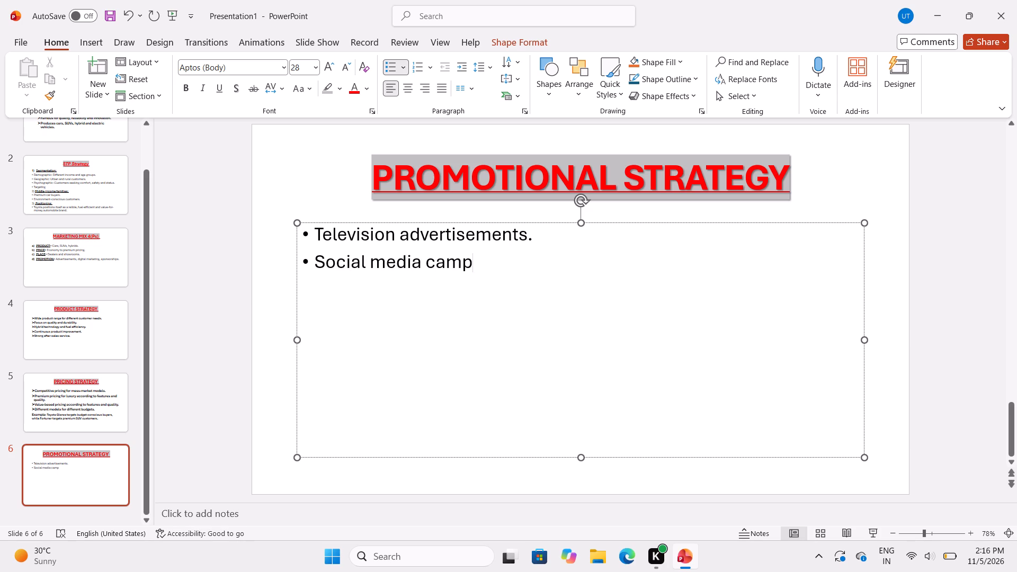
{"action": "type", "text": "aigns."}
Add a third bullet reading "Influencer and digital marketing.".
{"action": "key", "text": "Return"}
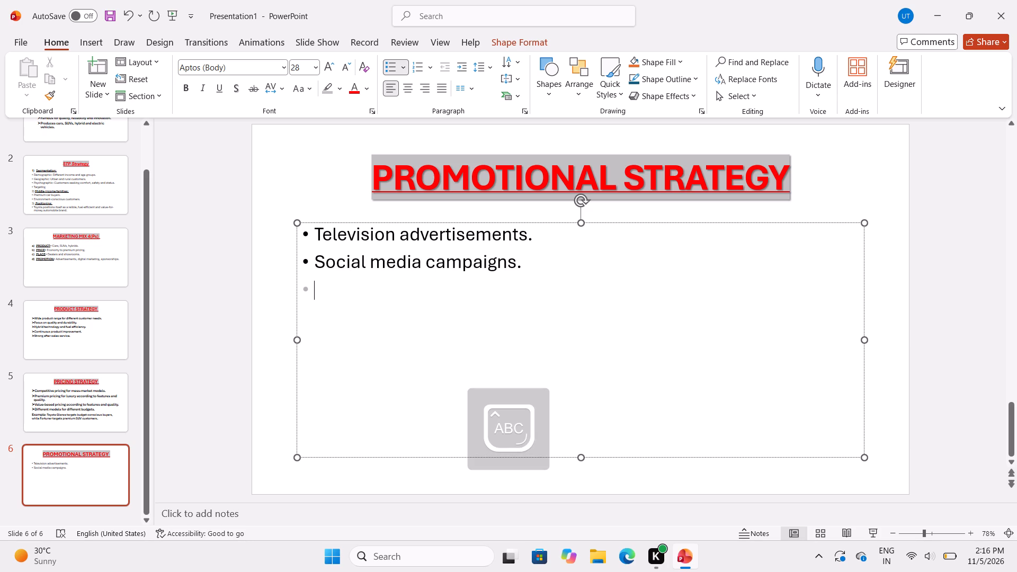
{"action": "type", "text": "fl"}
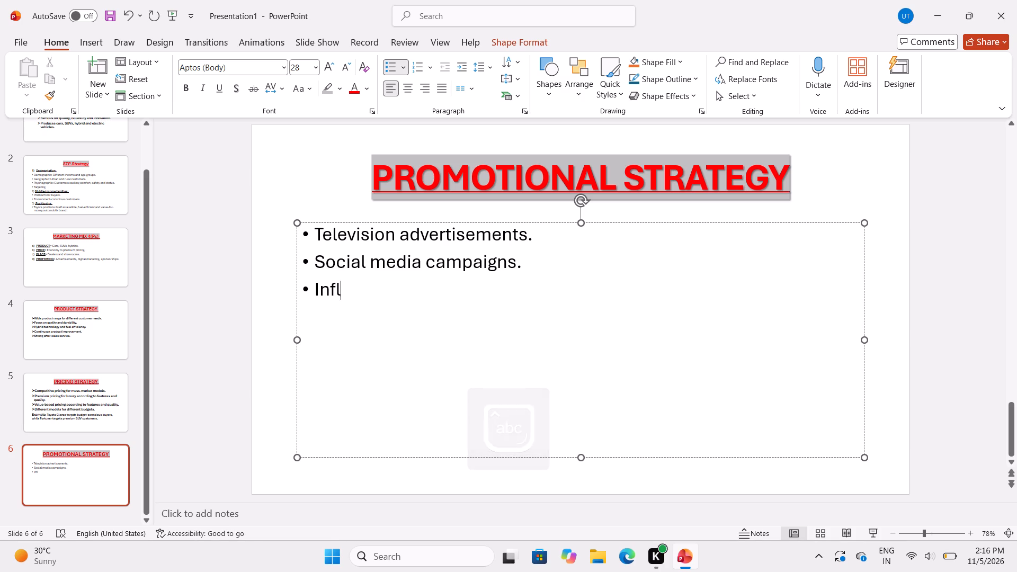
{"action": "type", "text": "ue"}
{"action": "type", "text": "ncer"}
{"action": "key", "text": "space"}
{"action": "type", "text": "and"}
{"action": "key", "text": "space"}
{"action": "type", "text": "digital matketing"}
{"action": "key", "text": "period"}
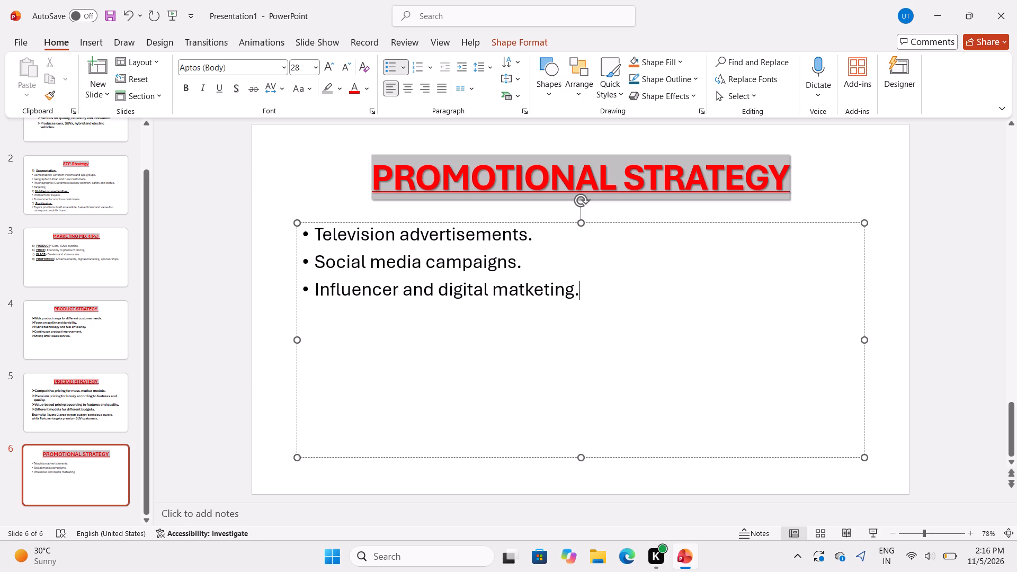
{"action": "left_click", "coordinate": [524, 291]}
{"action": "key", "text": "BackSpace"}
{"action": "key", "text": "r"}
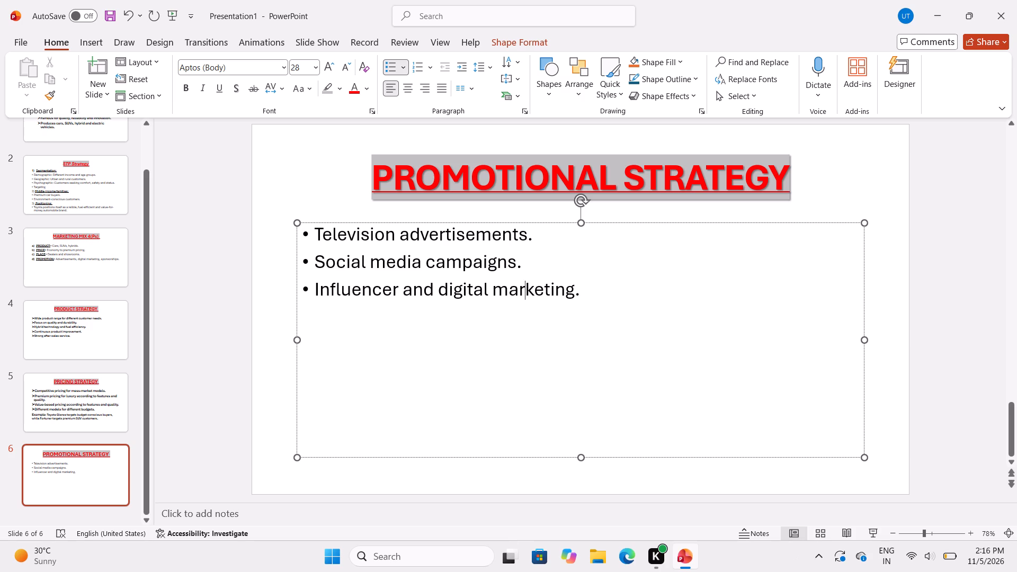
Add a fourth bullet after the digital marketing line reading "Sponsorships and brand partnerships.".
{"action": "key", "text": "Right"}
{"action": "key", "text": "Right"}
{"action": "key", "text": "Right"}
{"action": "key", "text": "Right"}
{"action": "key", "text": "Right"}
{"action": "key", "text": "Right"}
{"action": "key", "text": "Right"}
{"action": "key", "text": "Return"}
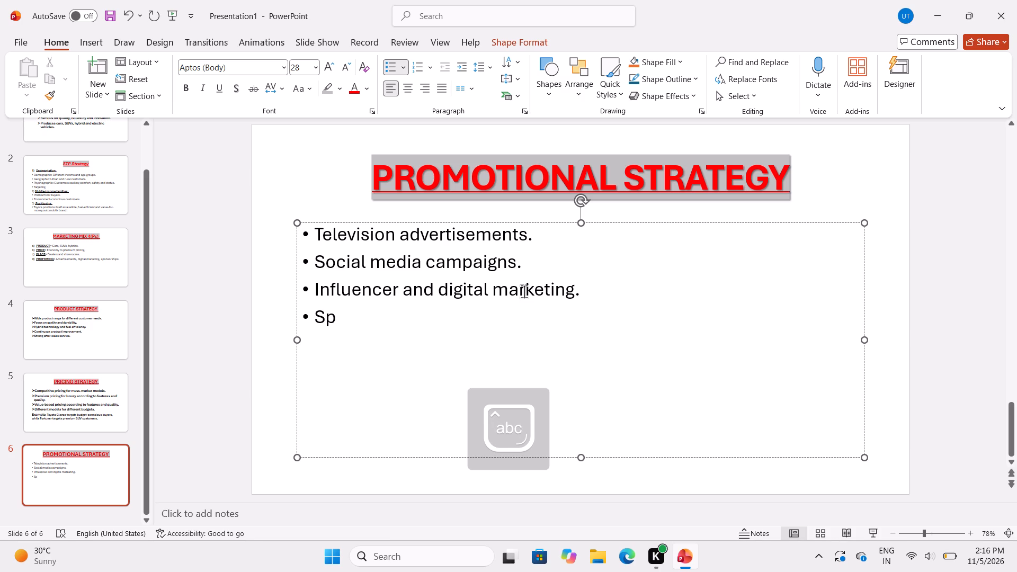
{"action": "type", "text": "on"}
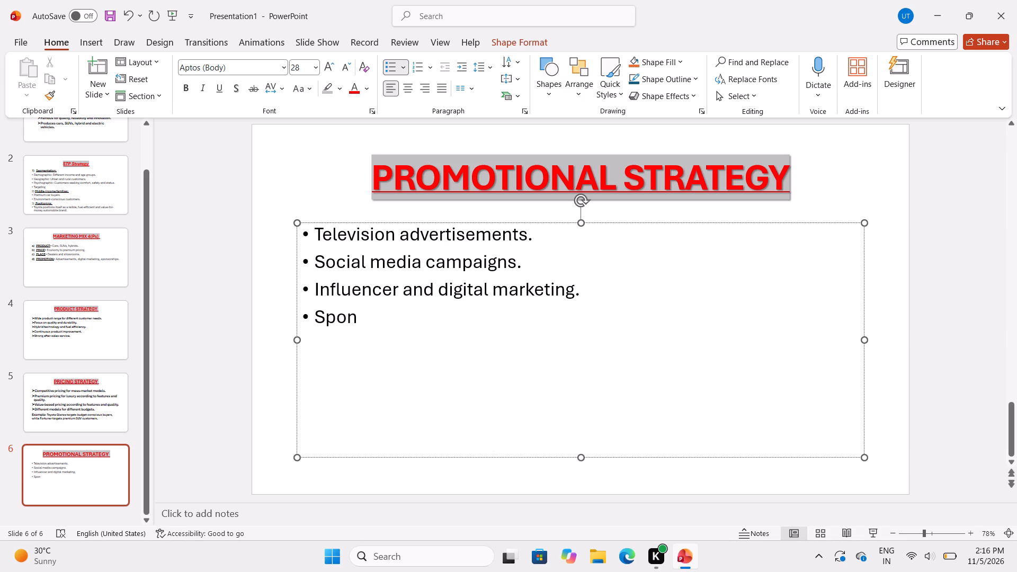
{"action": "type", "text": "sorship"}
{"action": "key", "text": "space"}
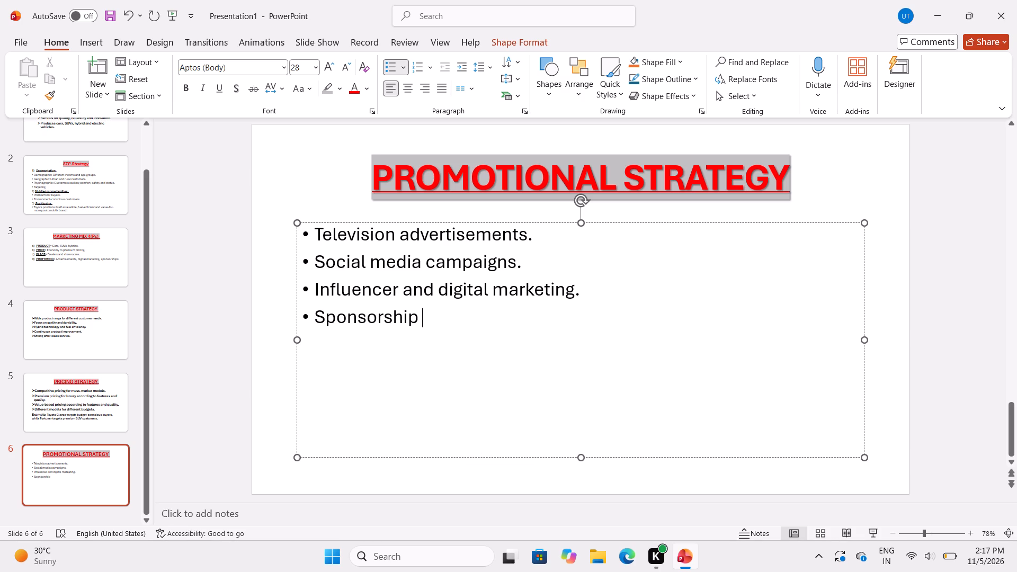
{"action": "key", "text": "BackSpace"}
{"action": "type", "text": "s"}
{"action": "key", "text": "space"}
{"action": "type", "text": "and brand"}
{"action": "key", "text": "space"}
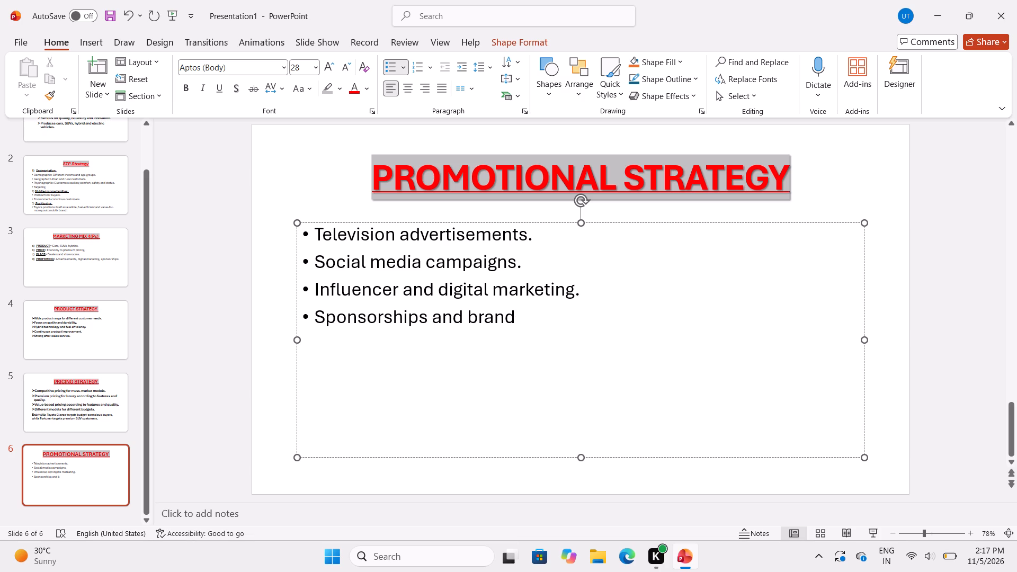
{"action": "type", "text": "pa"}
{"action": "type", "text": "rtnershi"}
{"action": "type", "text": "ps."}
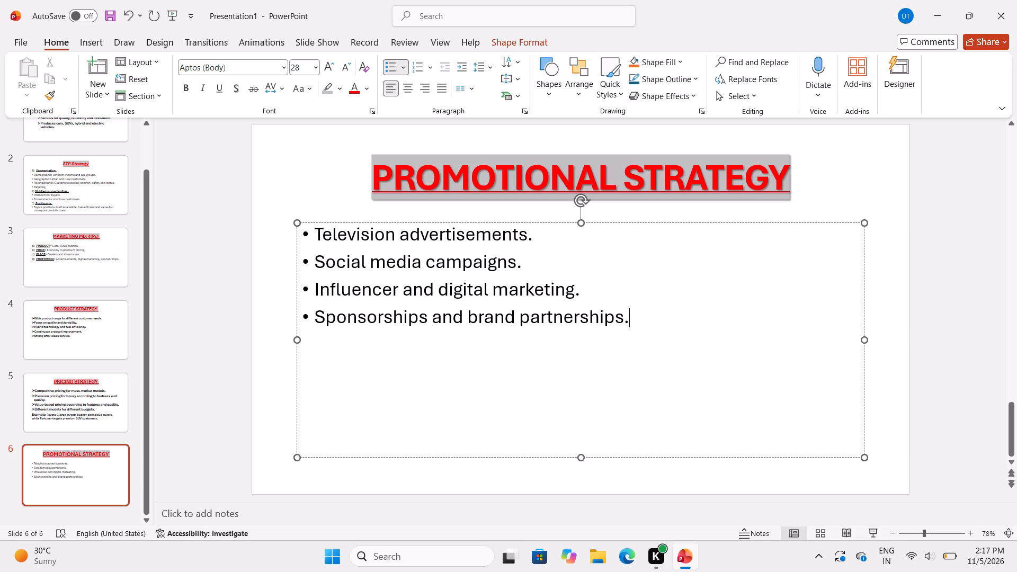
Add a fifth bullet to the promotional strategy slide reading "Customer testimonials and promotional offers.".
{"action": "key", "text": "Return"}
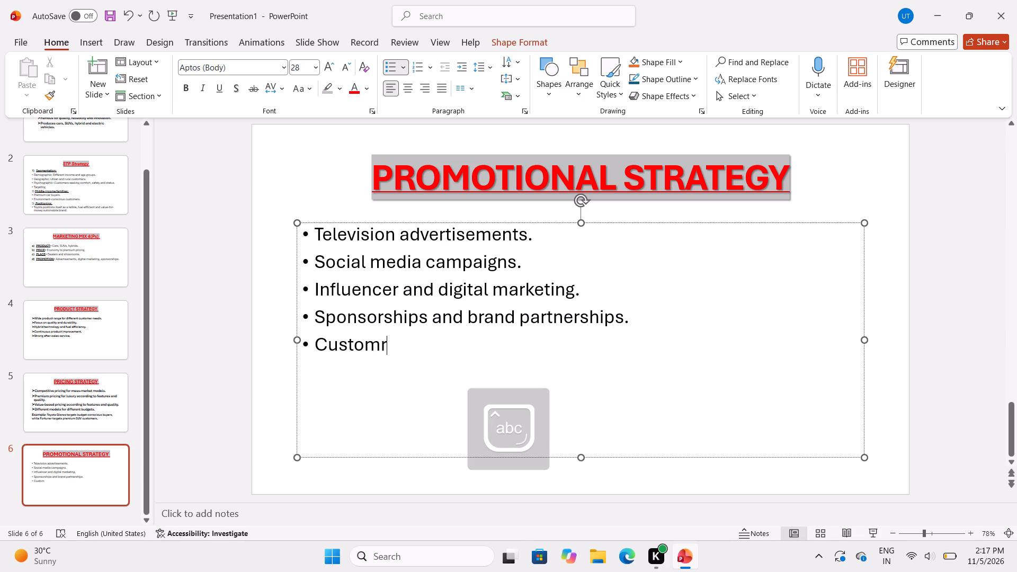
{"action": "key", "text": "BackSpace"}
{"action": "key", "text": "BackSpace"}
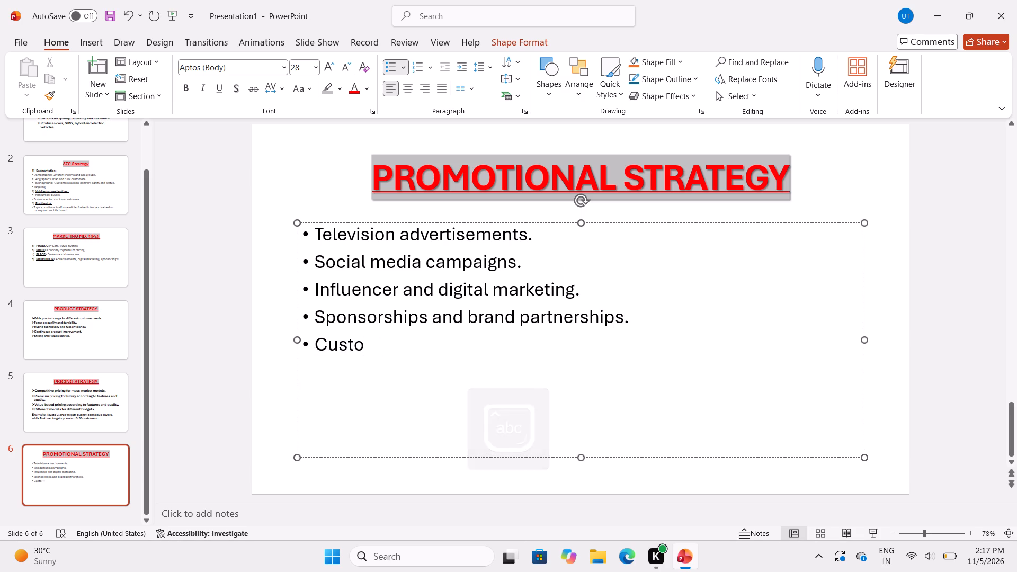
{"action": "type", "text": "mer tes"}
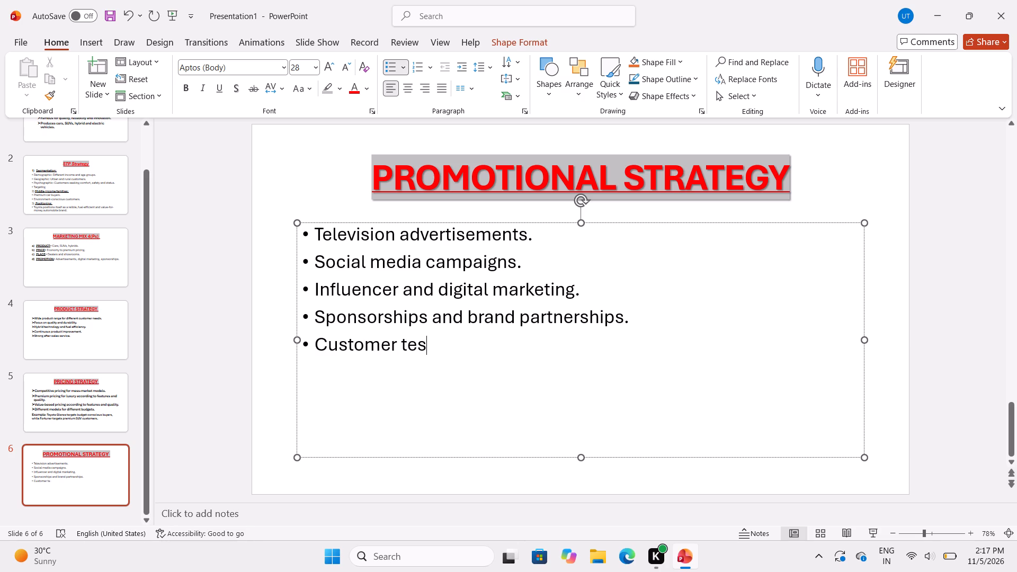
{"action": "type", "text": "tim"}
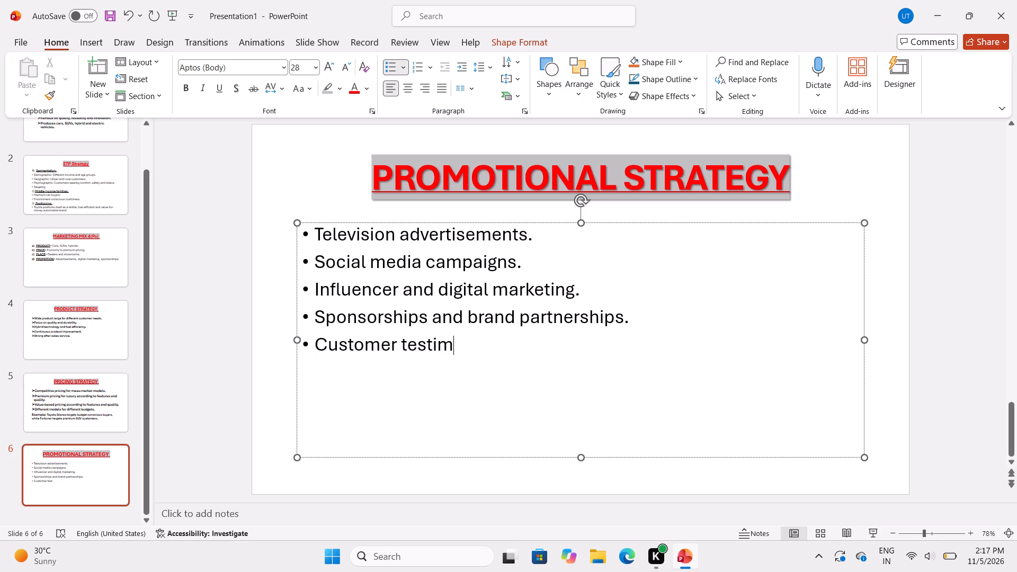
{"action": "type", "text": "onia"}
{"action": "type", "text": "ls and prom"}
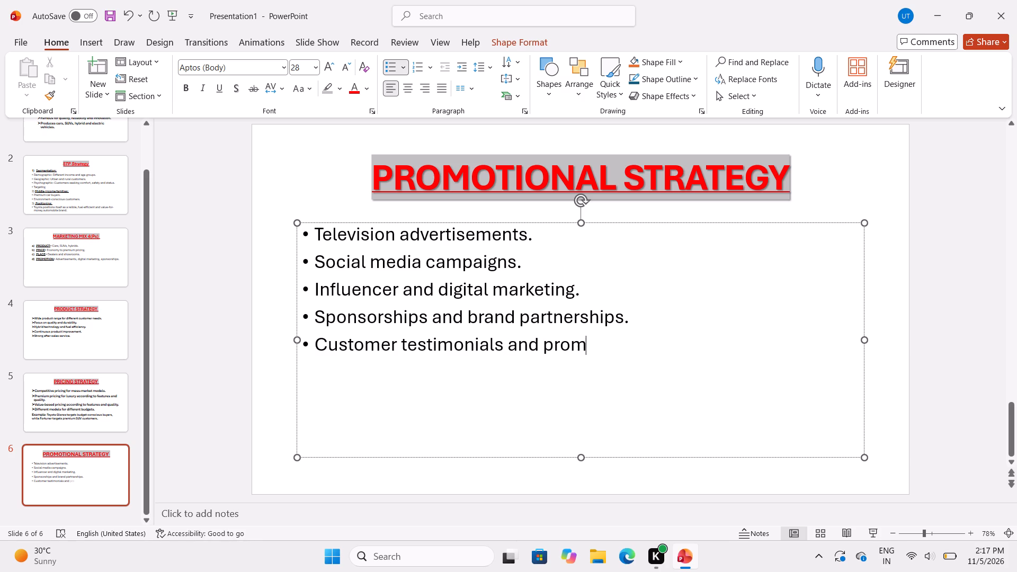
{"action": "key", "text": "o"}
{"action": "type", "text": "tional"}
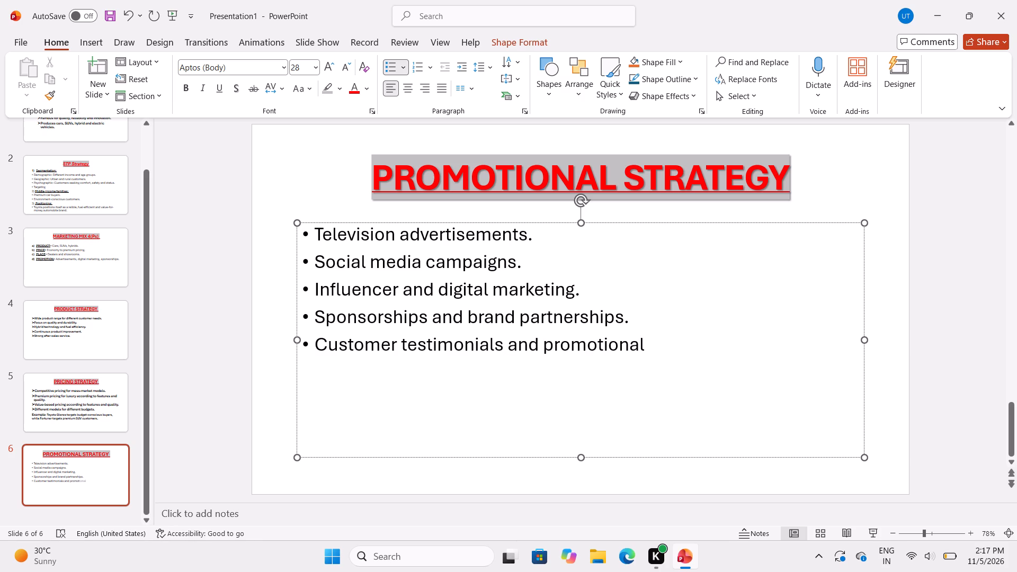
{"action": "key", "text": "space"}
{"action": "type", "text": "offers."}
Make all the promotional strategy body text bold and change its bullets to the arrow style.
{"action": "key", "text": "ctrl+a"}
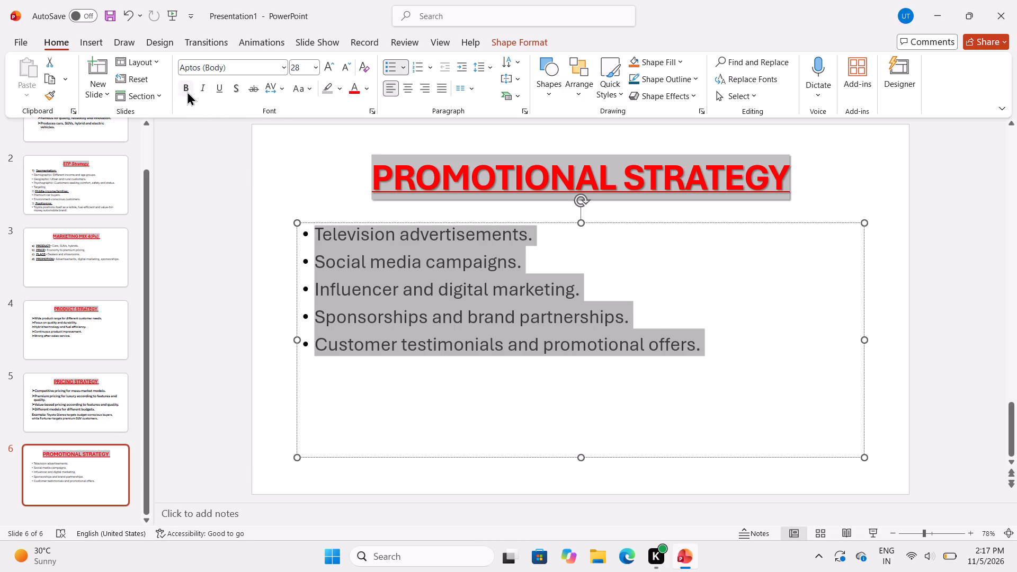
{"action": "left_click", "coordinate": [188, 90]}
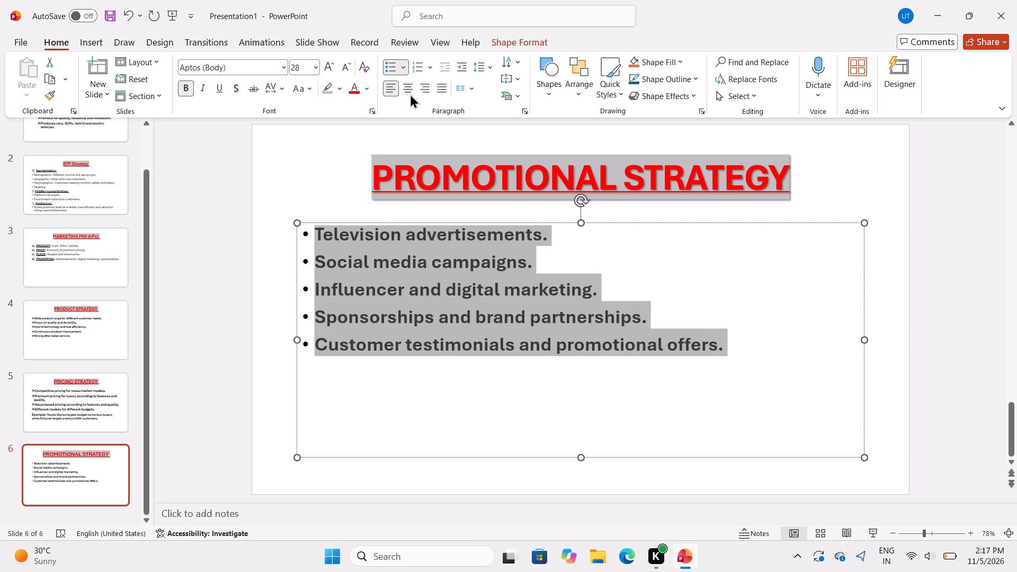
{"action": "left_click", "coordinate": [405, 69]}
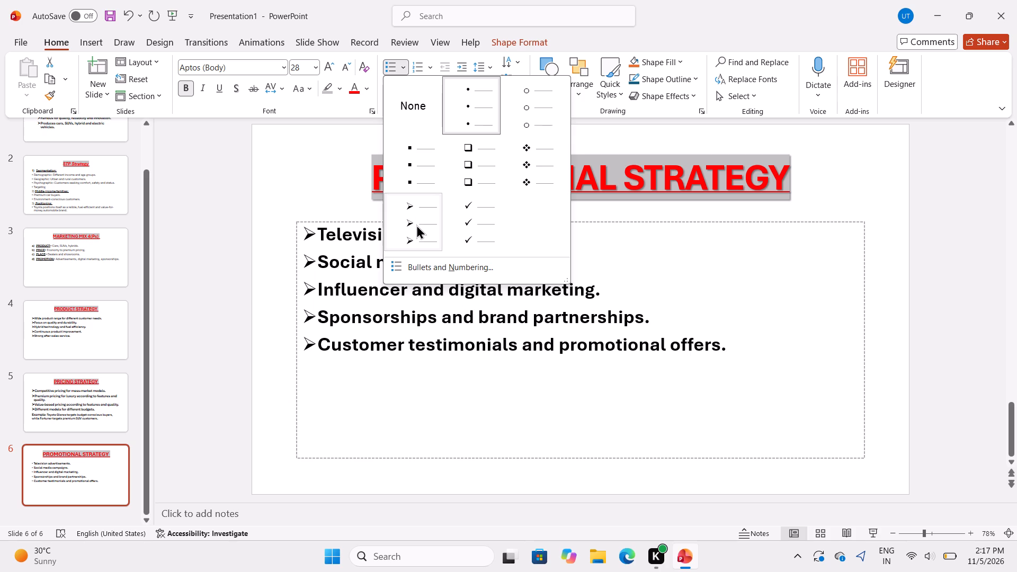
{"action": "left_click", "coordinate": [416, 224]}
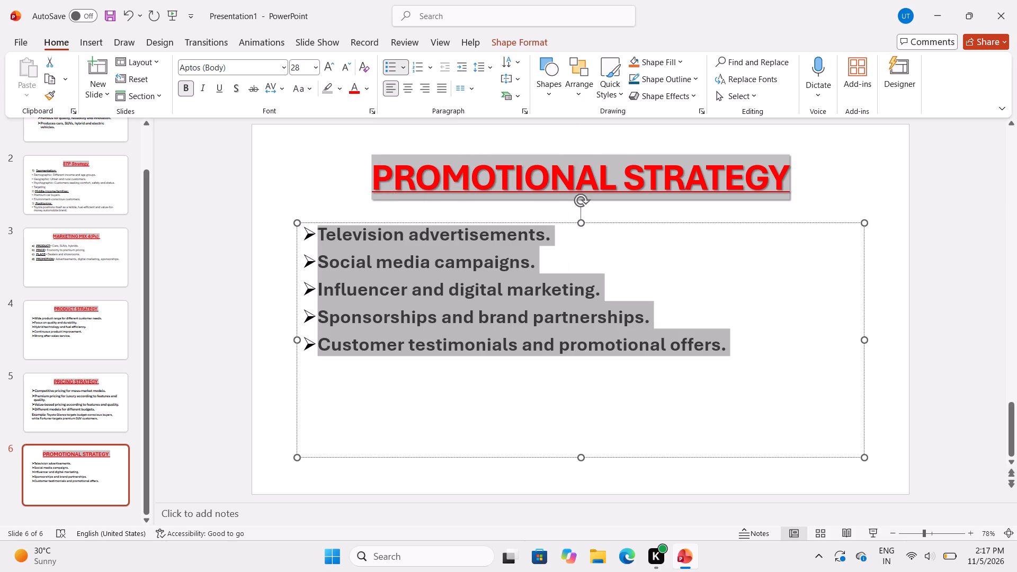
Add a new Title and Content slide after the promotional strategy slide and title it "CONSUMER BEHAVIOUR".
{"action": "left_click", "coordinate": [100, 89]}
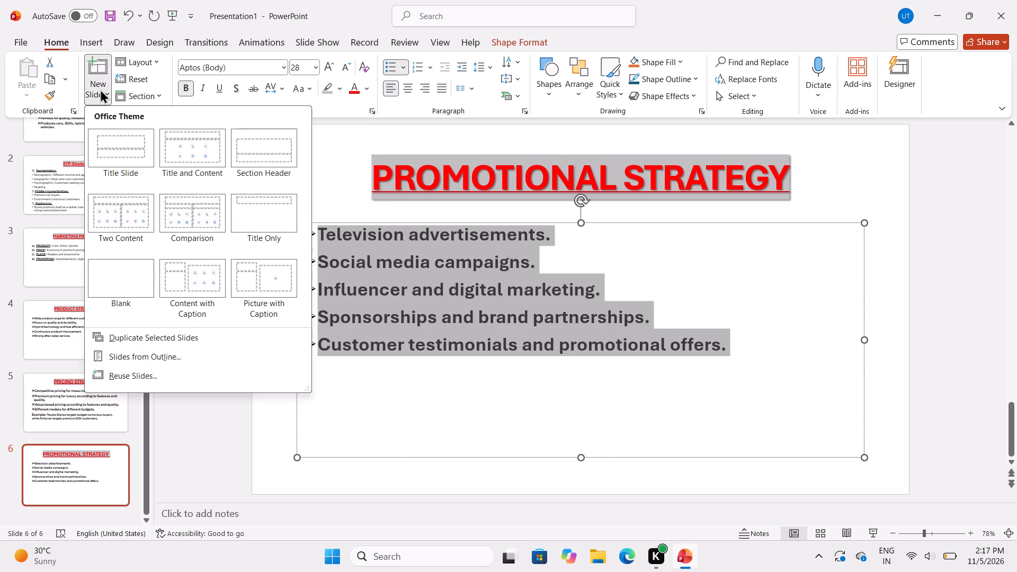
{"action": "left_click", "coordinate": [195, 154]}
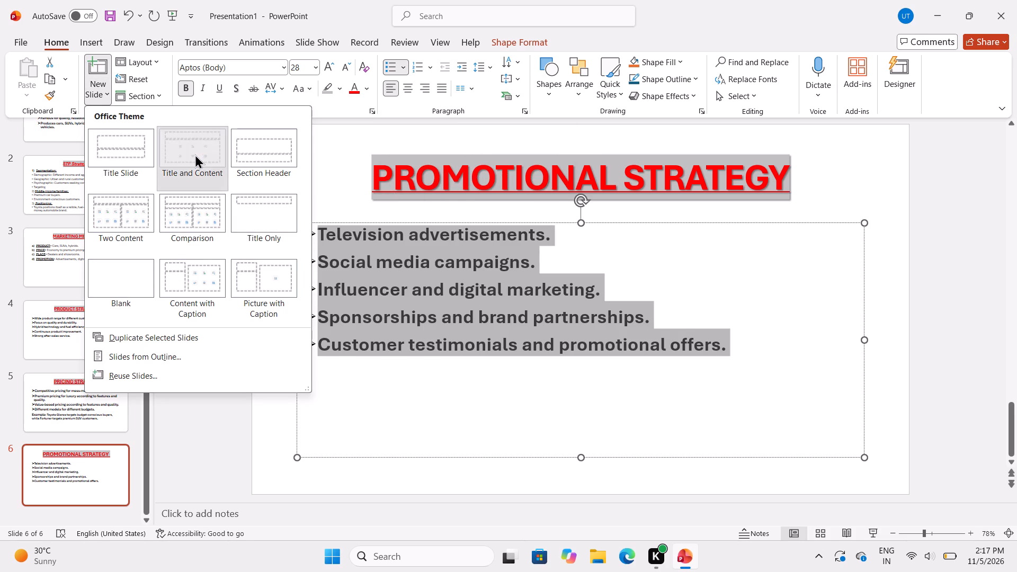
{"action": "left_click", "coordinate": [404, 204]}
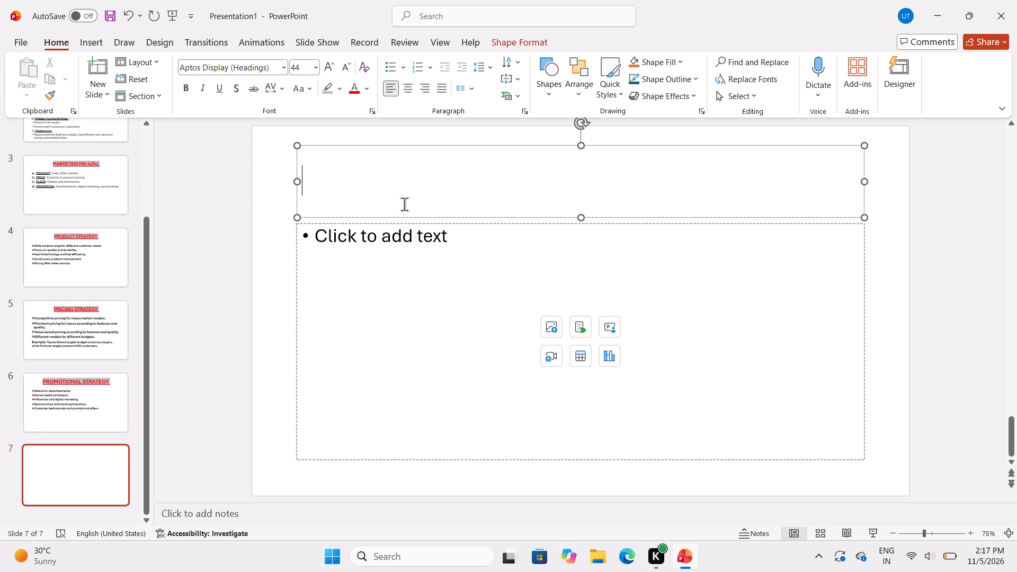
{"action": "type", "text": "CONSUMER"}
{"action": "key", "text": "space"}
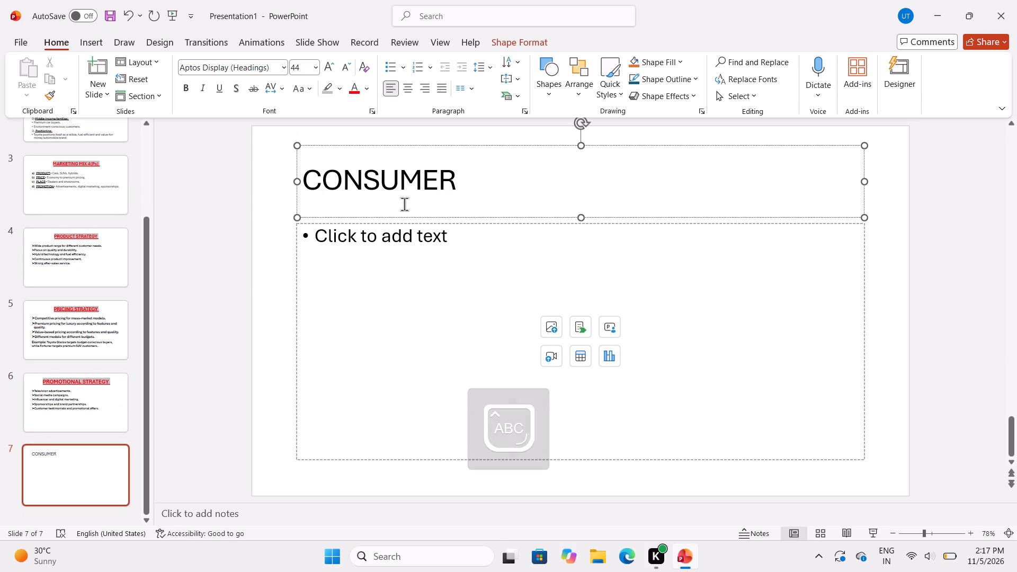
{"action": "type", "text": "BEH"}
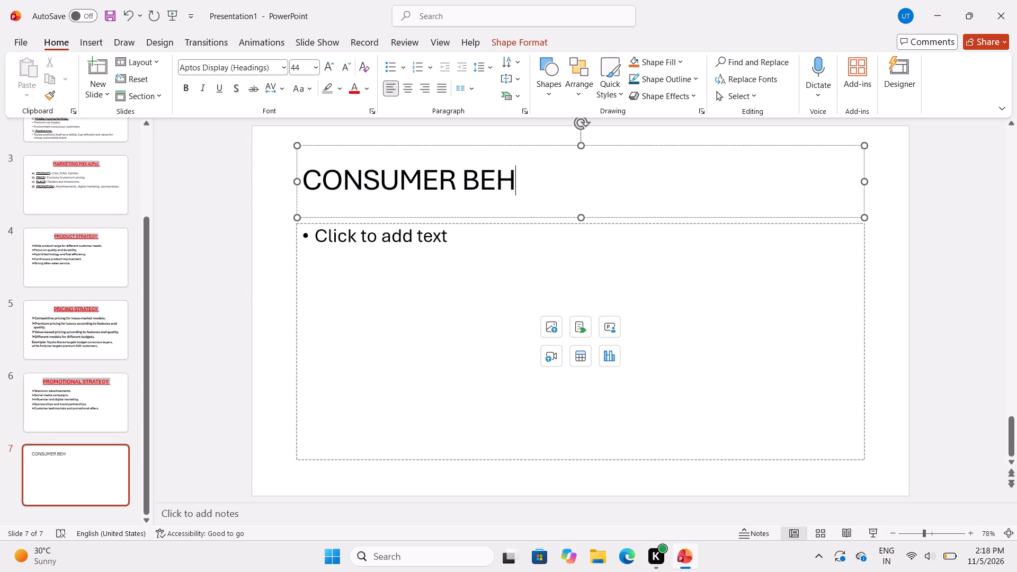
{"action": "type", "text": "AV"}
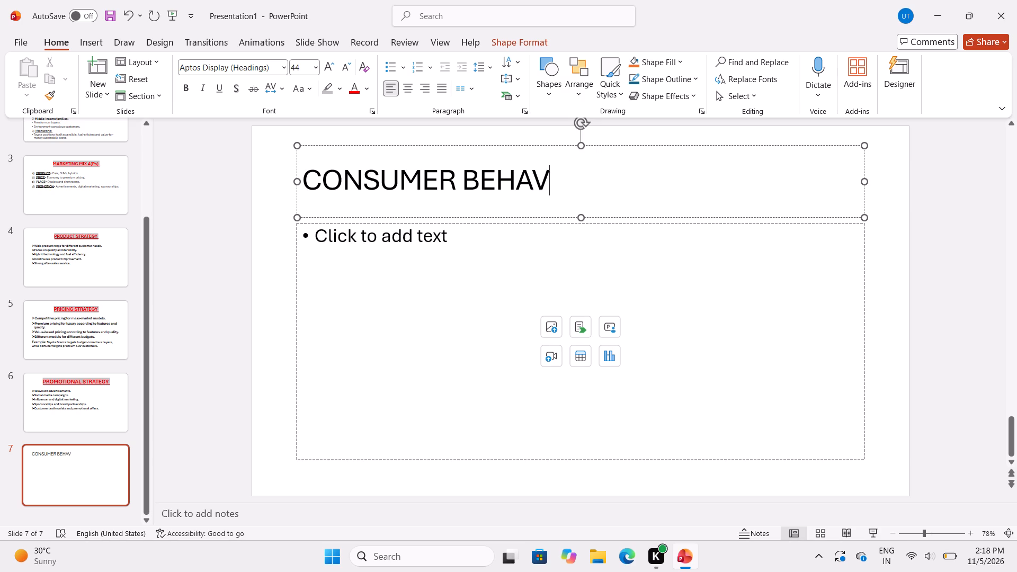
{"action": "type", "text": "IOUR"}
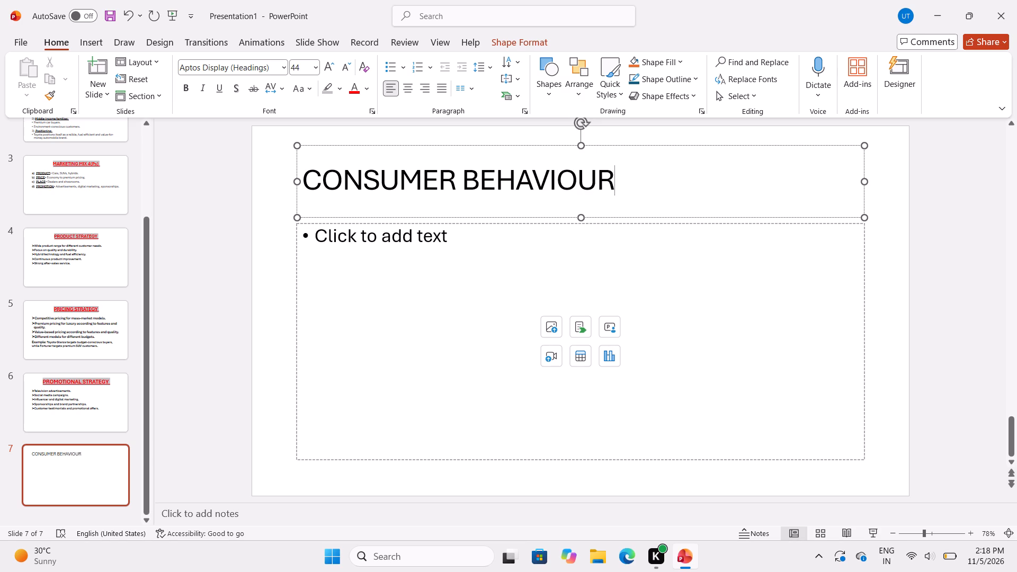
{"action": "key", "text": "ctrl+s"}
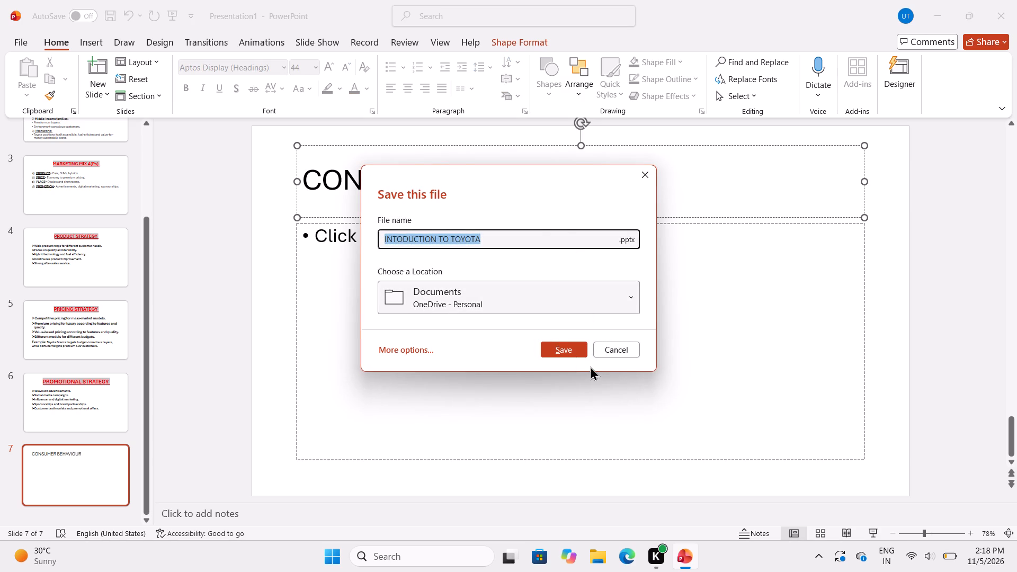
{"action": "left_click", "coordinate": [611, 346]}
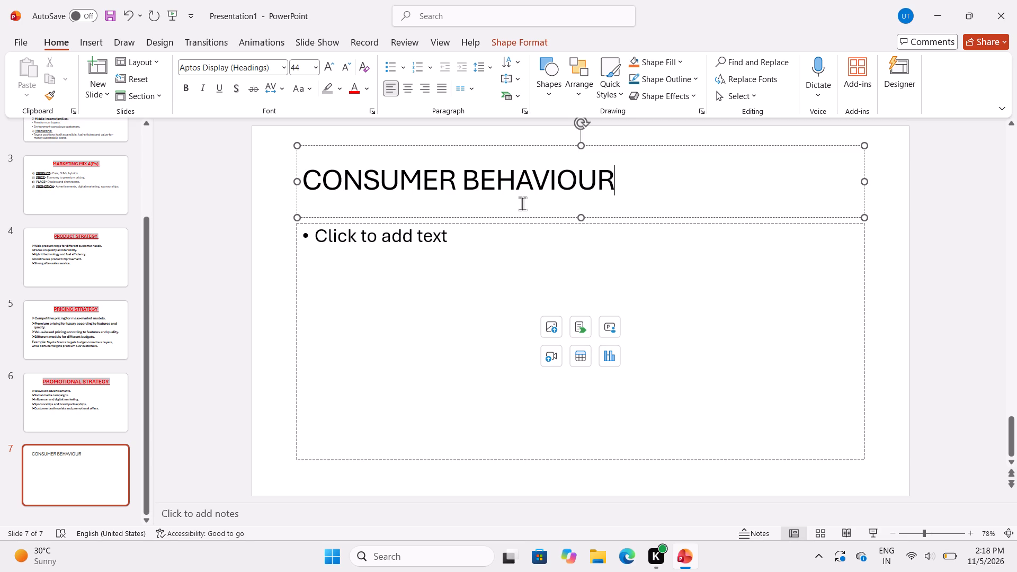
Format the CONSUMER BEHAVIOUR title as bold, underlined, shadowed red text with grey highlighting, font size 54, centred.
{"action": "key", "text": "ctrl+a"}
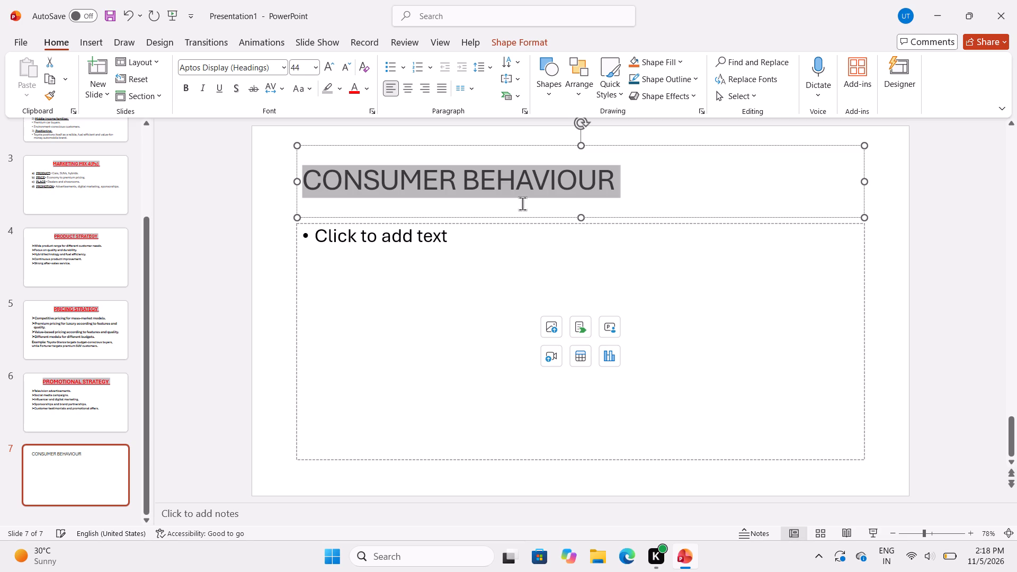
{"action": "left_click", "coordinate": [186, 85]}
{"action": "left_click", "coordinate": [222, 87]}
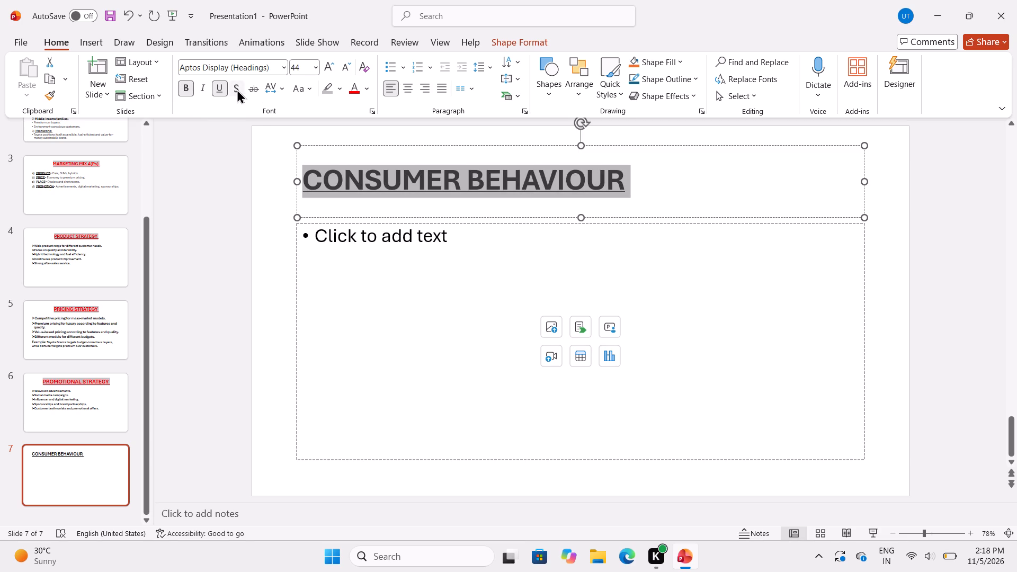
{"action": "left_click", "coordinate": [237, 89]}
{"action": "left_click", "coordinate": [355, 87]}
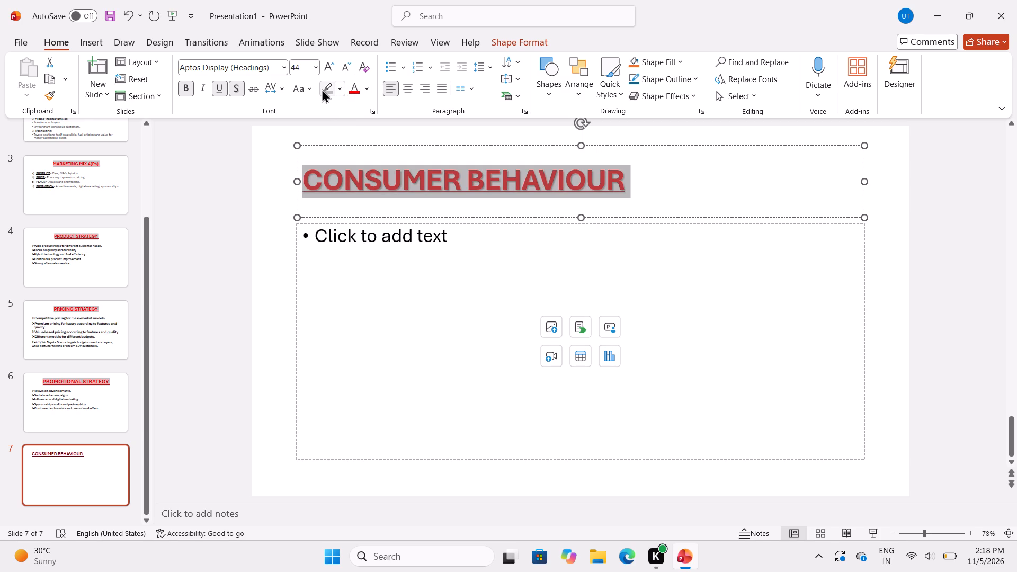
{"action": "left_click", "coordinate": [322, 87]}
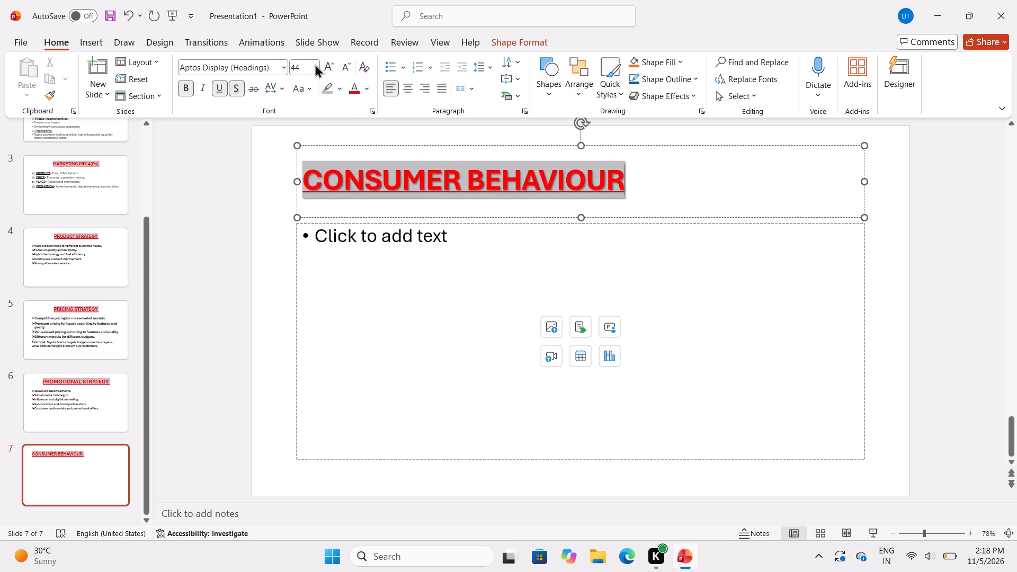
{"action": "left_click", "coordinate": [315, 64]}
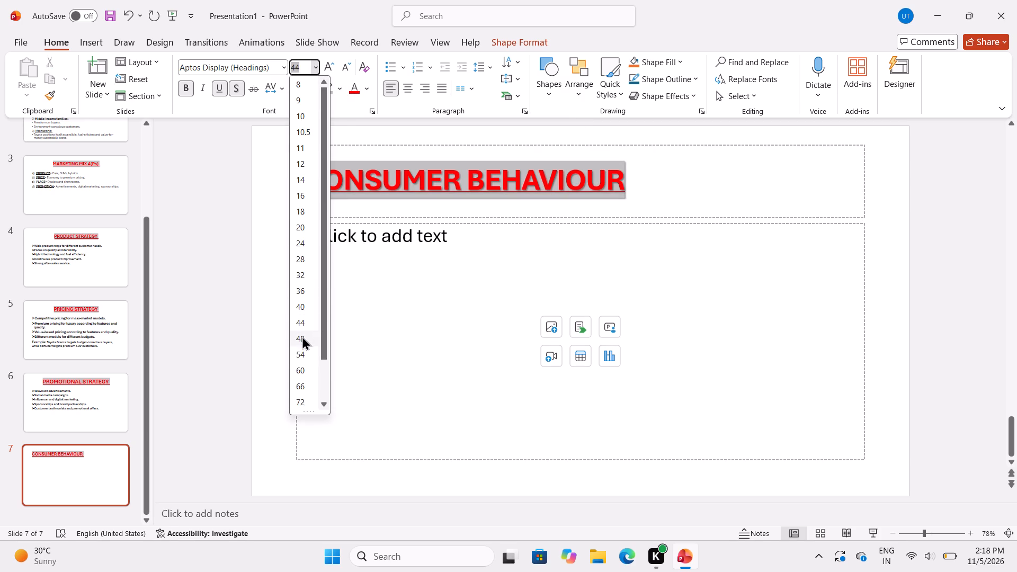
{"action": "left_click", "coordinate": [304, 356]}
{"action": "key", "text": "ctrl+a"}
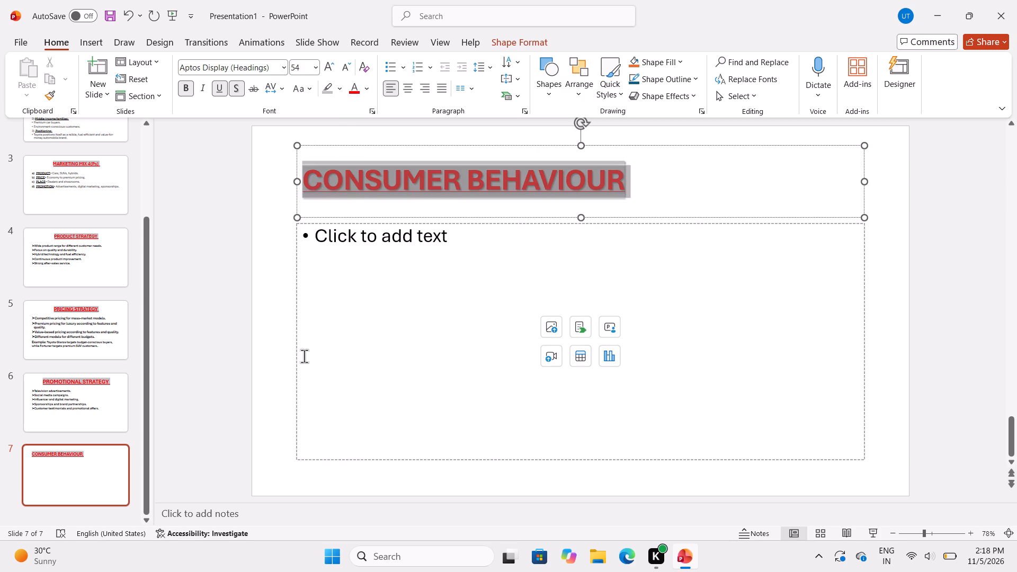
{"action": "left_click", "coordinate": [315, 66]}
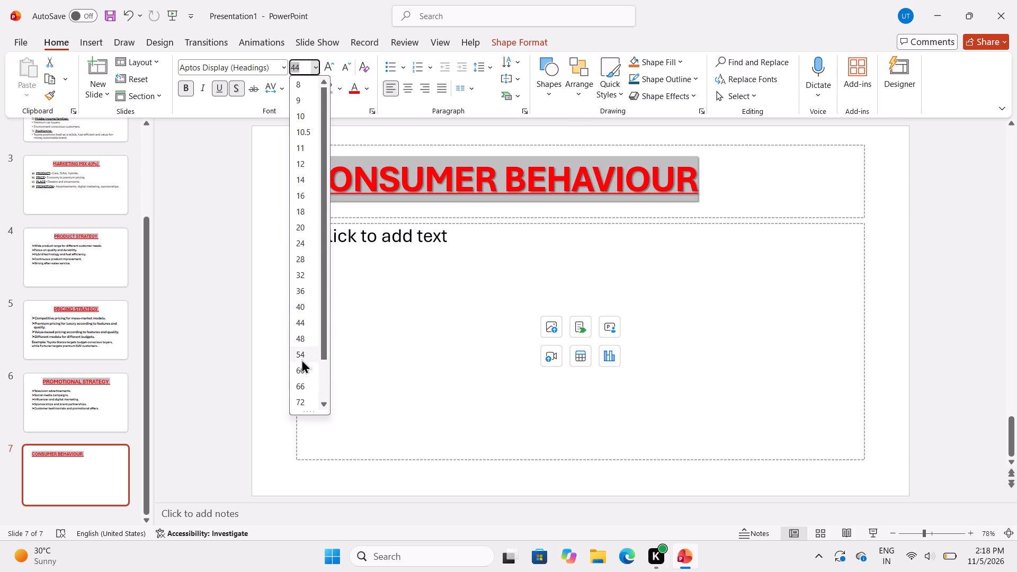
{"action": "left_click", "coordinate": [301, 358]}
{"action": "left_click", "coordinate": [407, 90]}
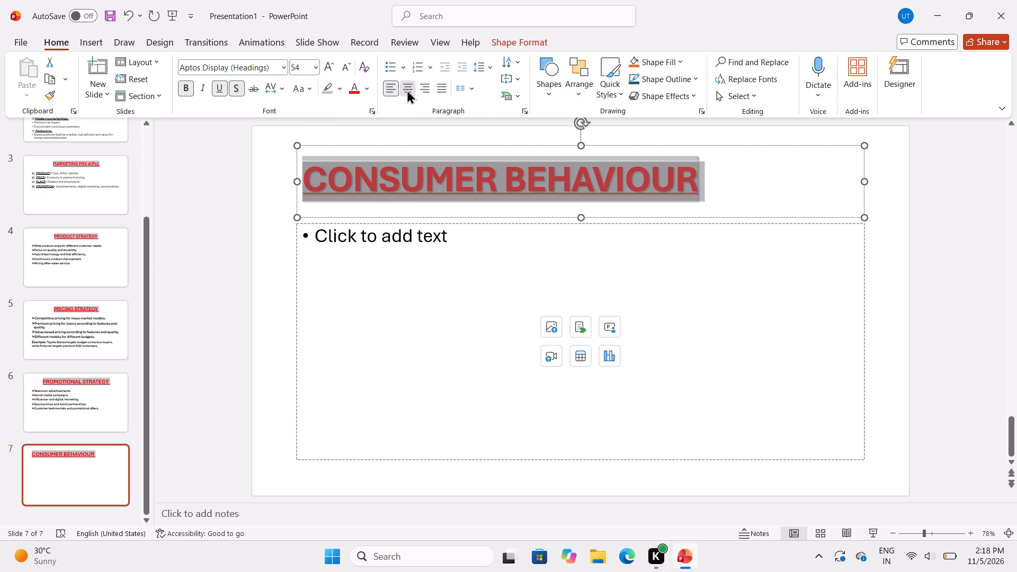
Enter "WHY DO CUSTOMERS PREFER TOYOTA?" as the first bullet in the consumer behaviour slide's body and start a new line.
{"action": "left_click", "coordinate": [356, 258]}
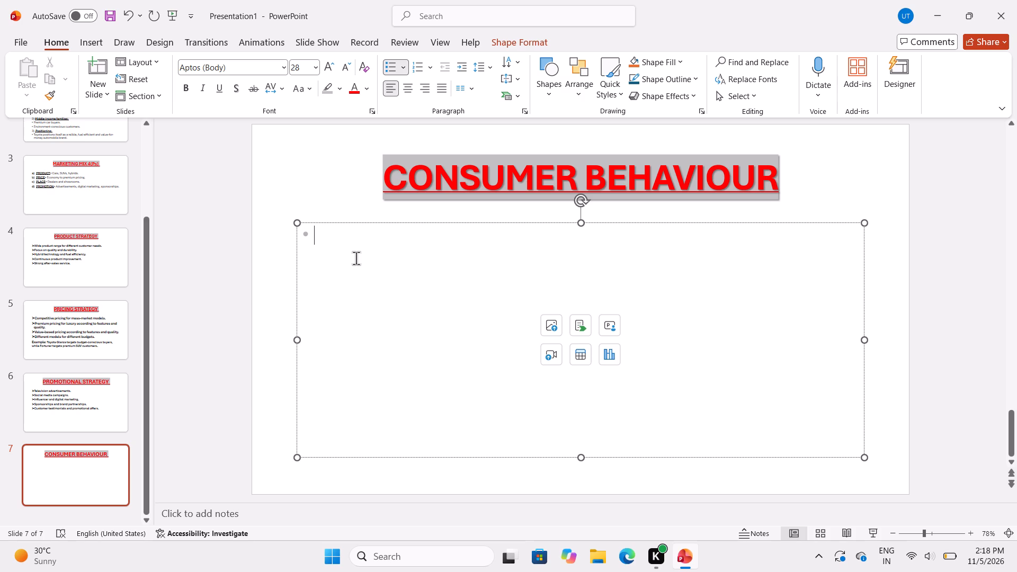
{"action": "type", "text": "WHY DO"}
{"action": "key", "text": "space"}
{"action": "type", "text": "CUSTOMER"}
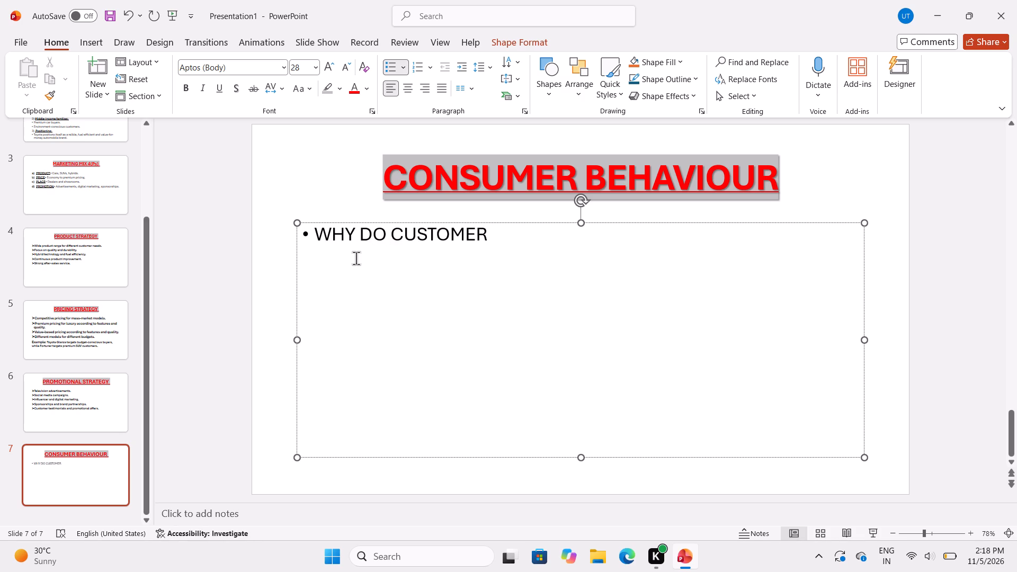
{"action": "type", "text": "S PREFER TOYOTA"}
{"action": "key", "text": "shift+question"}
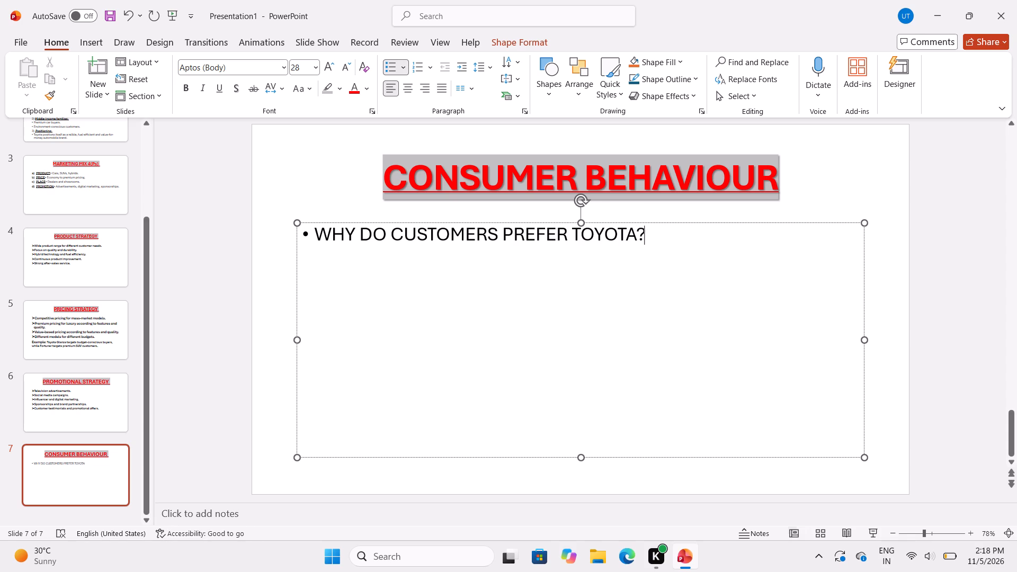
{"action": "key", "text": "Return"}
Add the bullets "Brand trust and reputation." and "Reliability and durability." below the question on the consumer behaviour slide.
{"action": "key", "text": "b"}
{"action": "type", "text": "rand"}
{"action": "key", "text": "space"}
{"action": "type", "text": "trust and rep"}
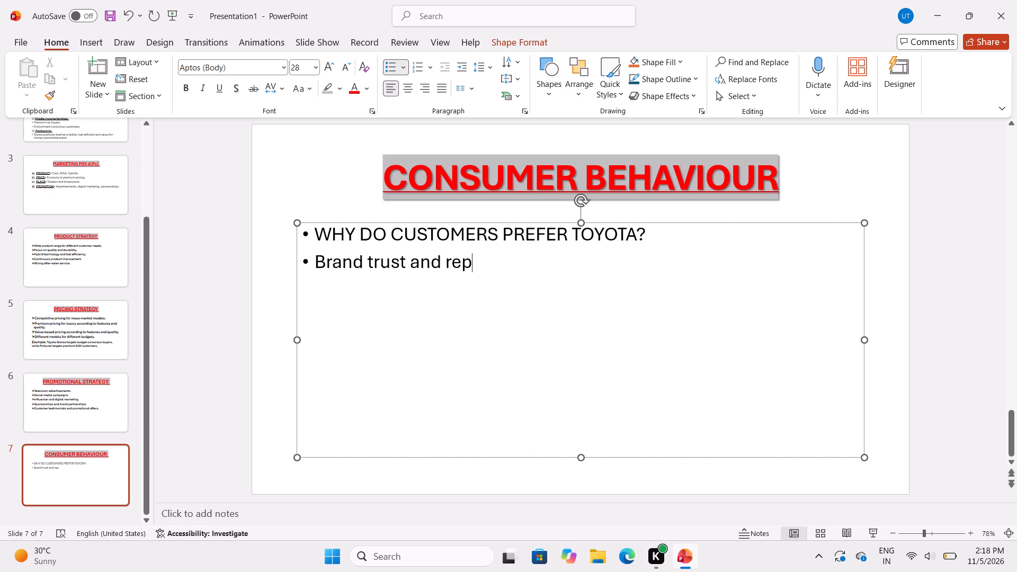
{"action": "type", "text": "utation"}
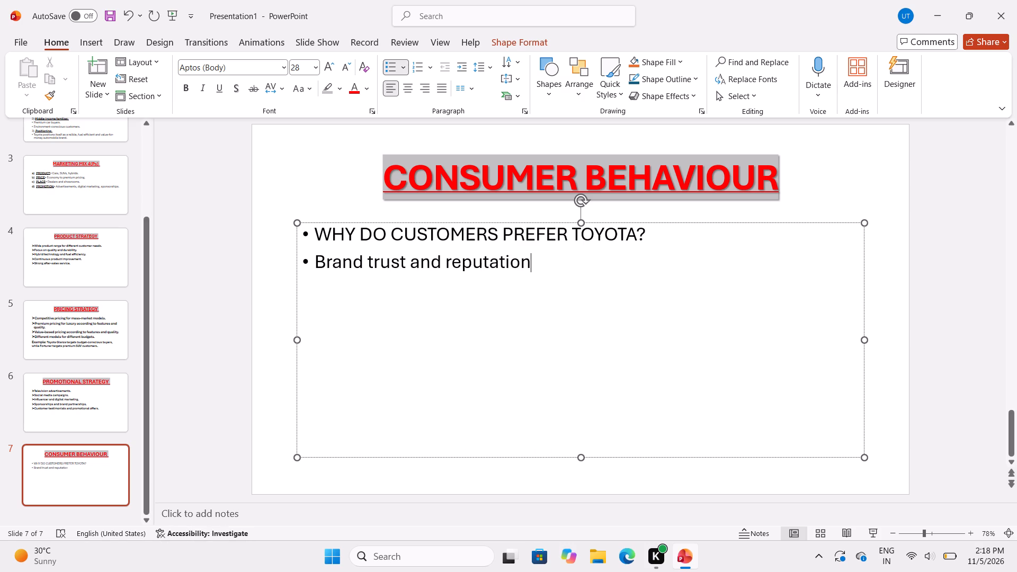
{"action": "key", "text": "period"}
{"action": "key", "text": "Return"}
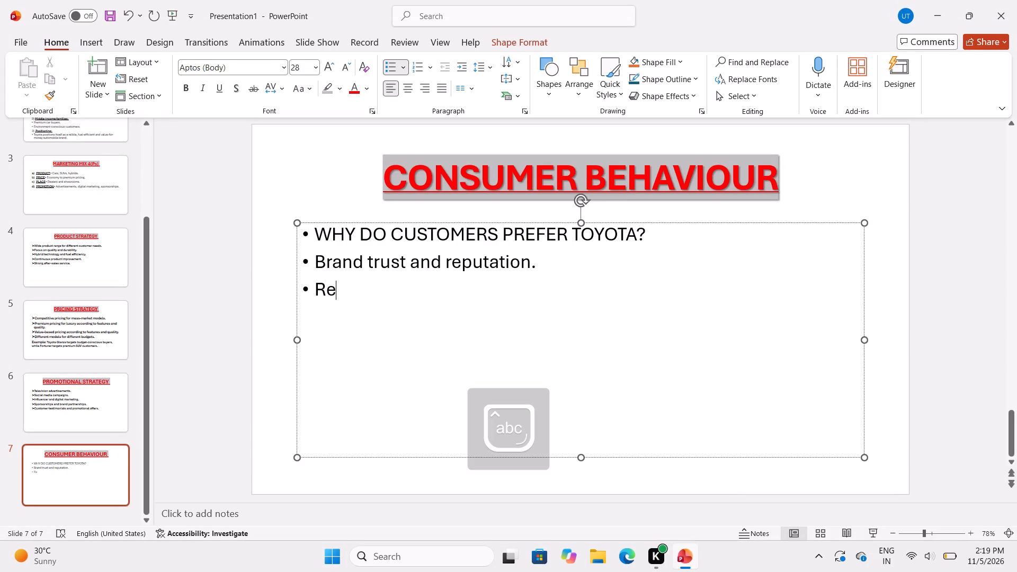
{"action": "type", "text": "liability"}
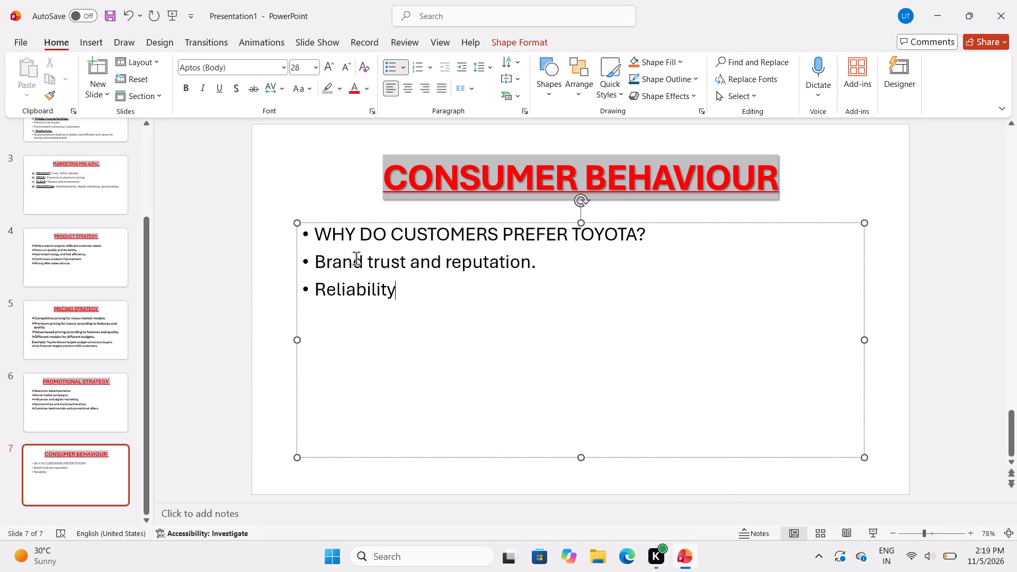
{"action": "key", "text": "space"}
{"action": "type", "text": "and"}
{"action": "key", "text": "space"}
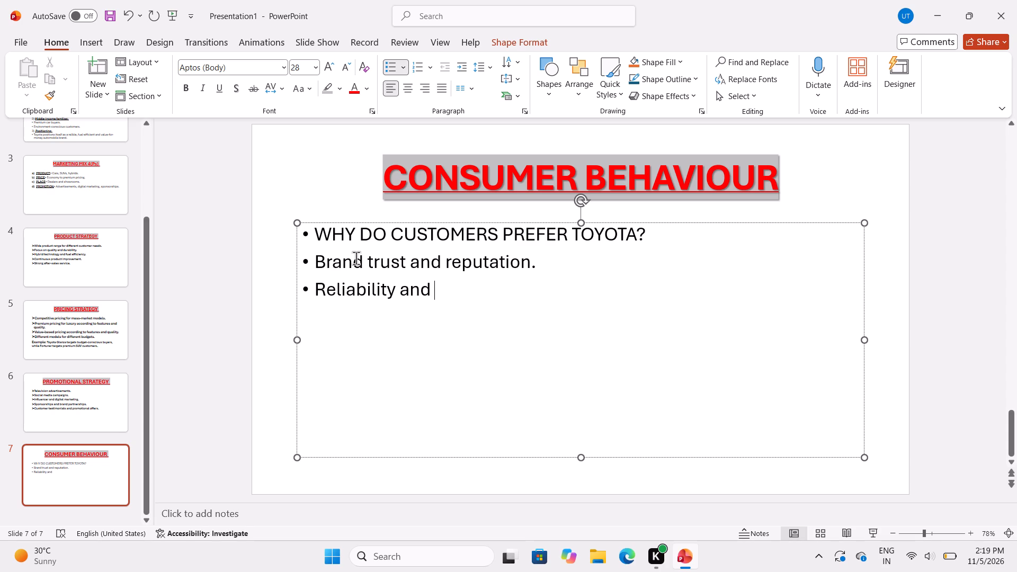
{"action": "type", "text": "durability,"}
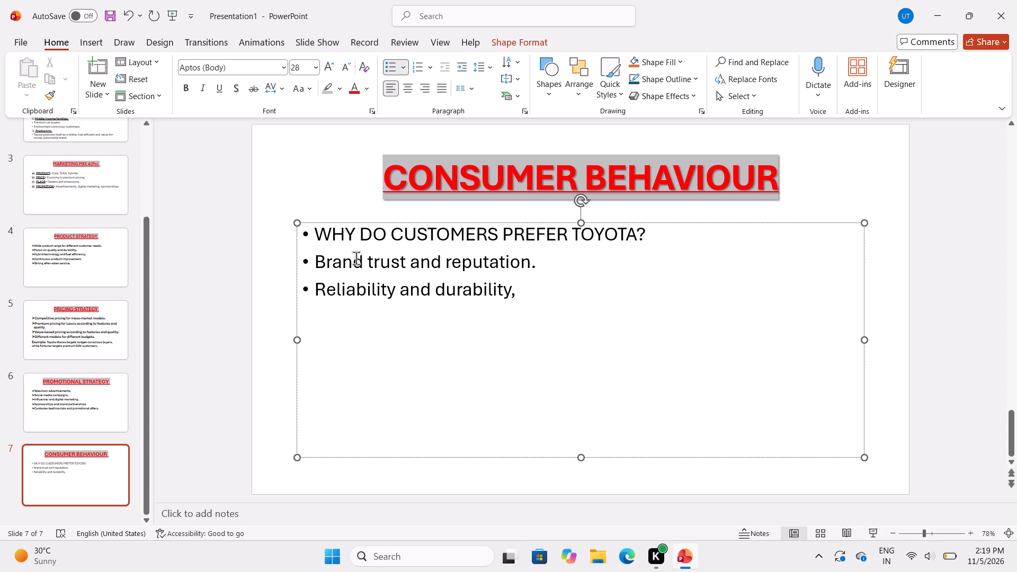
{"action": "key", "text": "BackSpace"}
{"action": "key", "text": "period"}
{"action": "key", "text": "Return"}
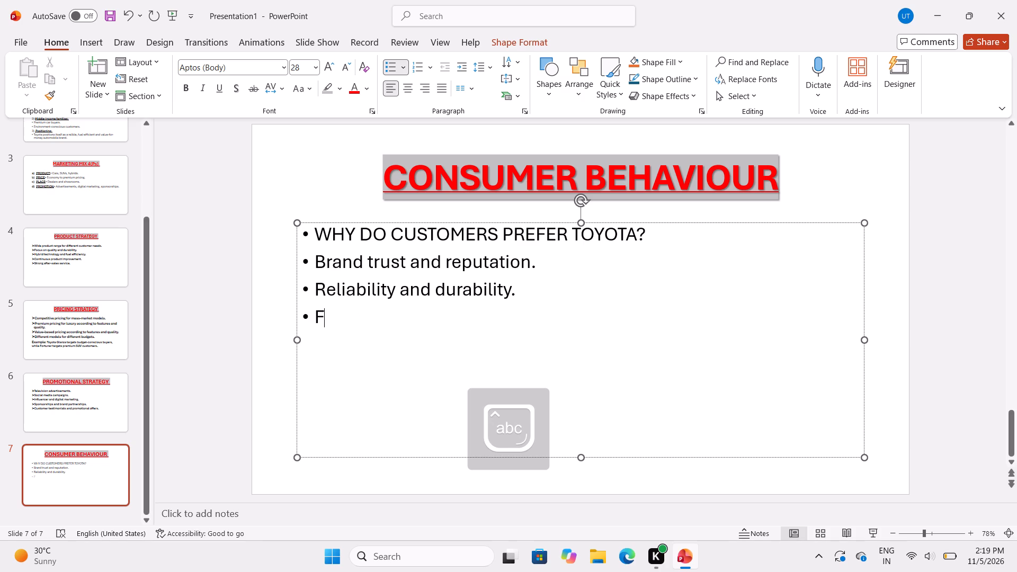
Add the bullets "Fuel efficiency." and "Safety features." to the consumer behaviour list.
{"action": "type", "text": "uel"}
{"action": "key", "text": "space"}
{"action": "type", "text": "effi"}
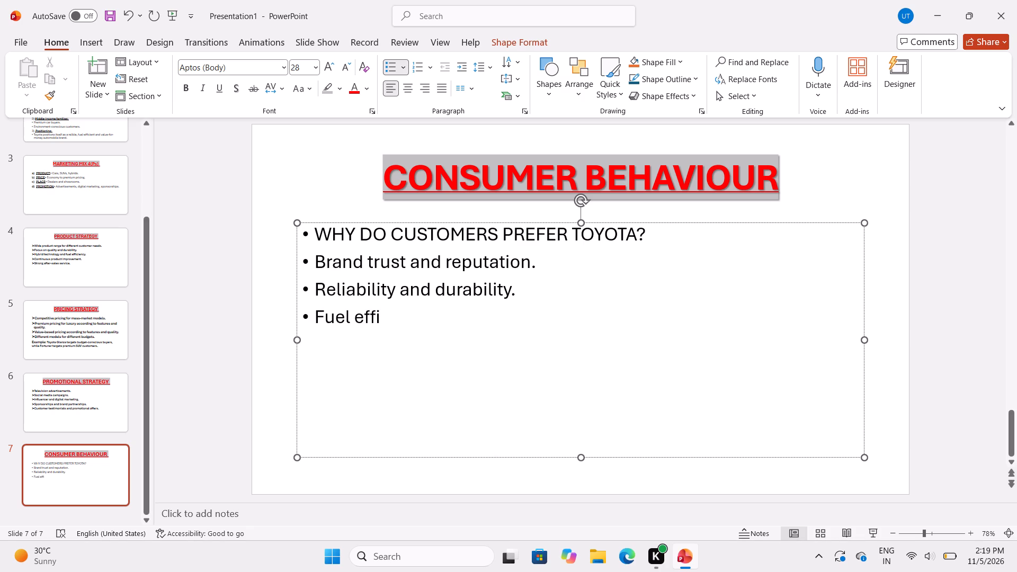
{"action": "type", "text": "ciency."}
{"action": "key", "text": "Return"}
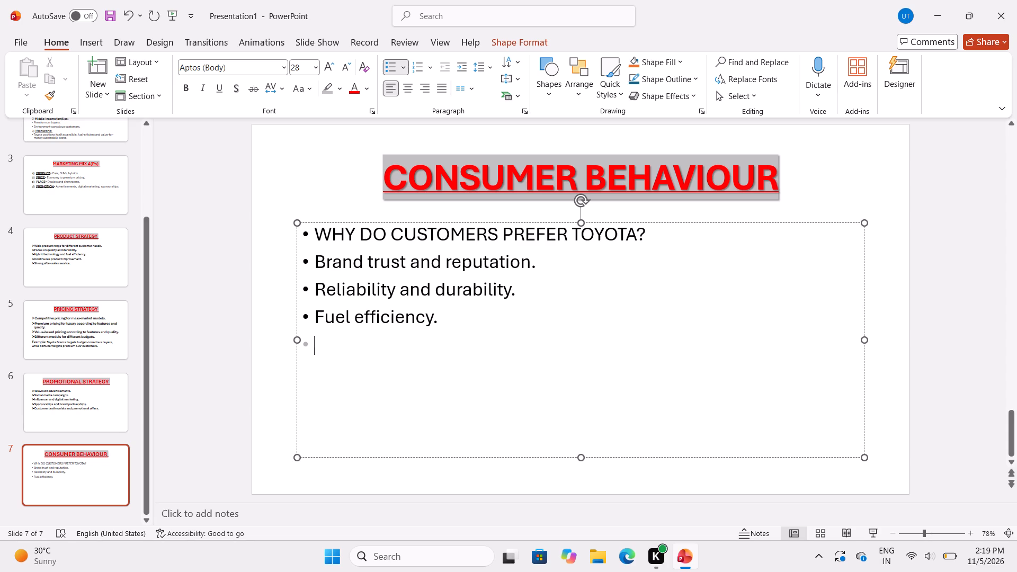
{"action": "key", "text": "a"}
{"action": "type", "text": "fw"}
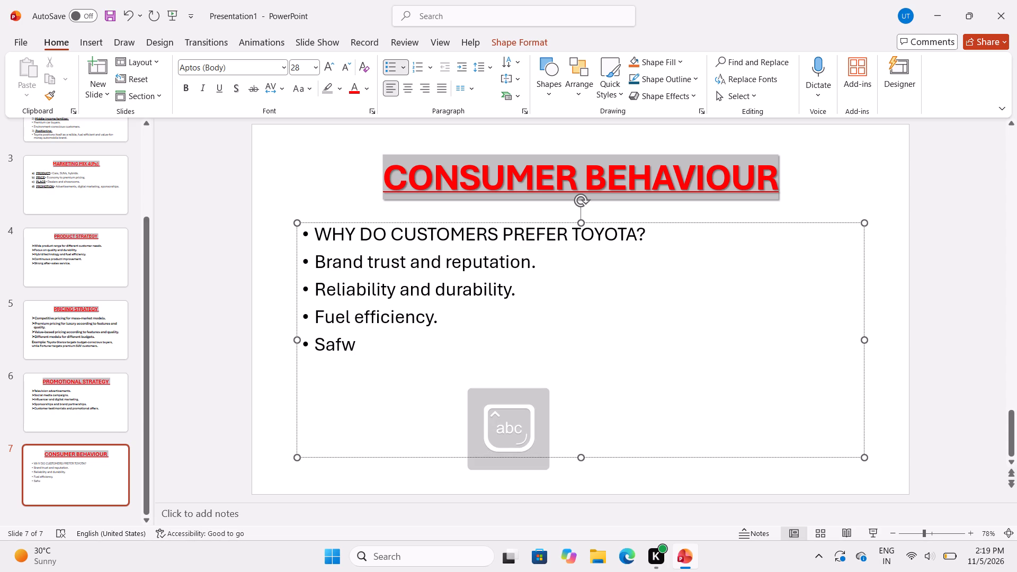
{"action": "key", "text": "BackSpace"}
{"action": "type", "text": "ety"}
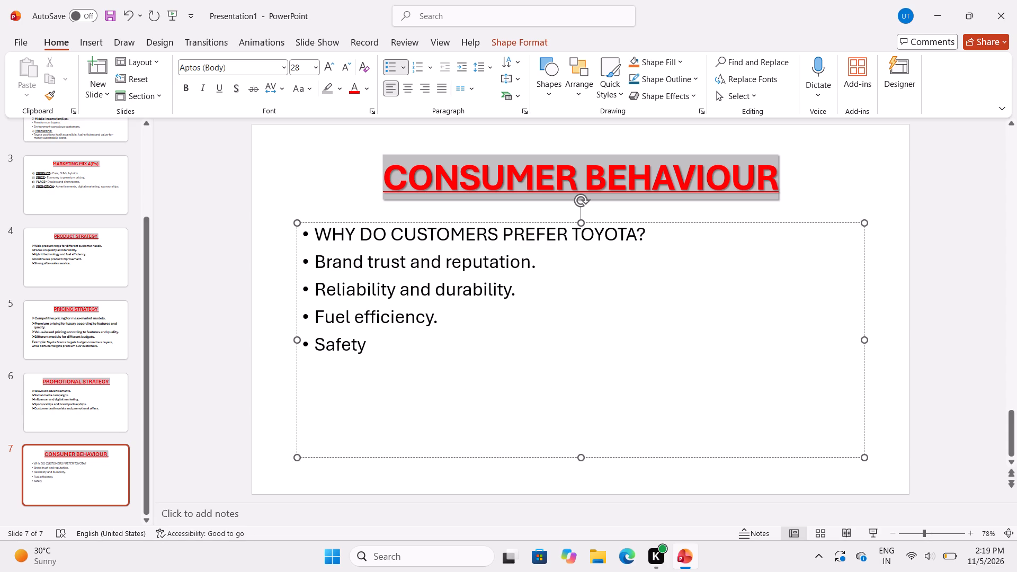
{"action": "key", "text": "space"}
{"action": "type", "text": "fe"}
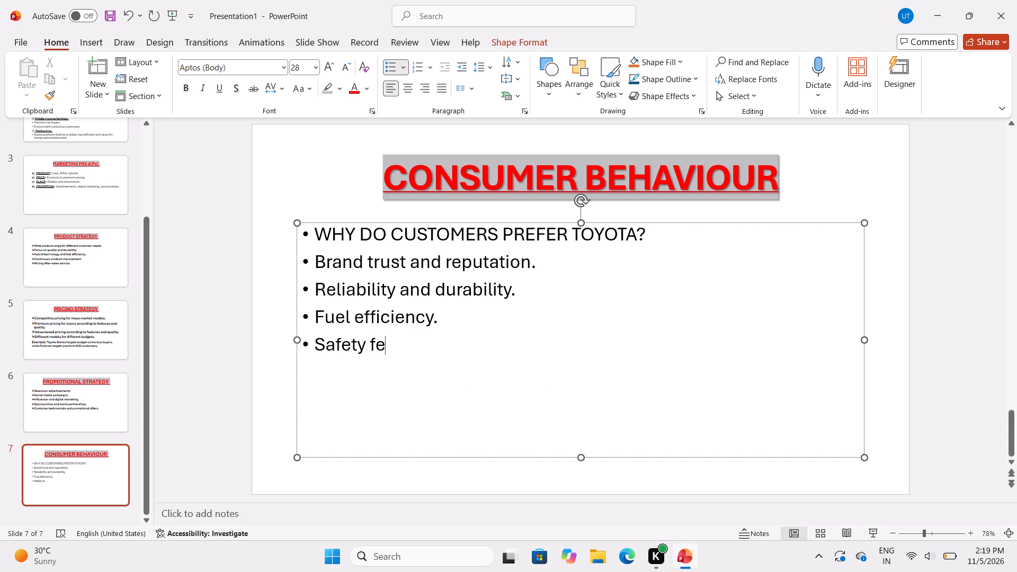
{"action": "type", "text": "atures."}
{"action": "key", "text": "Return"}
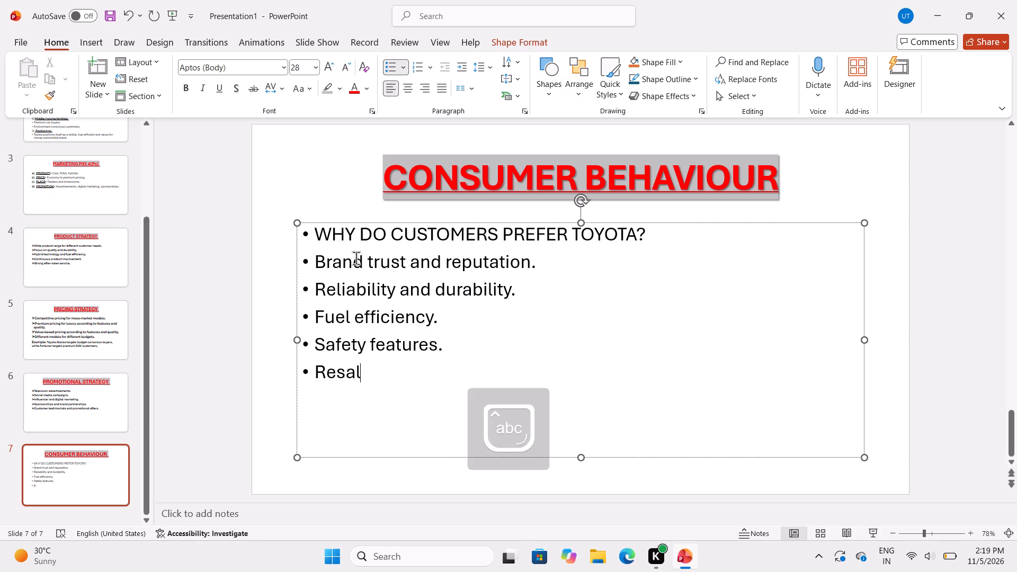
Enter "Resale value and service networks." as the last bullet of the consumer behaviour list.
{"action": "type", "text": "value and service"}
{"action": "key", "text": "space"}
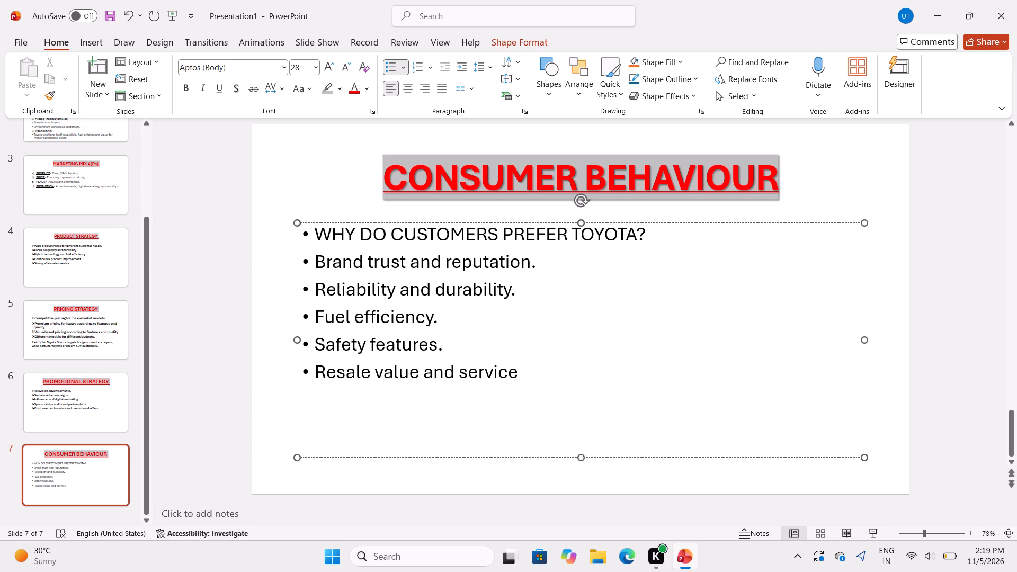
{"action": "key", "text": "m"}
{"action": "key", "text": "BackSpace"}
{"action": "type", "text": "networks"}
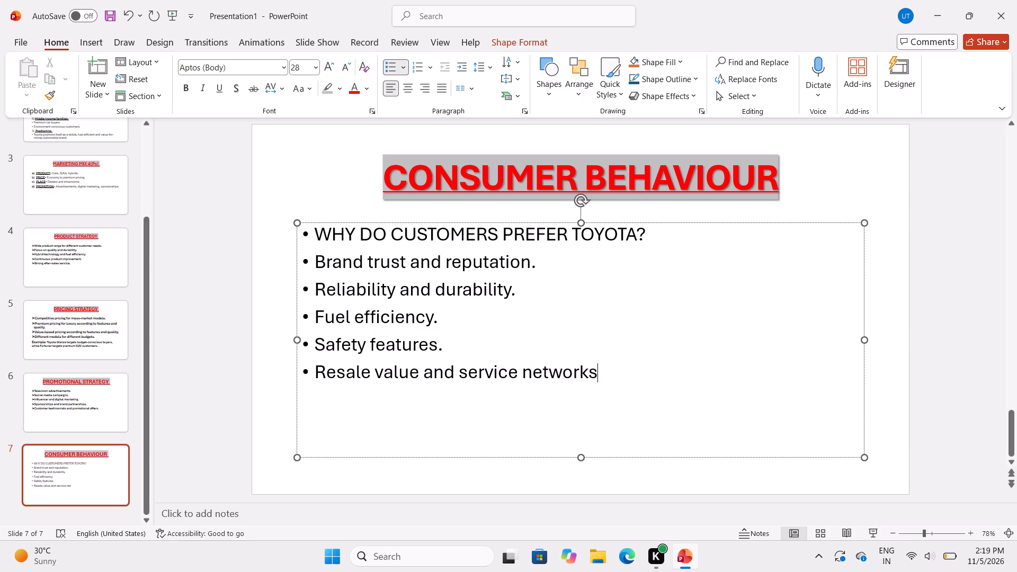
{"action": "key", "text": "period"}
Make the "WHY DO CUSTOMERS PREFER TOYOTA?" line bold and give it the hollow square bullet style.
{"action": "left_click_drag", "start_coordinate": [315, 234], "coordinate": [640, 233]}
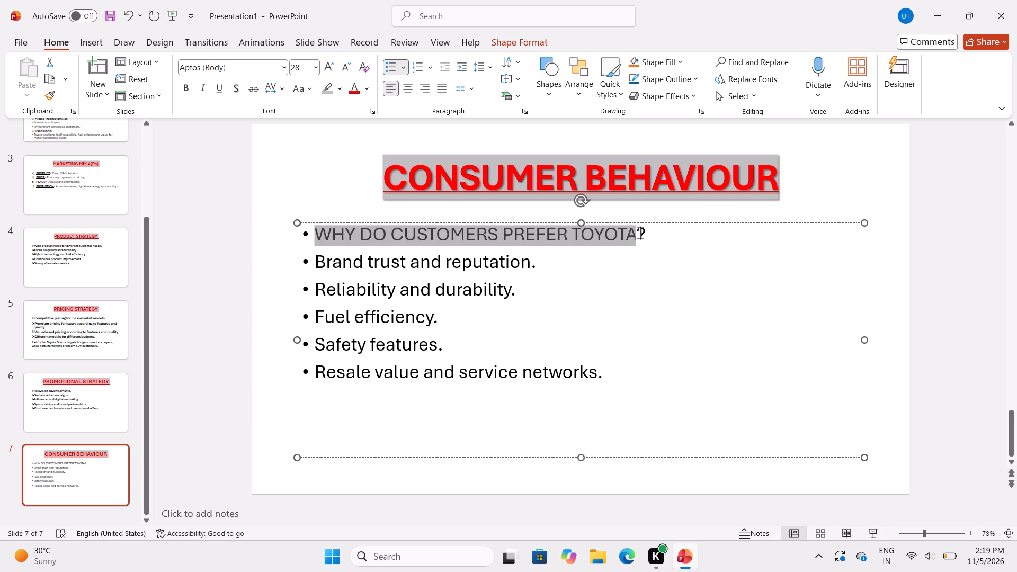
{"action": "left_click_drag", "start_coordinate": [640, 233], "coordinate": [645, 232]}
{"action": "left_click", "coordinate": [183, 86]}
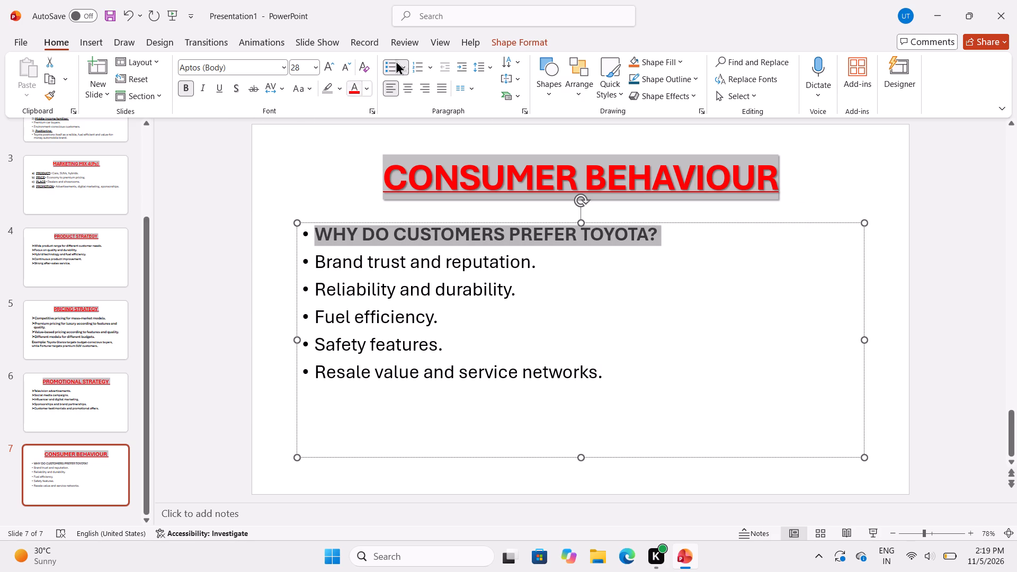
{"action": "left_click", "coordinate": [402, 67]}
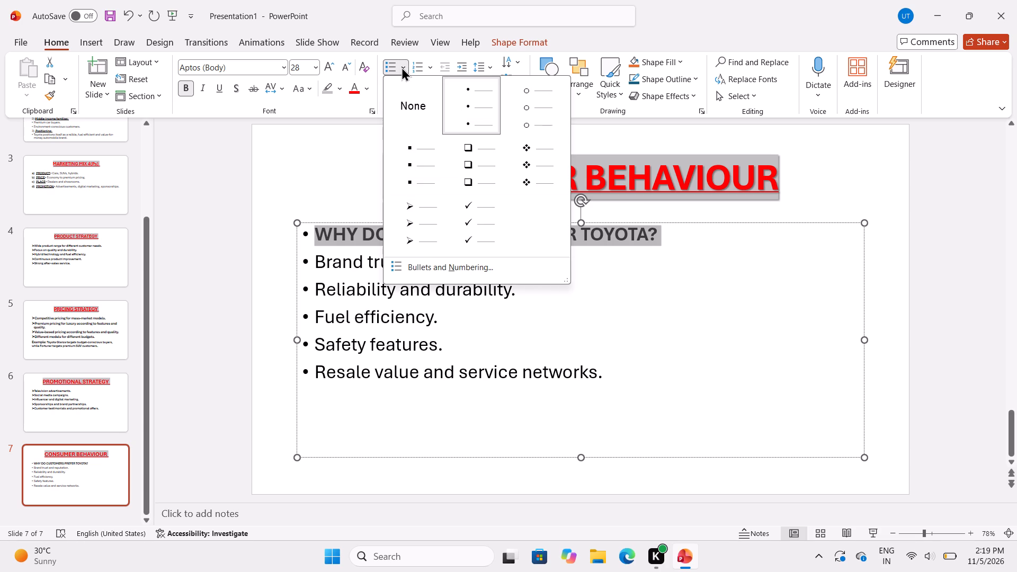
{"action": "left_click", "coordinate": [477, 167]}
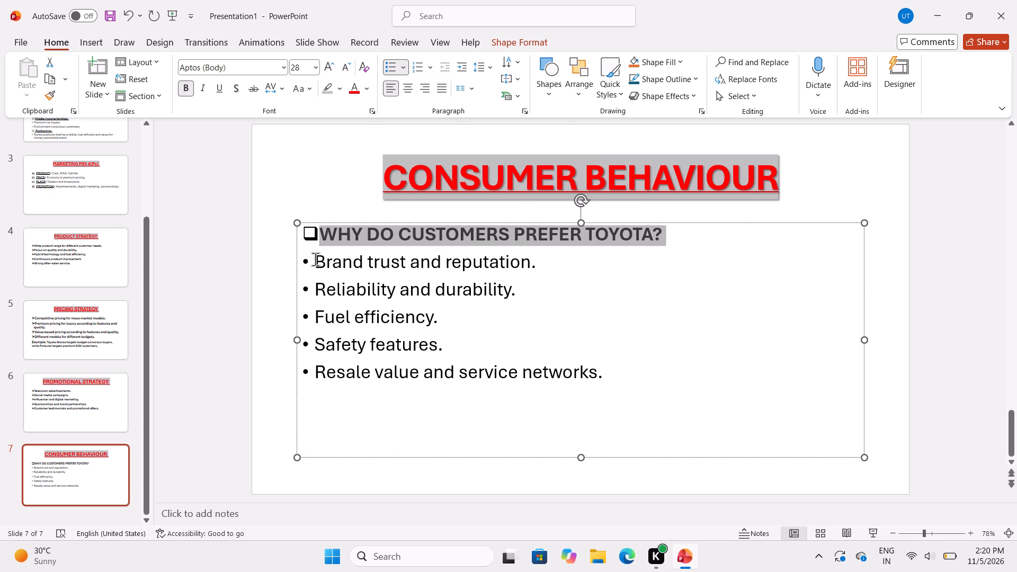
Change the five reasons below the question to hollow round bullets and make their text bold.
{"action": "left_click_drag", "start_coordinate": [315, 259], "coordinate": [665, 437]}
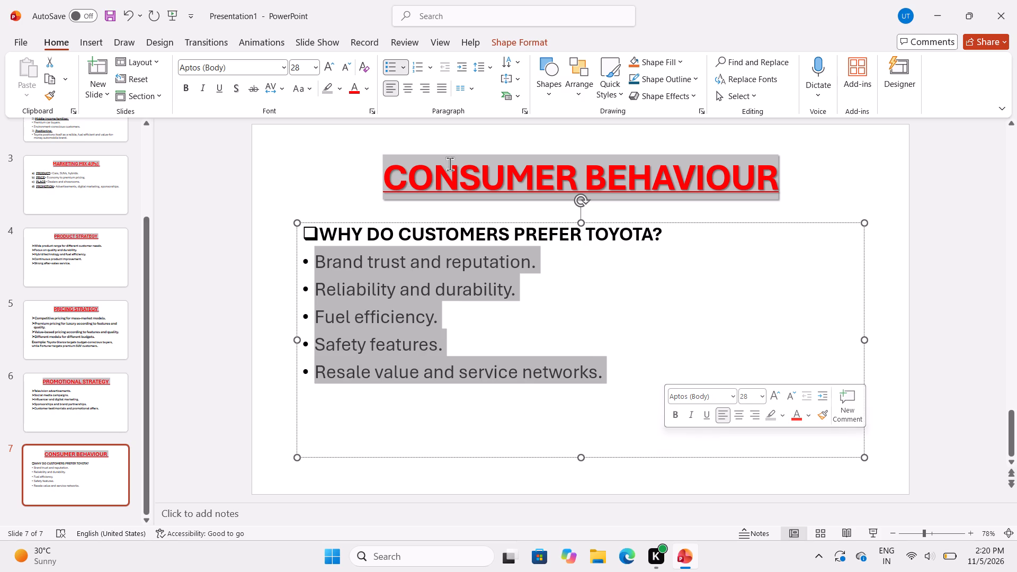
{"action": "left_click", "coordinate": [402, 66]}
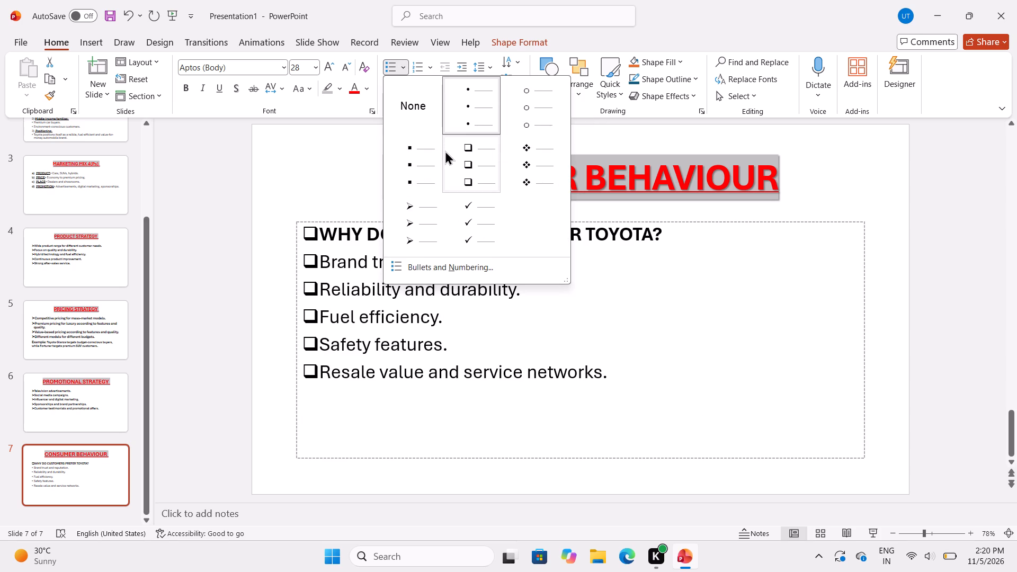
{"action": "left_click", "coordinate": [540, 111]}
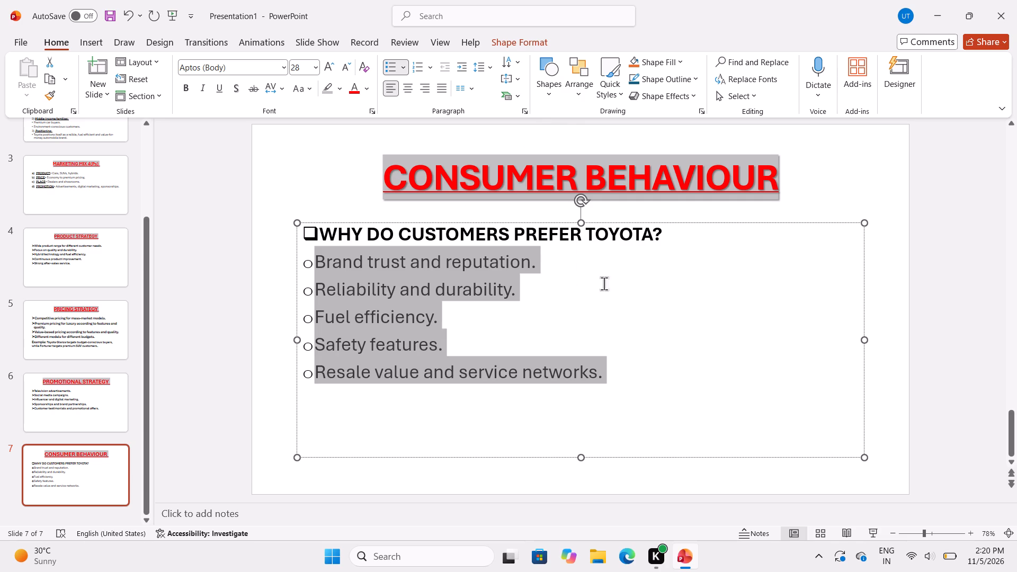
{"action": "left_click", "coordinate": [183, 88]}
{"action": "left_click", "coordinate": [641, 361]}
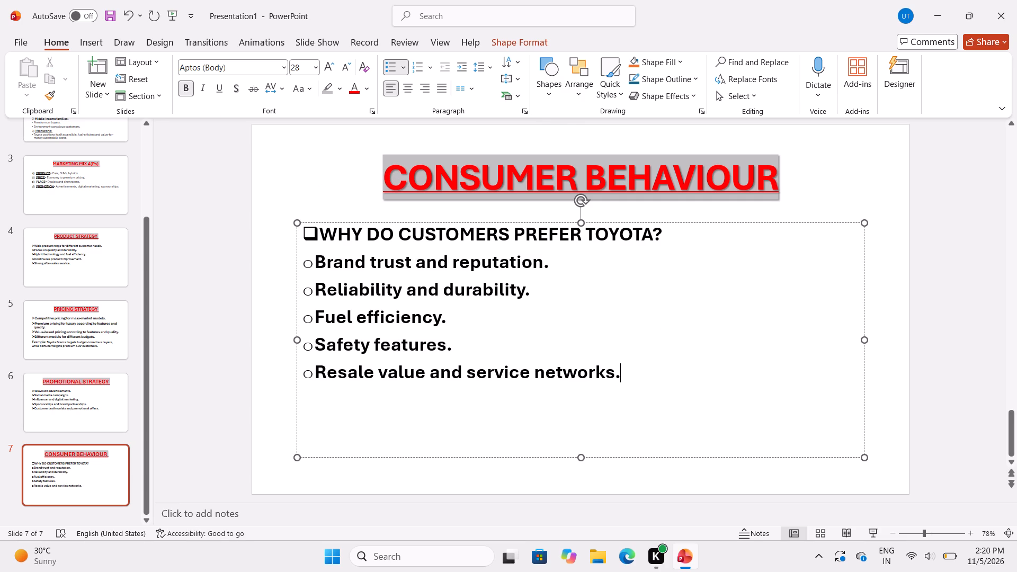
Add a new Title and Content slide after the consumer behaviour slide and title it "SWOT ANALYSIS".
{"action": "left_click", "coordinate": [105, 92]}
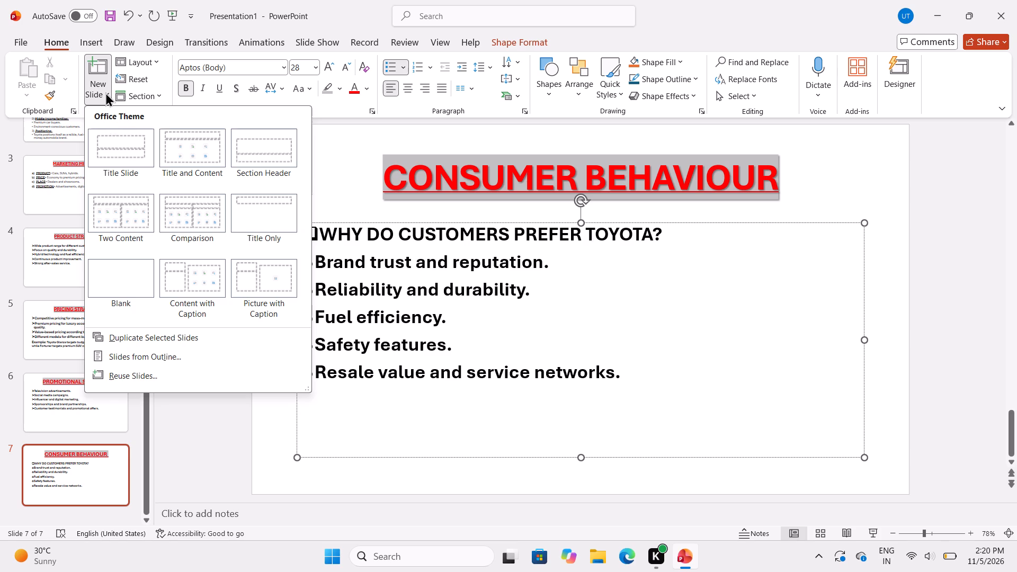
{"action": "left_click", "coordinate": [197, 146]}
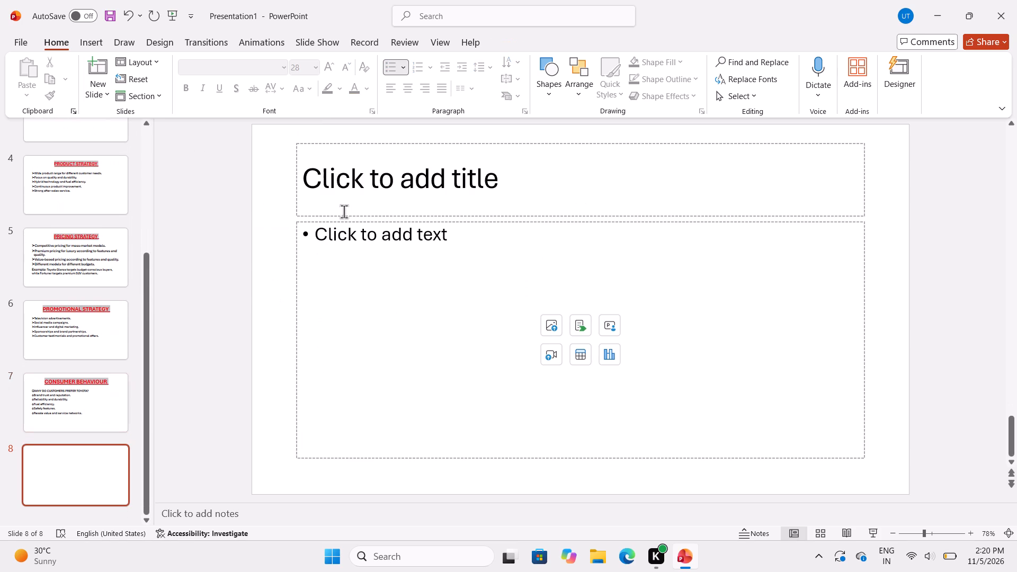
{"action": "left_click", "coordinate": [397, 196]}
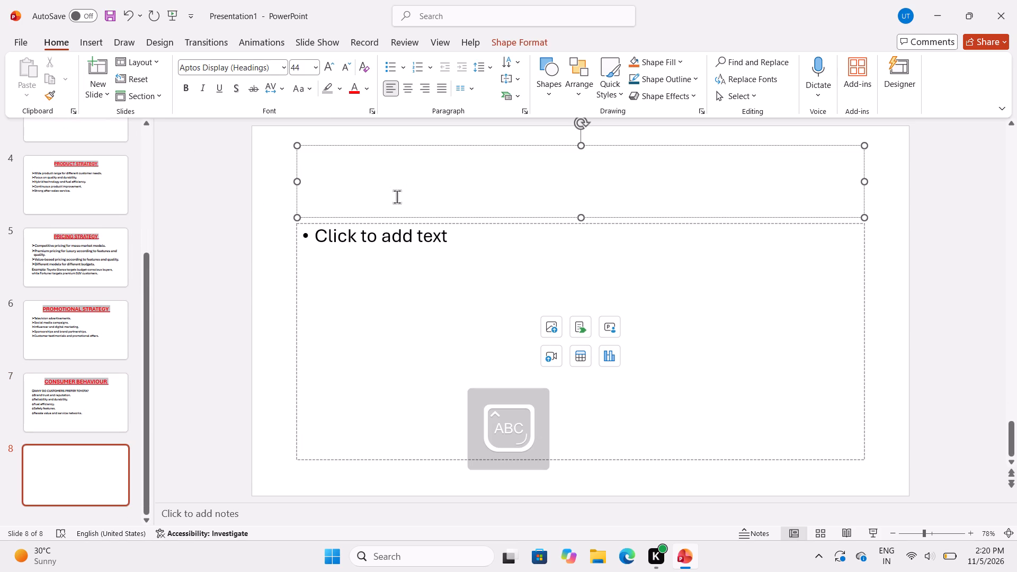
{"action": "key", "text": "s"}
{"action": "type", "text": "WOT"}
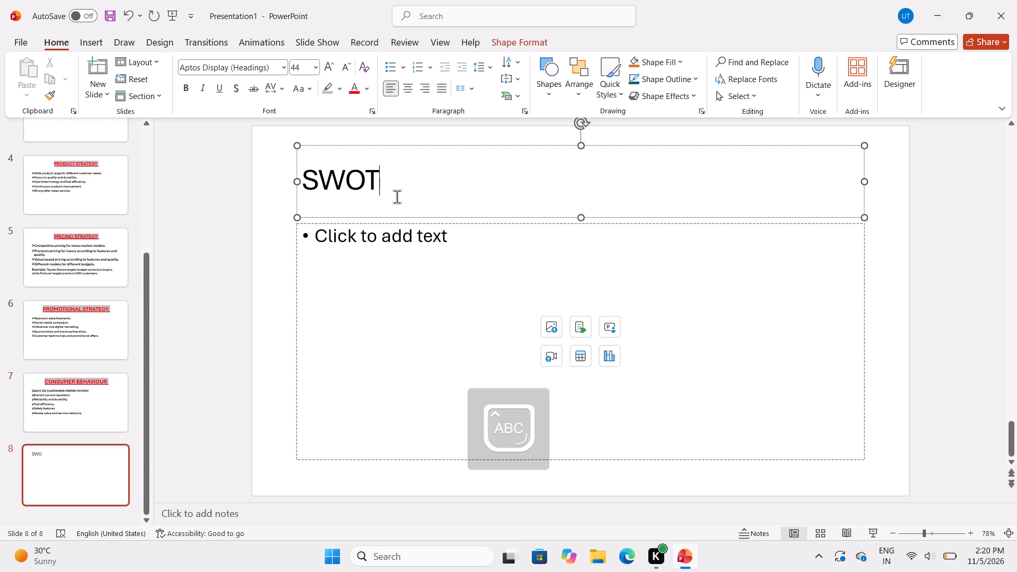
{"action": "key", "text": "space"}
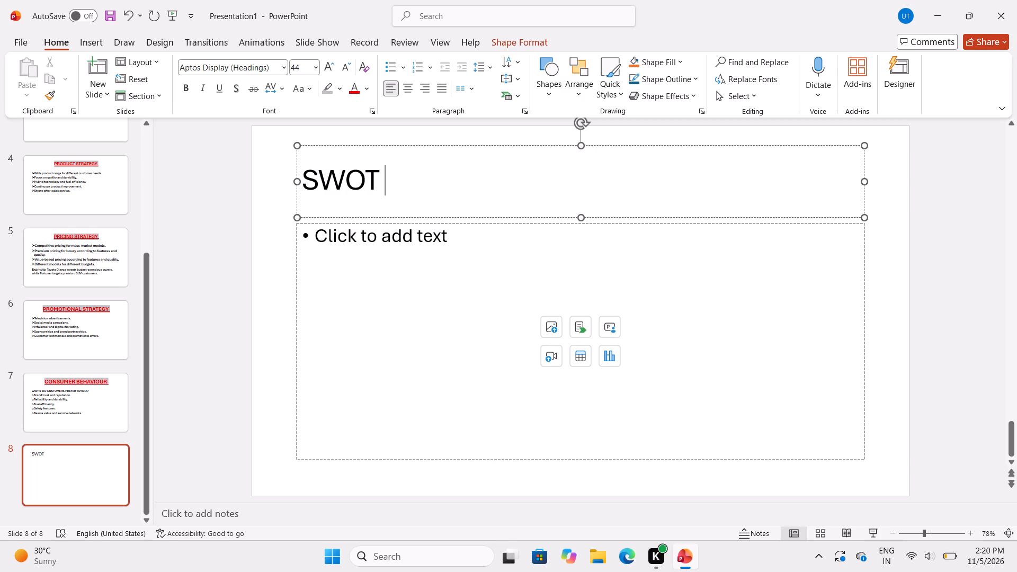
{"action": "key", "text": "a"}
{"action": "type", "text": "NALYSS"}
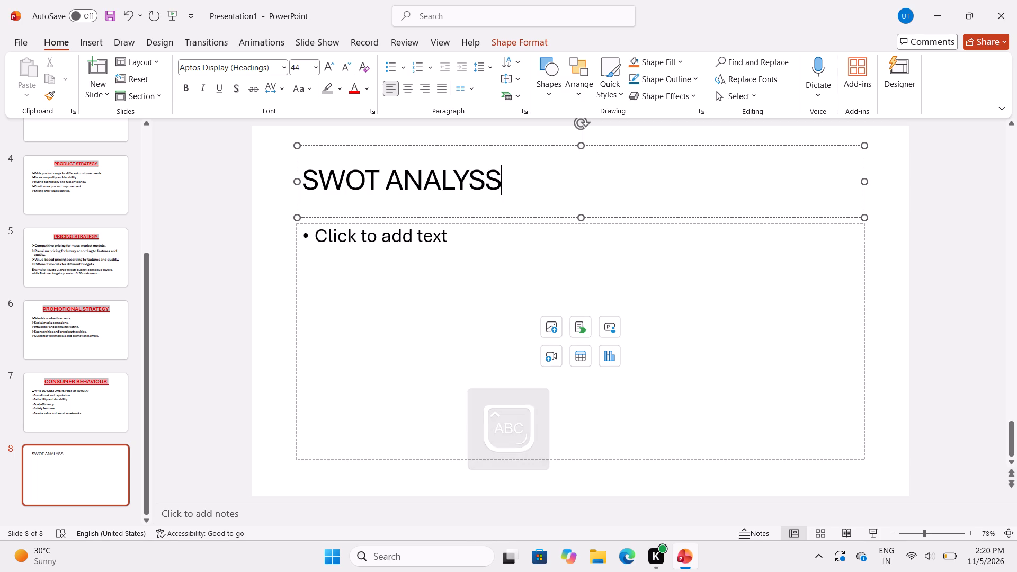
{"action": "key", "text": "BackSpace"}
{"action": "key", "text": "s"}
{"action": "key", "text": "BackSpace"}
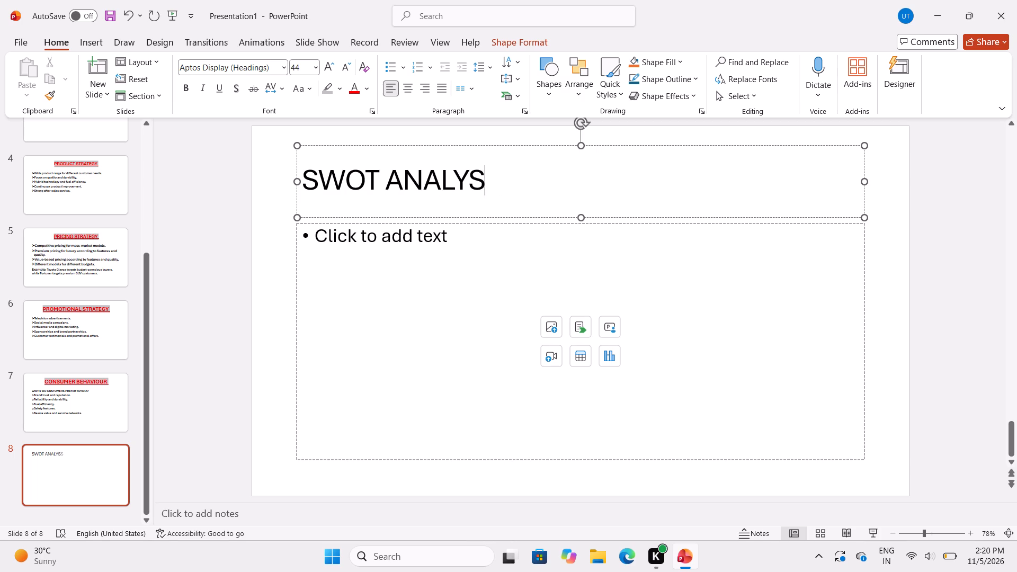
{"action": "type", "text": "IS"}
Format the "SWOT ANALYSIS" title as bold, shadowed, underlined, red with grey highlight, centred, at size 54.
{"action": "key", "text": "ctrl+a"}
{"action": "left_click", "coordinate": [187, 90]}
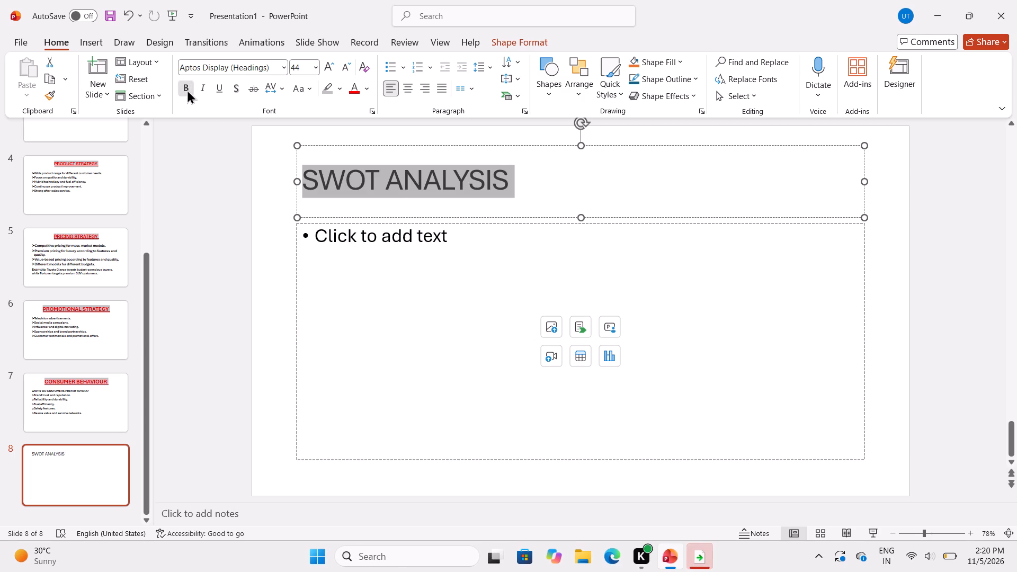
{"action": "left_click", "coordinate": [232, 87]}
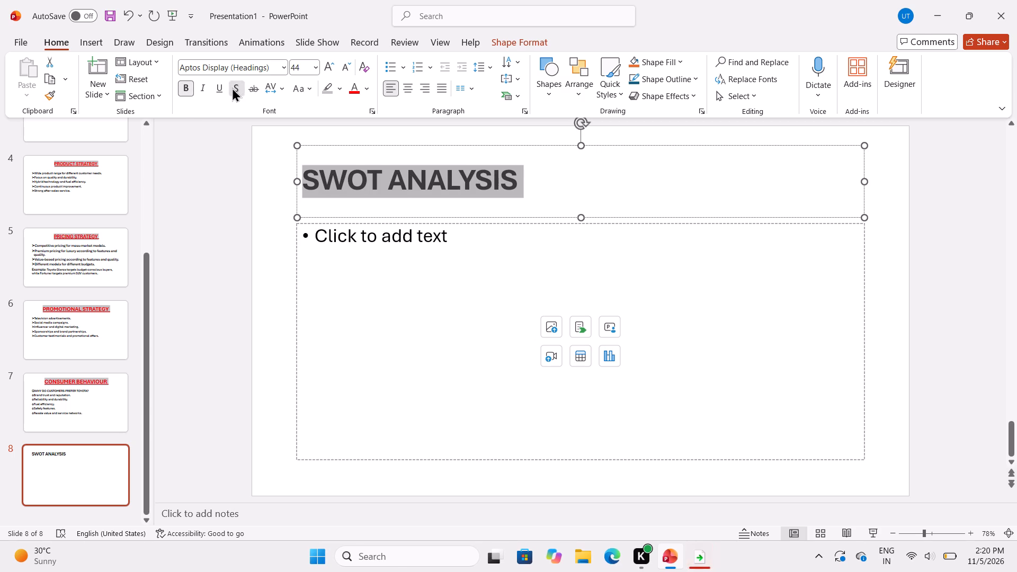
{"action": "left_click", "coordinate": [220, 87]}
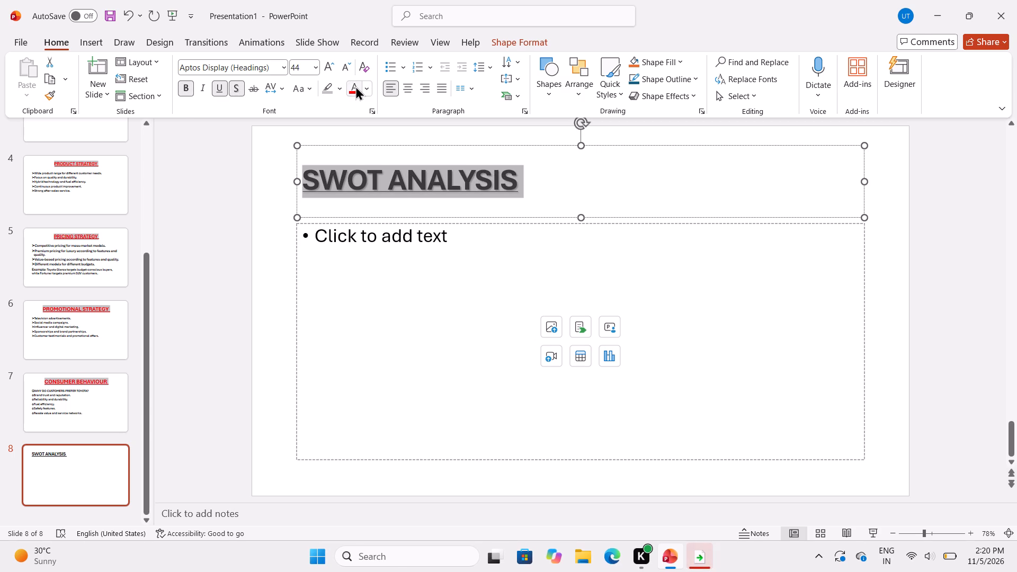
{"action": "left_click", "coordinate": [355, 86]}
{"action": "left_click", "coordinate": [328, 87]}
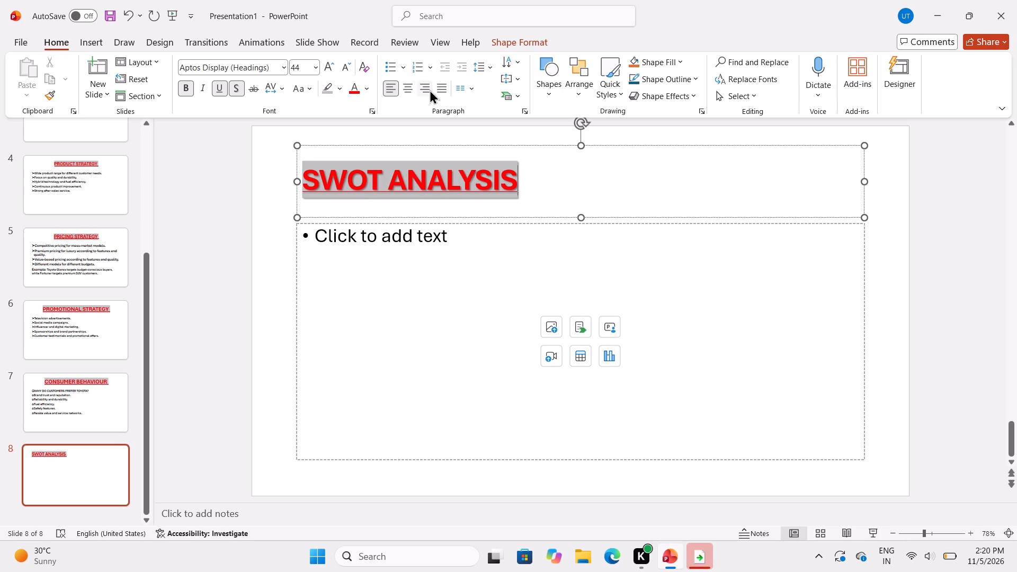
{"action": "left_click", "coordinate": [409, 87]}
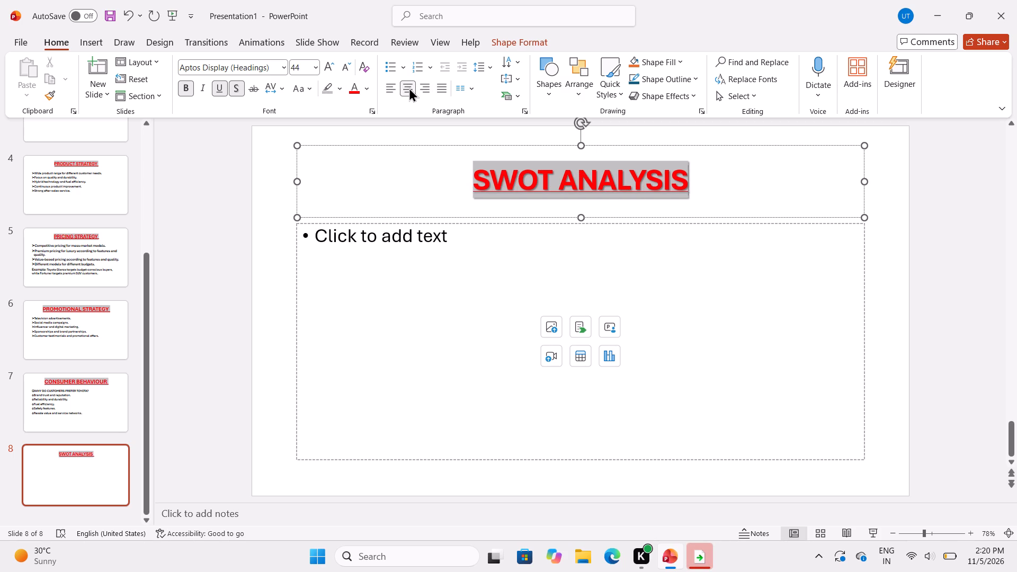
{"action": "key", "text": "ctrl+shift+a"}
{"action": "key", "text": "ctrl+a"}
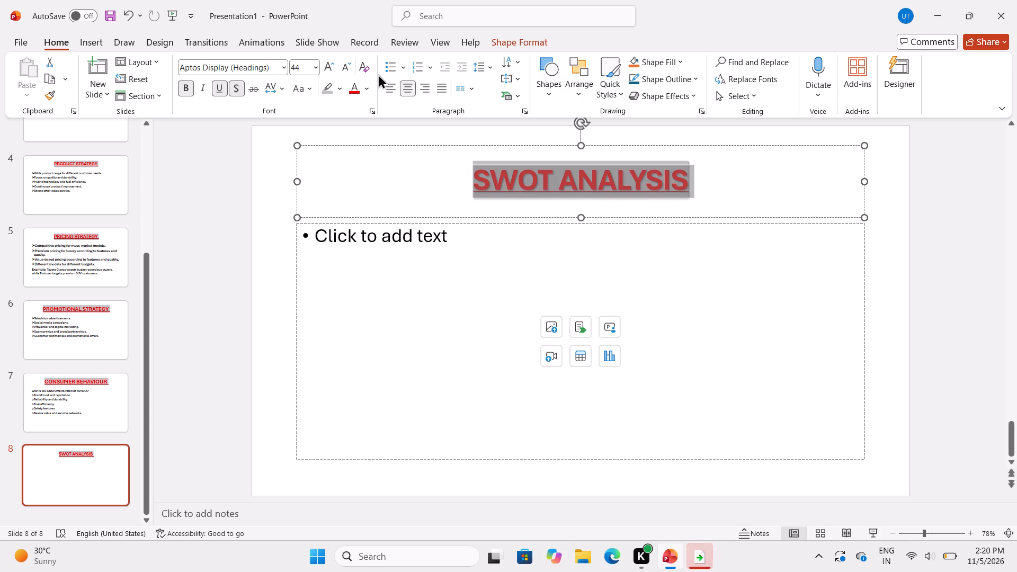
{"action": "left_click", "coordinate": [316, 66]}
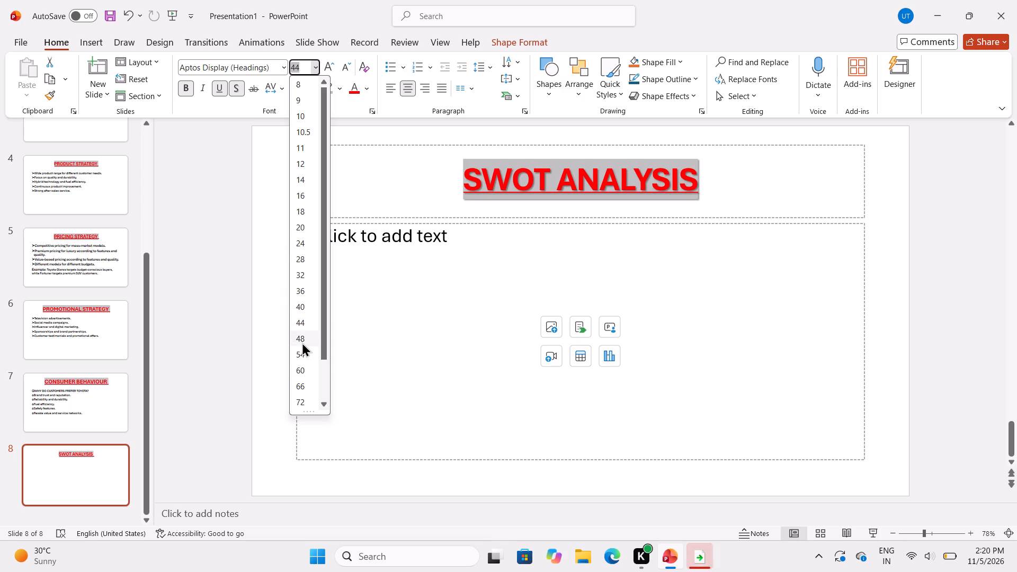
{"action": "left_click", "coordinate": [300, 350]}
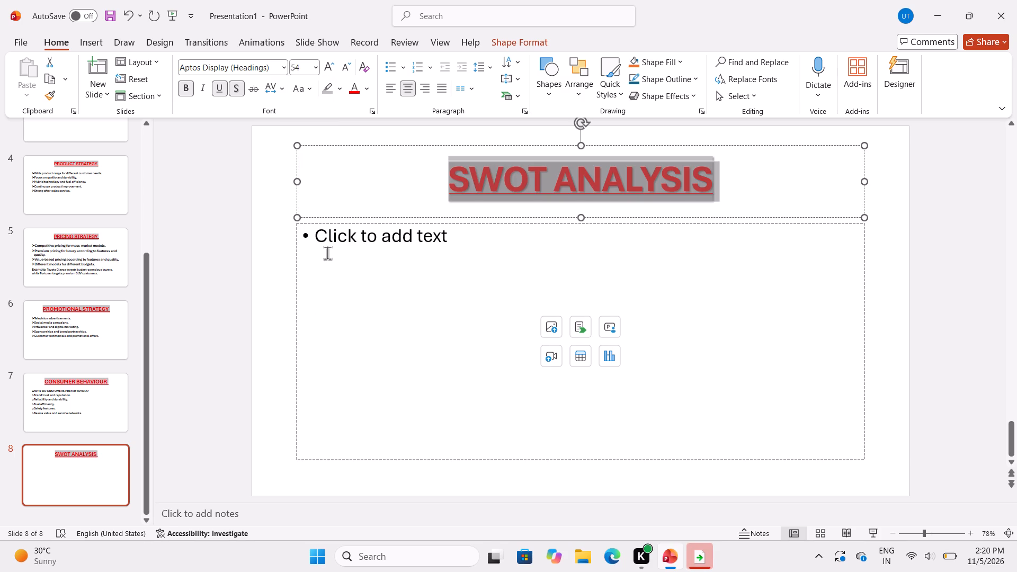
Enter "Strengths= Strong brand image" as the first bullet in the SWOT slide's content placeholder.
{"action": "left_click", "coordinate": [327, 248]}
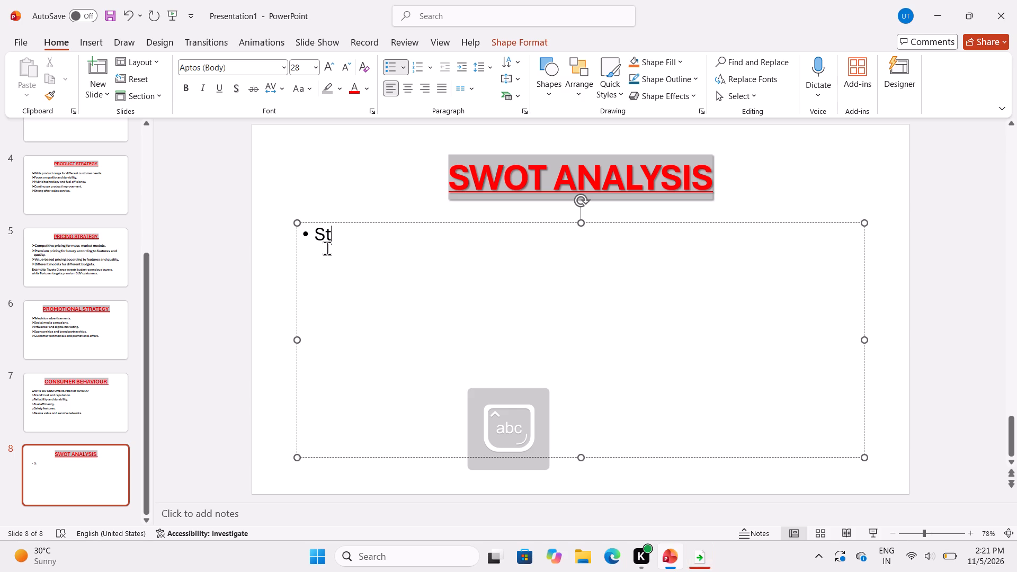
{"action": "type", "text": "re"}
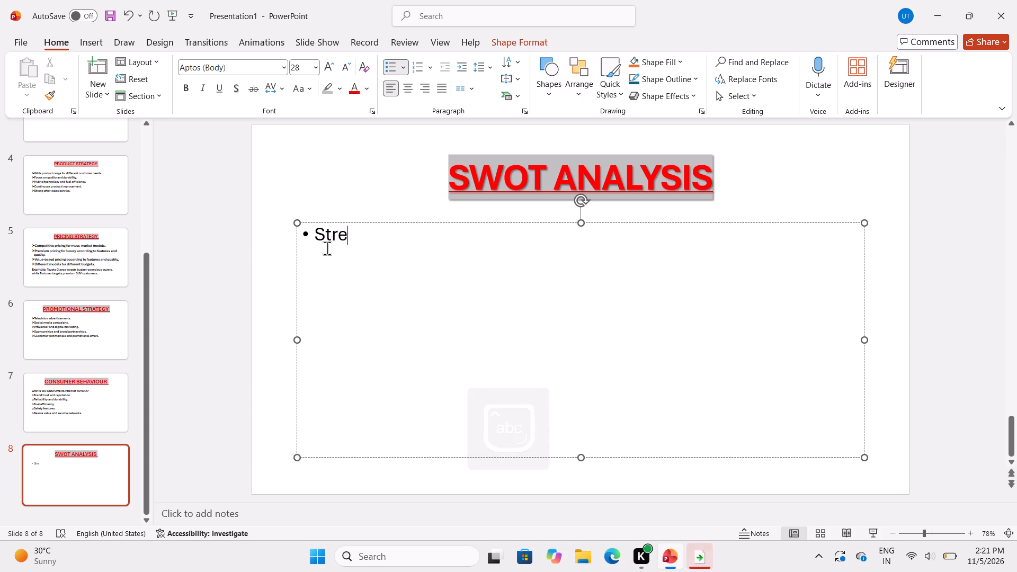
{"action": "key", "text": "n"}
{"action": "type", "text": "gths"}
{"action": "key", "text": "equal"}
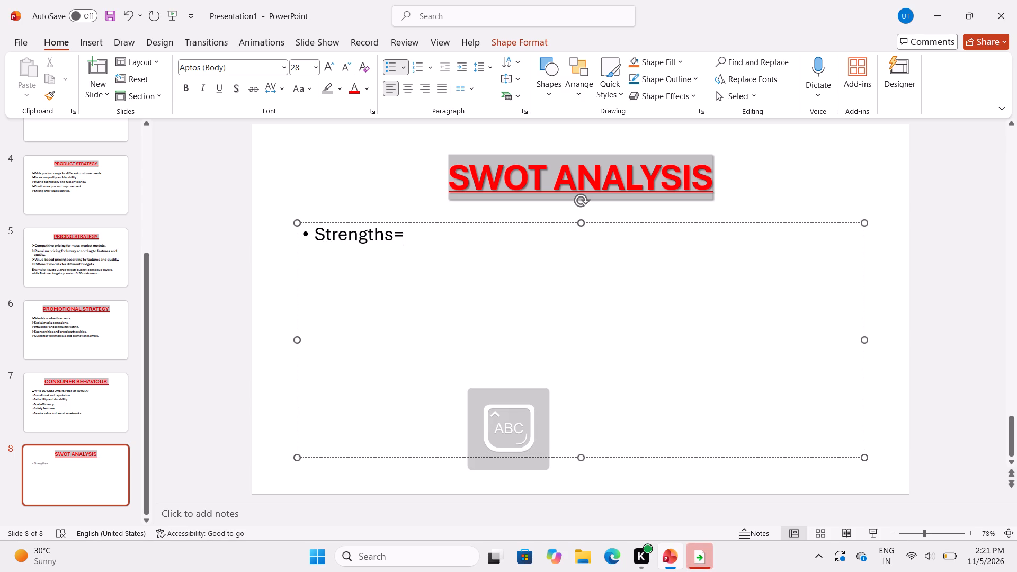
{"action": "key", "text": "space"}
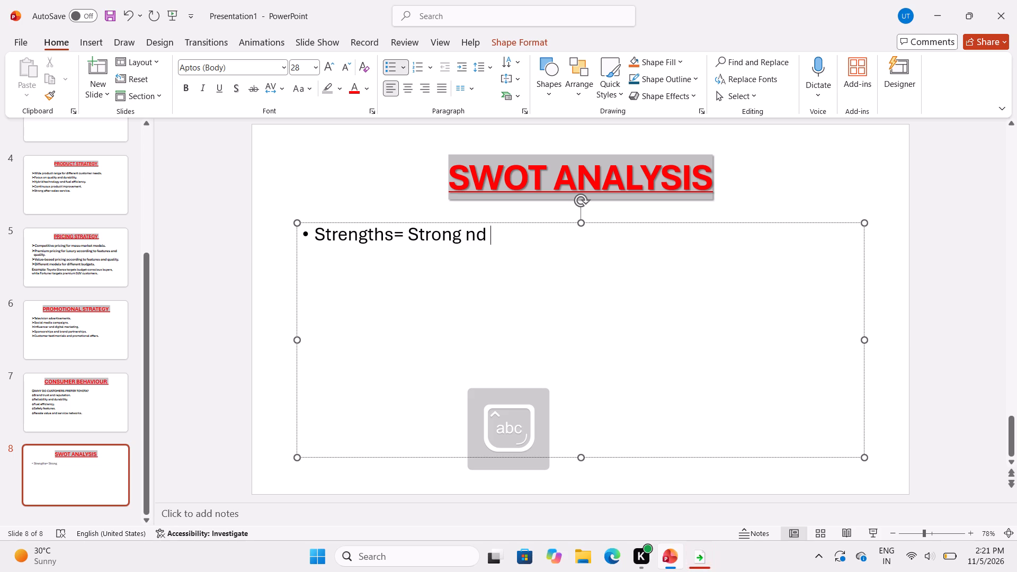
{"action": "key", "text": "BackSpace"}
{"action": "key", "text": "BackSpace"}
{"action": "key", "text": "BackSpace"}
{"action": "type", "text": "and"}
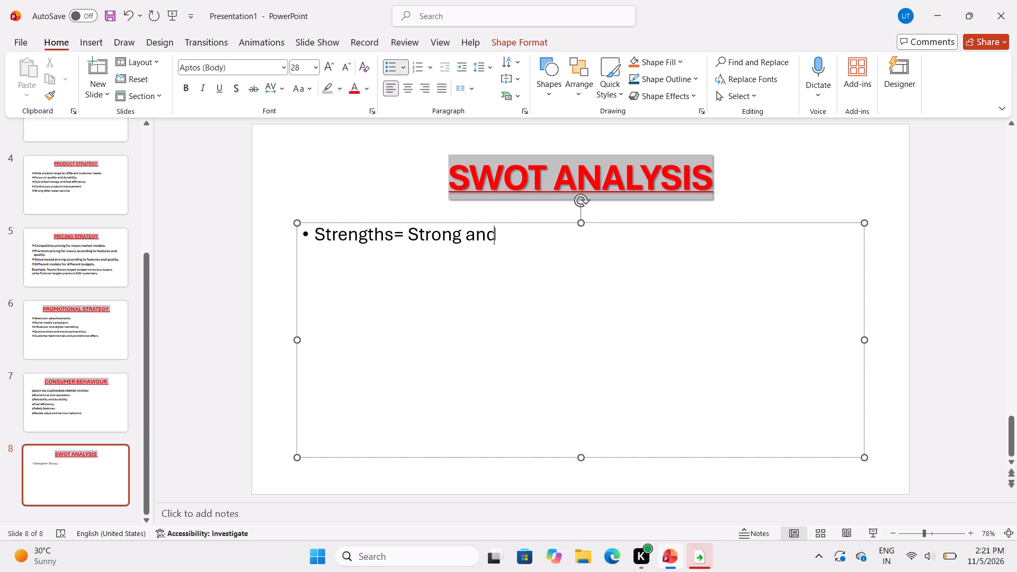
{"action": "key", "text": "space"}
{"action": "key", "text": "BackSpace"}
{"action": "key", "text": "BackSpace"}
{"action": "key", "text": "BackSpace"}
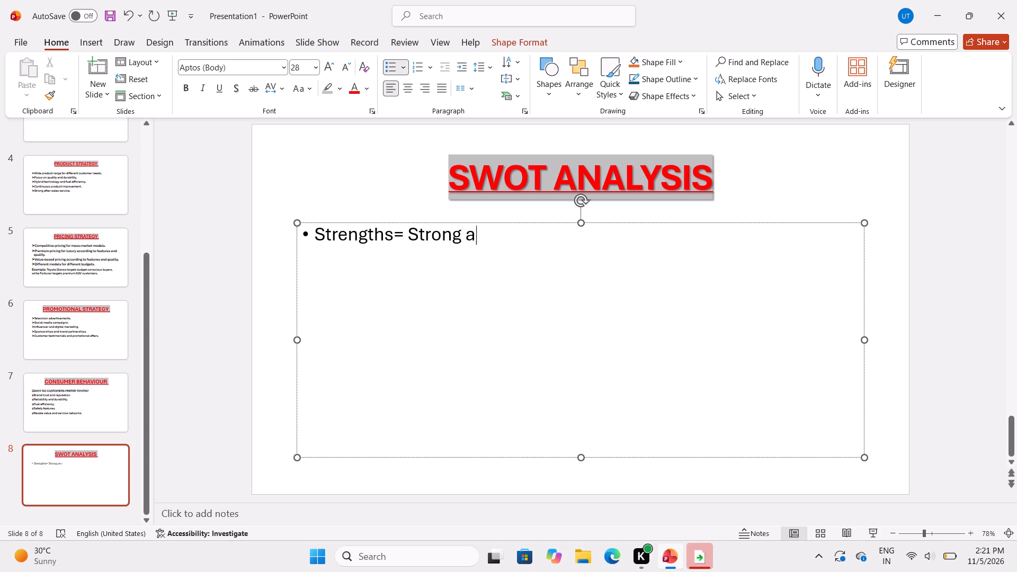
{"action": "key", "text": "BackSpace"}
{"action": "type", "text": "btand image"}
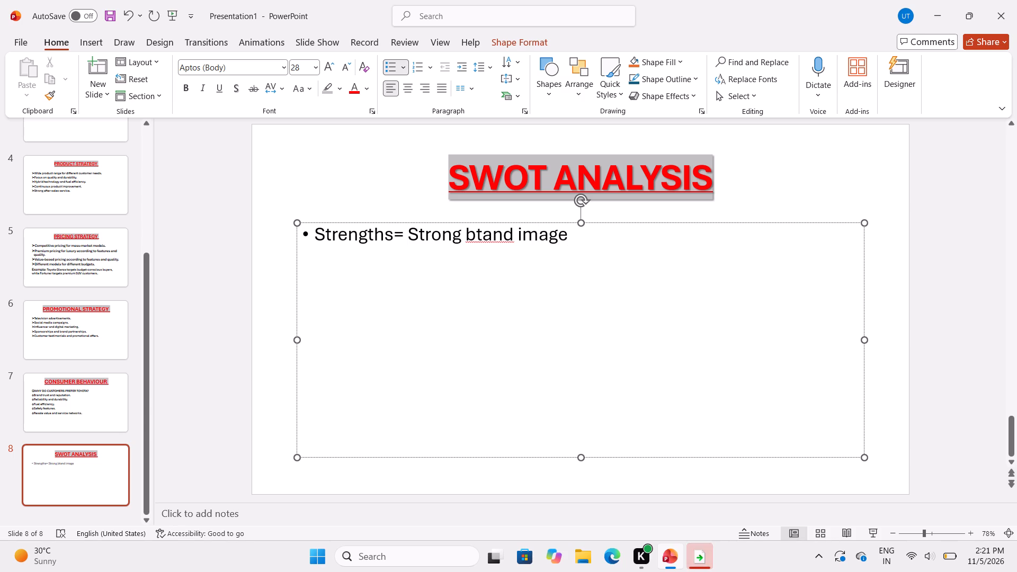
{"action": "left_click", "coordinate": [479, 233]}
{"action": "key", "text": "BackSpace"}
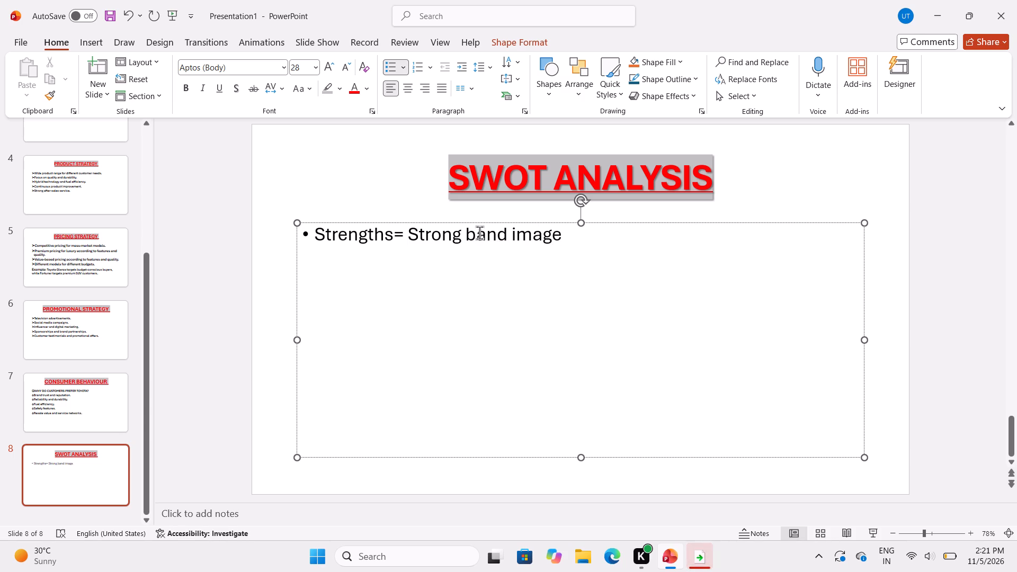
{"action": "key", "text": "r"}
Complete the Strengths bullet by adding ", reliability." after "Strong brand image".
{"action": "key", "text": "Right"}
{"action": "key", "text": "Right"}
{"action": "key", "text": "Right"}
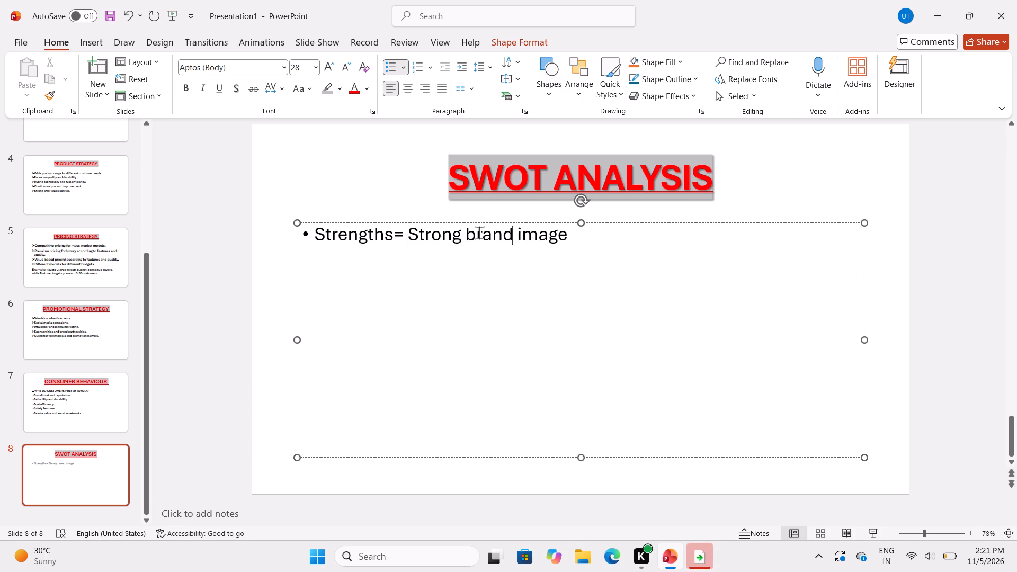
{"action": "key", "text": "Right"}
{"action": "key", "text": "Right"}
{"action": "key", "text": "Right"}
{"action": "key", "text": "Right"}
{"action": "key", "text": "Right"}
{"action": "key", "text": "Right"}
{"action": "type", "text": ","}
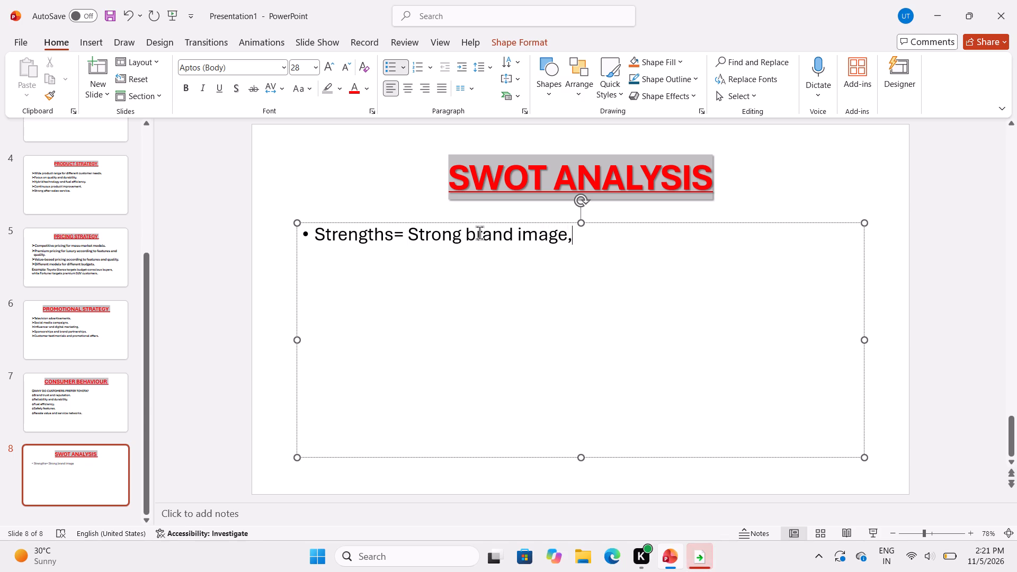
{"action": "key", "text": "space"}
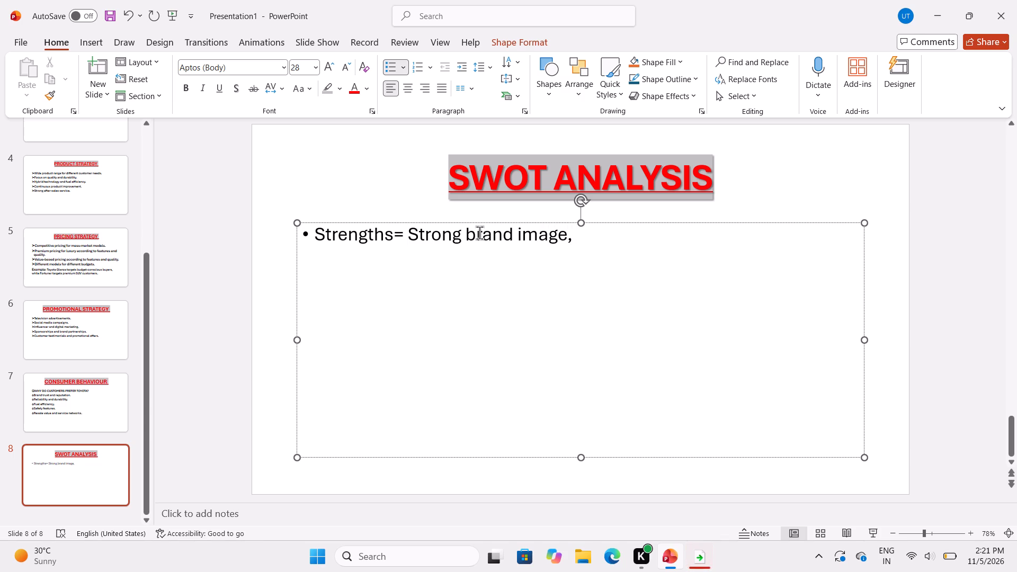
{"action": "type", "text": "rea"}
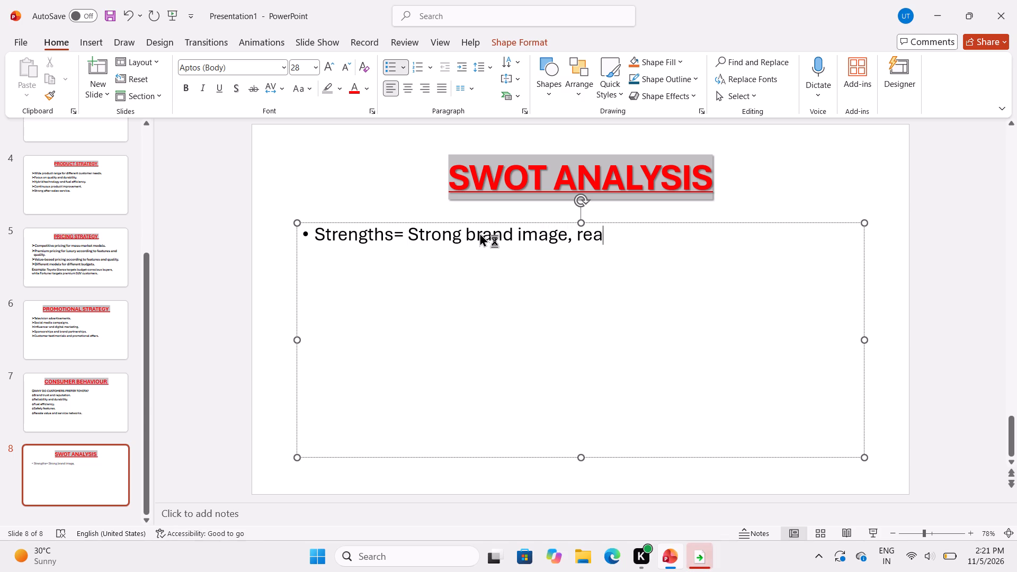
{"action": "type", "text": "liability"}
{"action": "key", "text": "period"}
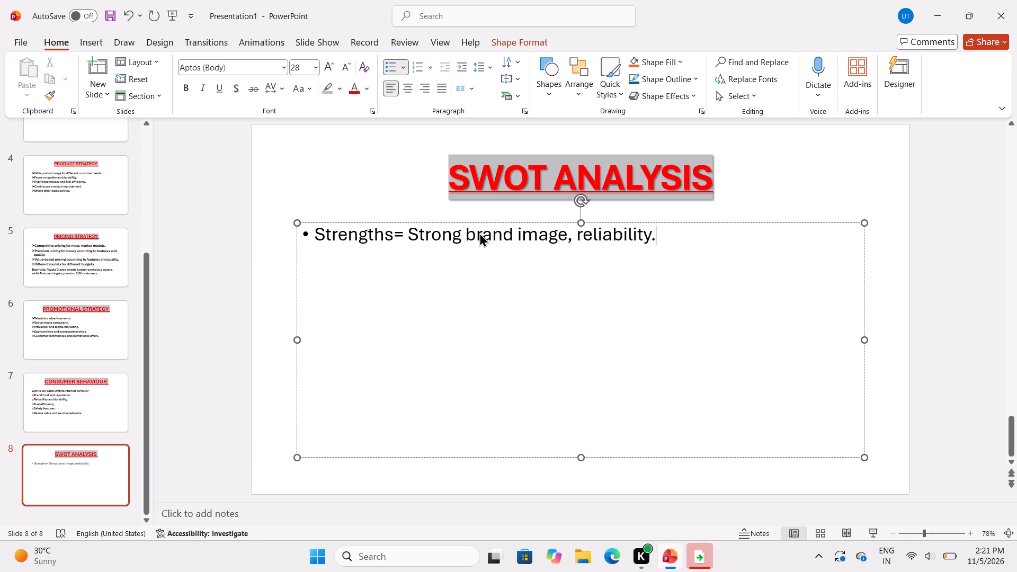
Add a second bullet reading "Weaknesses= Premium models can be expersive" below the Strengths bullet.
{"action": "key", "text": "Return"}
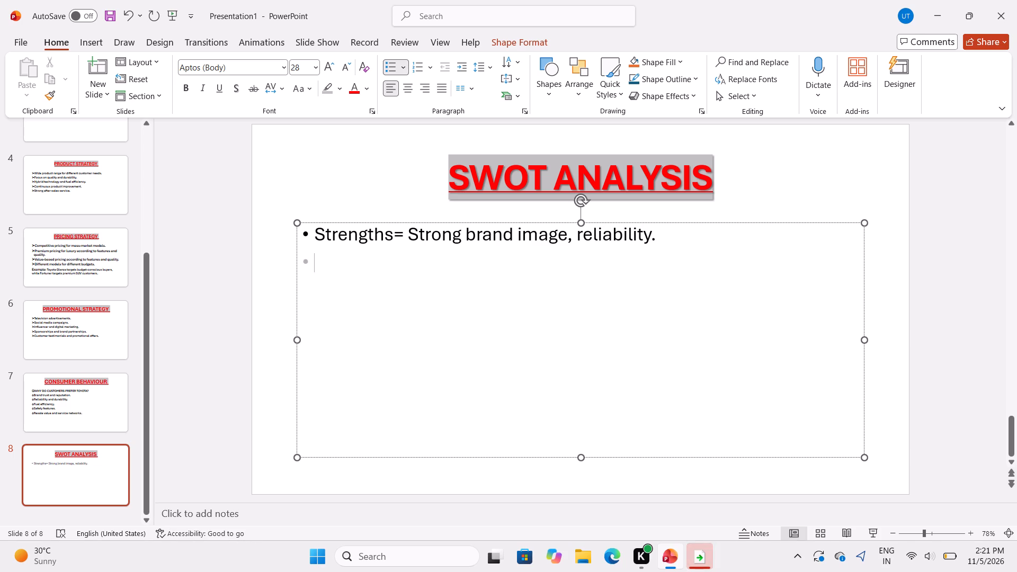
{"action": "type", "text": "eakn"}
{"action": "type", "text": "esses"}
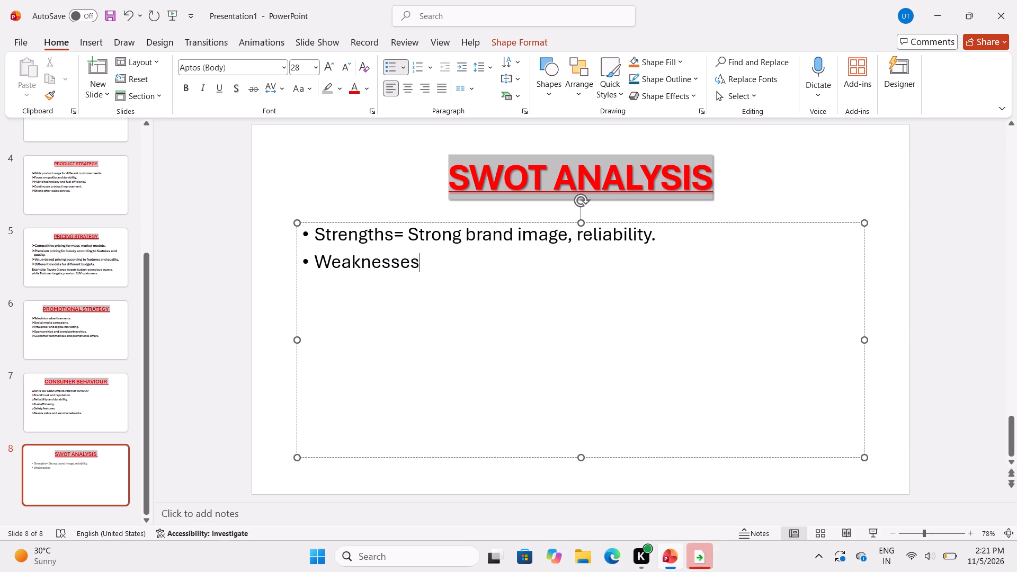
{"action": "type", "text": "="}
{"action": "key", "text": "space"}
{"action": "type", "text": "remium"}
{"action": "key", "text": "space"}
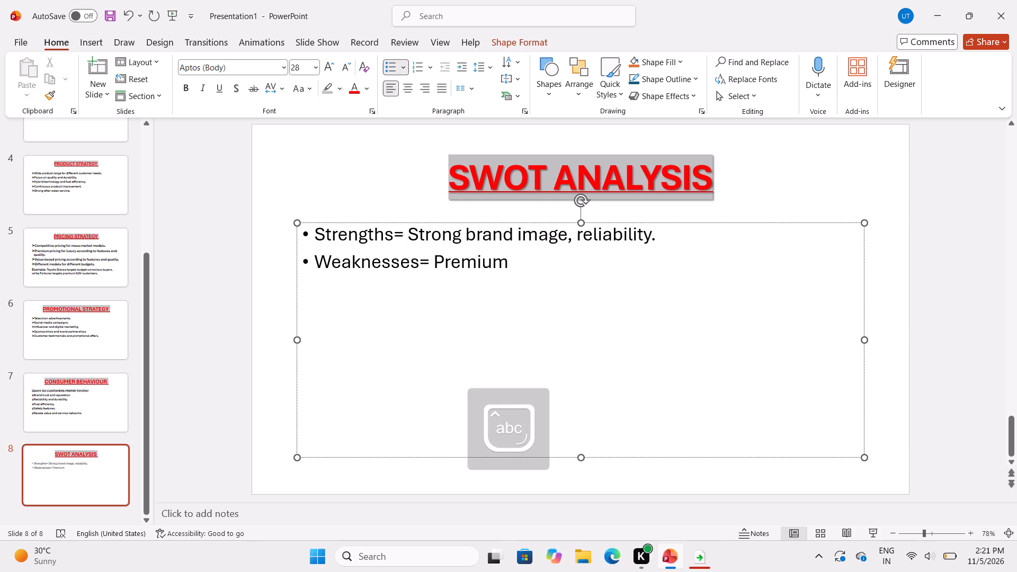
{"action": "type", "text": "models can be exp"}
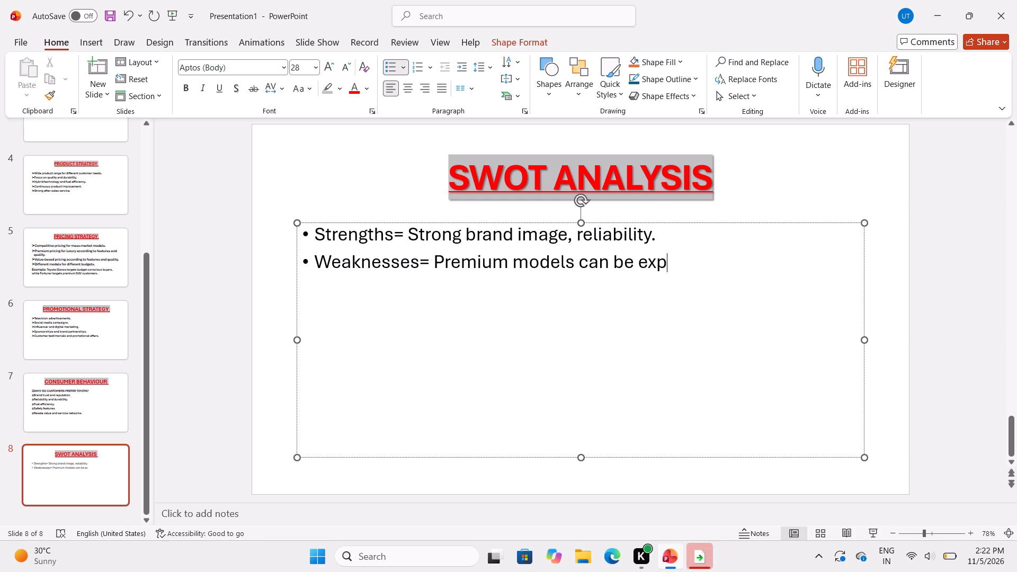
{"action": "key", "text": "e"}
{"action": "key", "text": "r"}
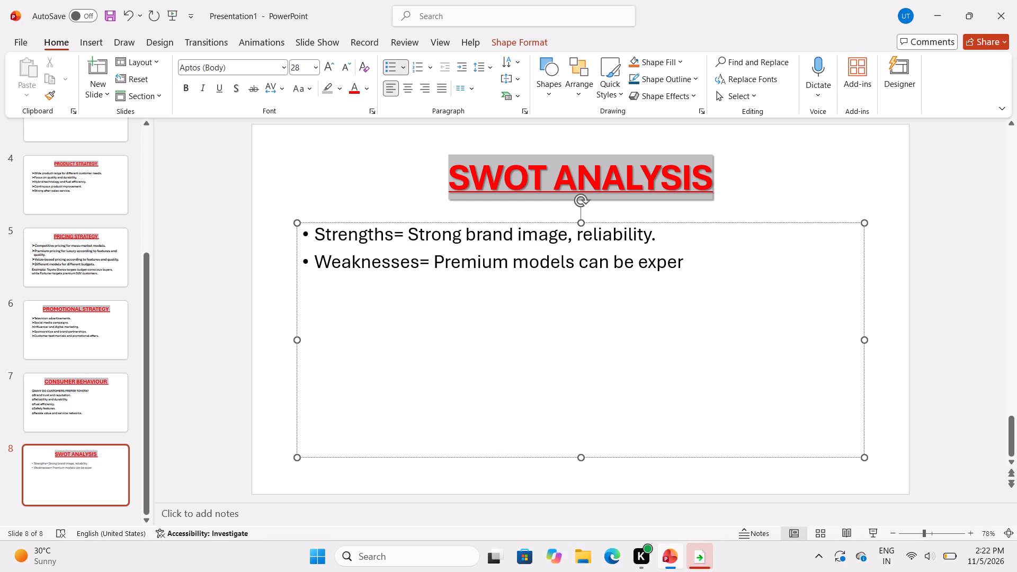
{"action": "type", "text": "sive"}
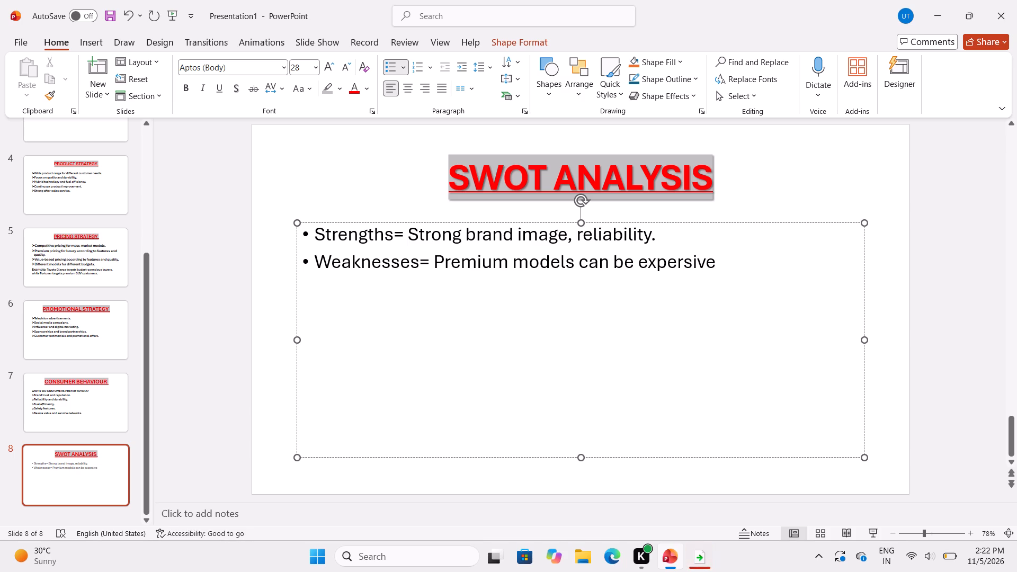
Complete the Weaknesses bullet with ", some models have limited availability.".
{"action": "key", "text": "comma"}
{"action": "key", "text": "space"}
{"action": "type", "text": "som"}
{"action": "type", "text": "e"}
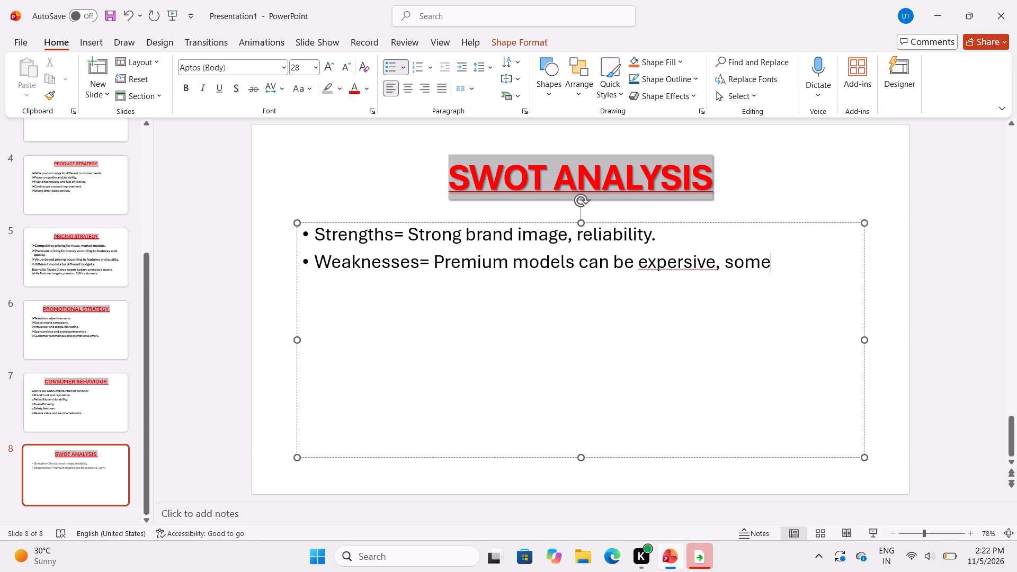
{"action": "key", "text": "space"}
{"action": "type", "text": "models"}
{"action": "key", "text": "space"}
{"action": "type", "text": "have limit"}
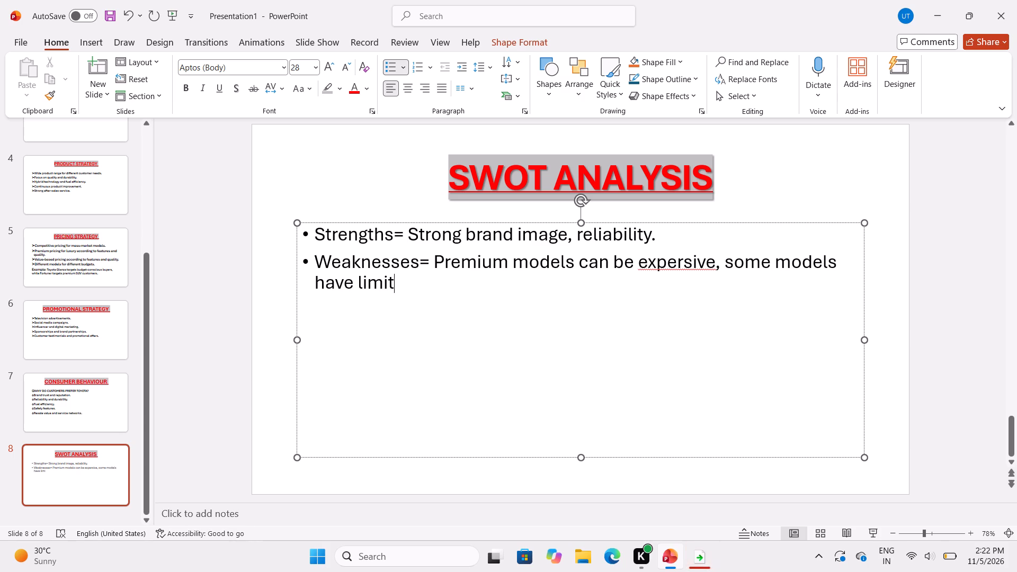
{"action": "type", "text": "ed ava"}
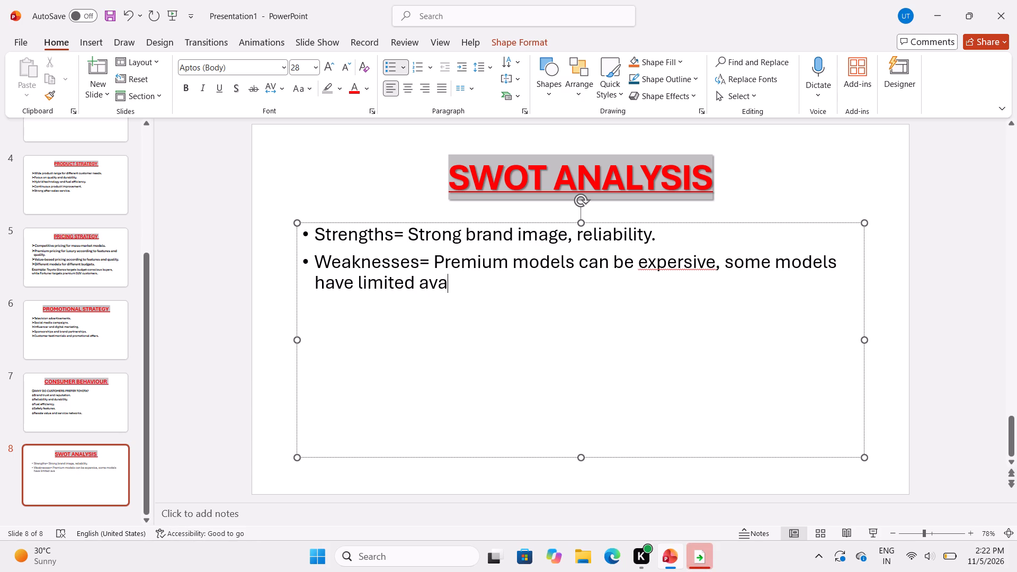
{"action": "key", "text": "BackSpace"}
{"action": "type", "text": "ail"}
{"action": "type", "text": "ability"}
{"action": "key", "text": "period"}
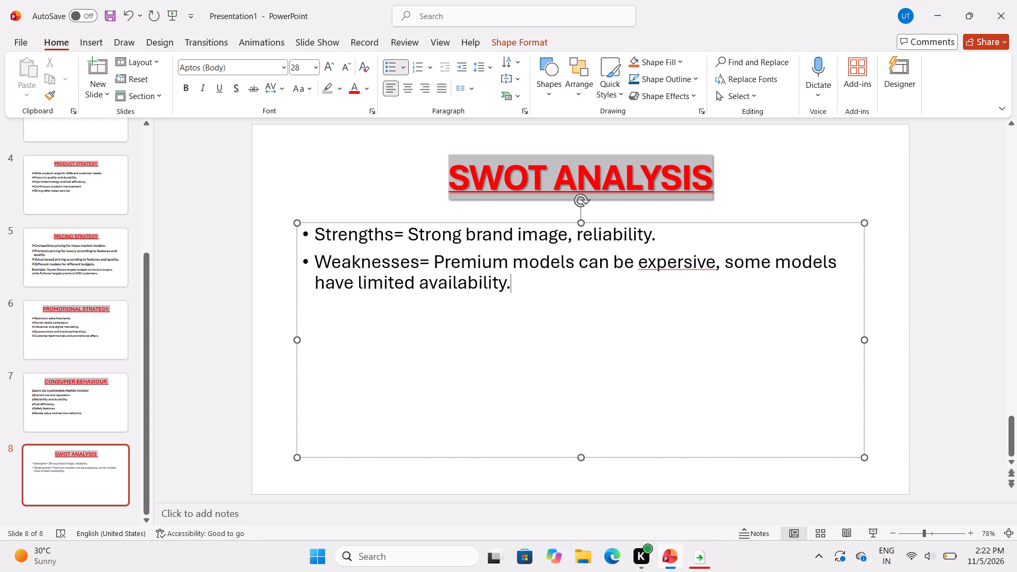
Correct the misspelled word in the Weaknesses bullet to "expensive", keeping the bullet's closing period.
{"action": "left_click", "coordinate": [665, 263]}
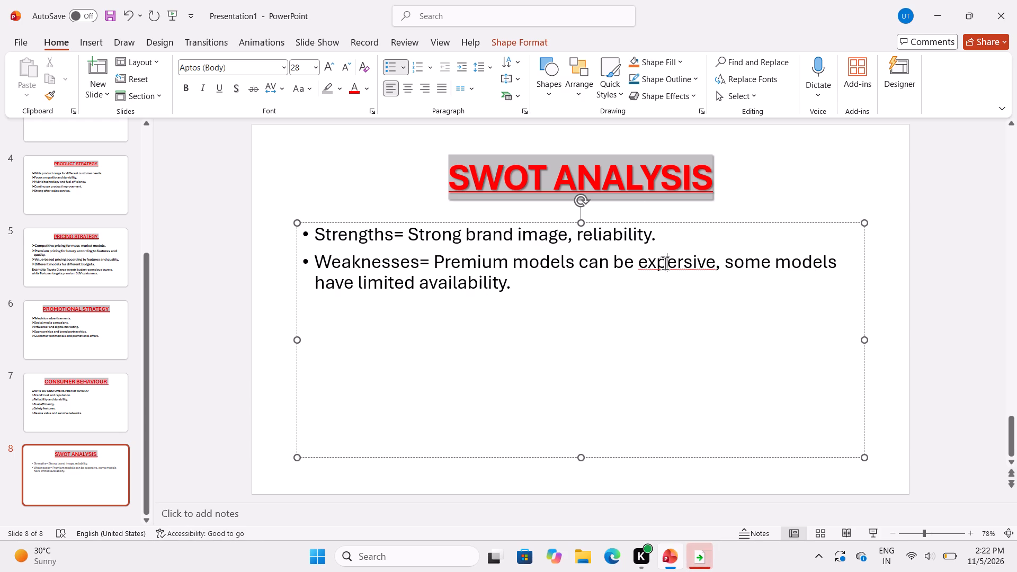
{"action": "left_click", "coordinate": [679, 261]}
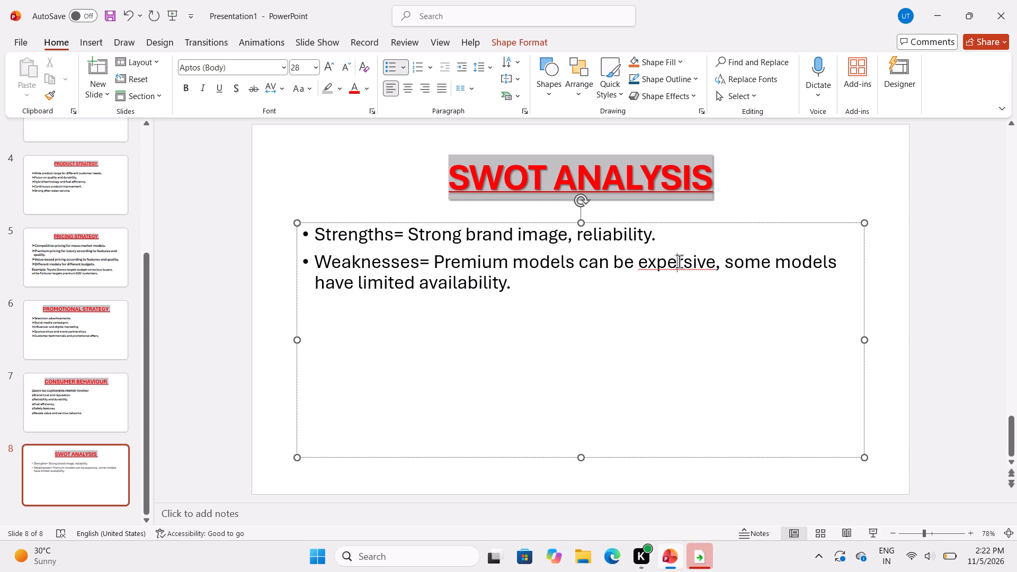
{"action": "key", "text": "BackSpace"}
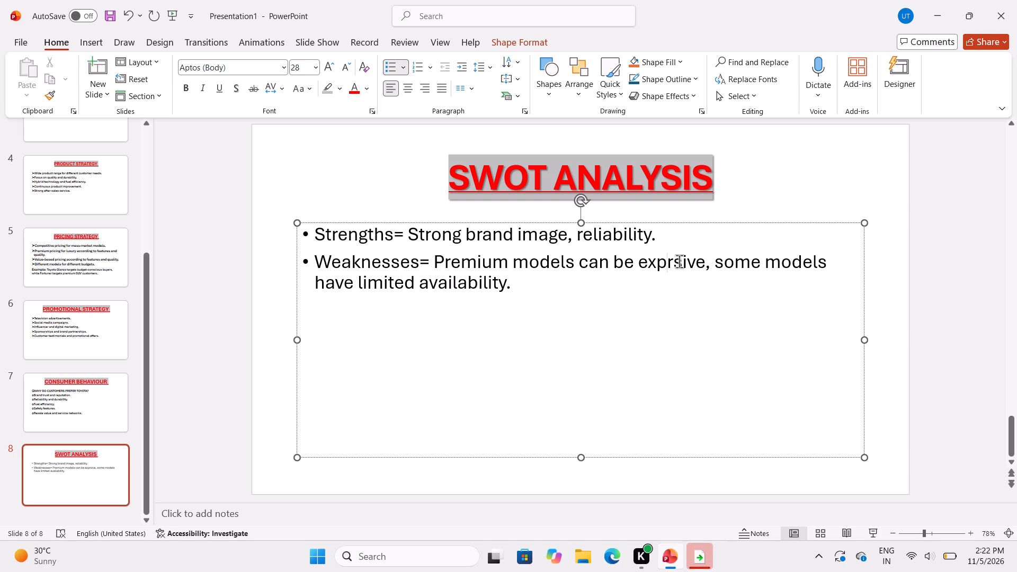
{"action": "key", "text": "e"}
{"action": "key", "text": "Right"}
{"action": "key", "text": "BackSpace"}
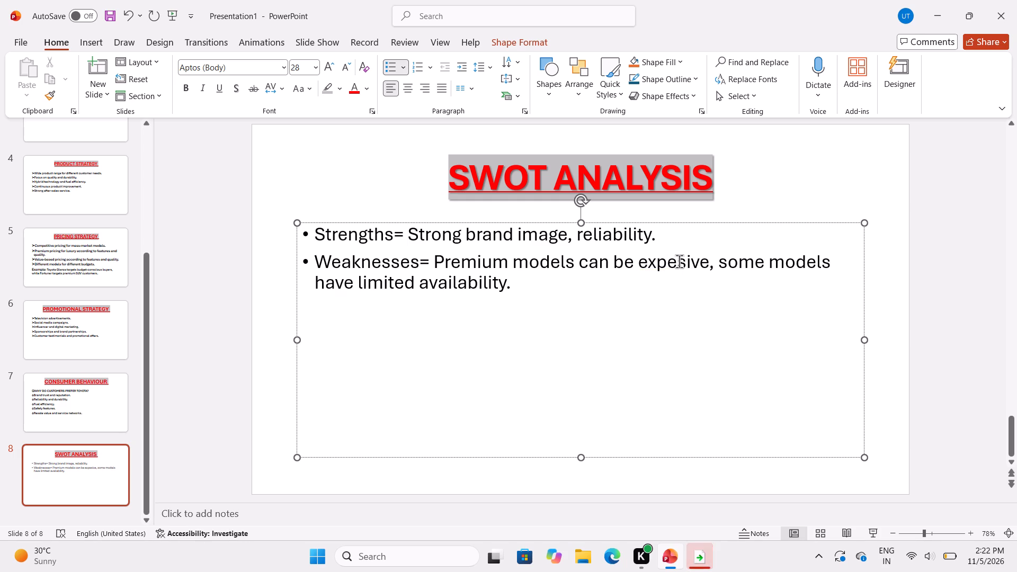
{"action": "key", "text": "n"}
{"action": "left_click", "coordinate": [522, 287]}
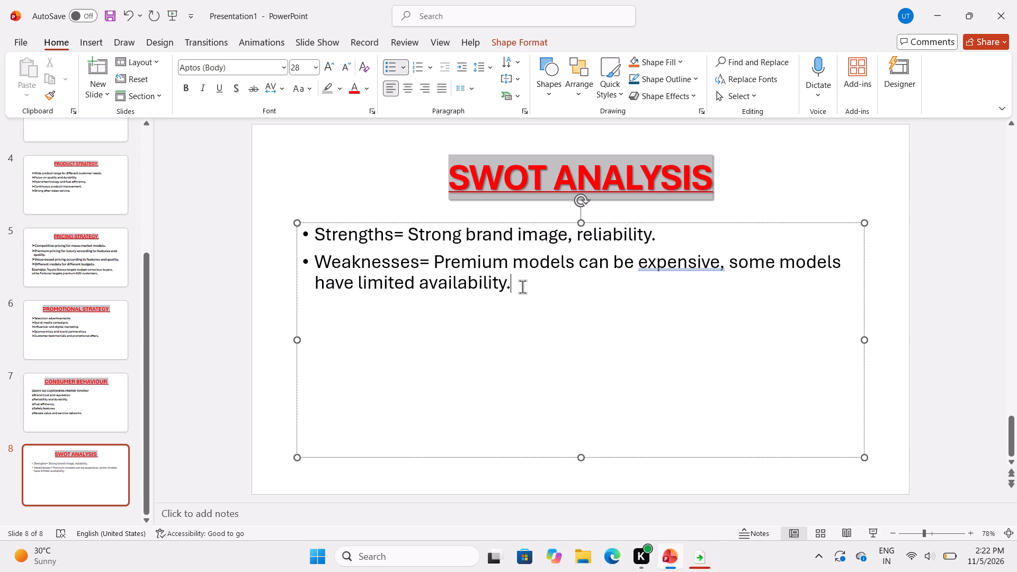
{"action": "key", "text": "BackSpace"}
{"action": "key", "text": "period"}
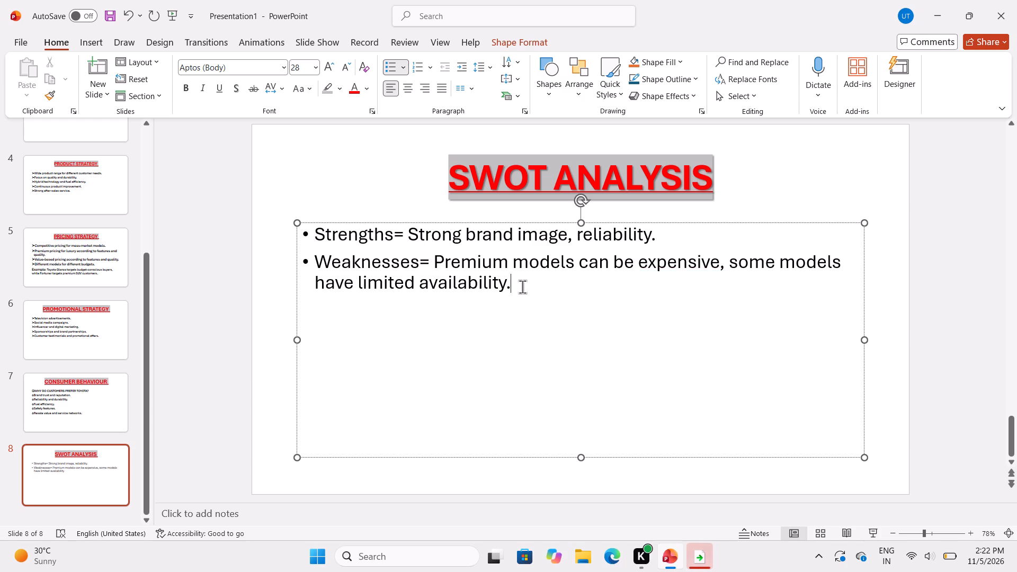
Add a third bullet reading "Opportunities= EV and hybrid growth" below the Weaknesses bullet.
{"action": "key", "text": "Return"}
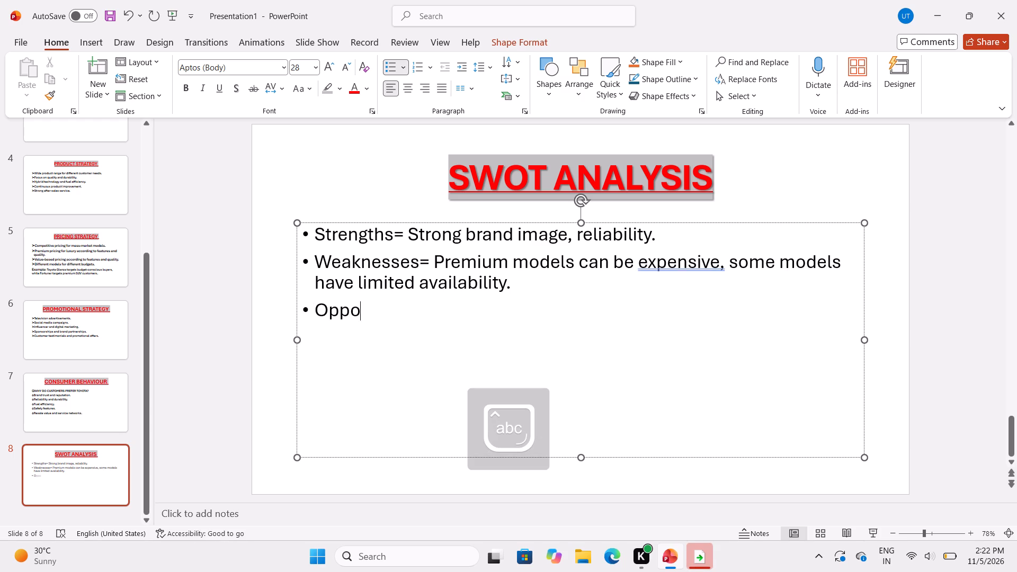
{"action": "key", "text": "r"}
{"action": "type", "text": "tuno"}
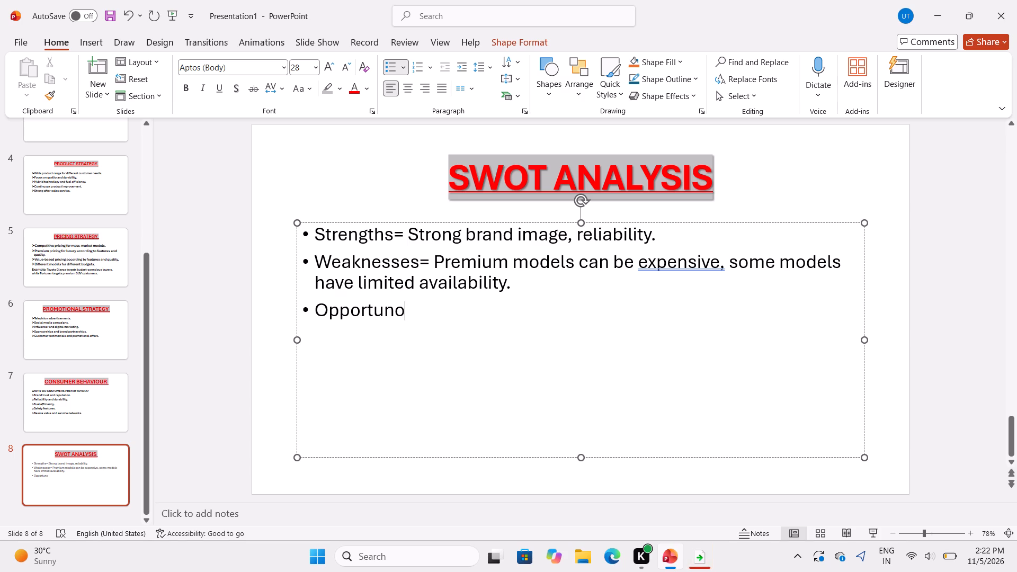
{"action": "key", "text": "BackSpace"}
{"action": "type", "text": "ities"}
{"action": "key", "text": "equal"}
{"action": "key", "text": "space"}
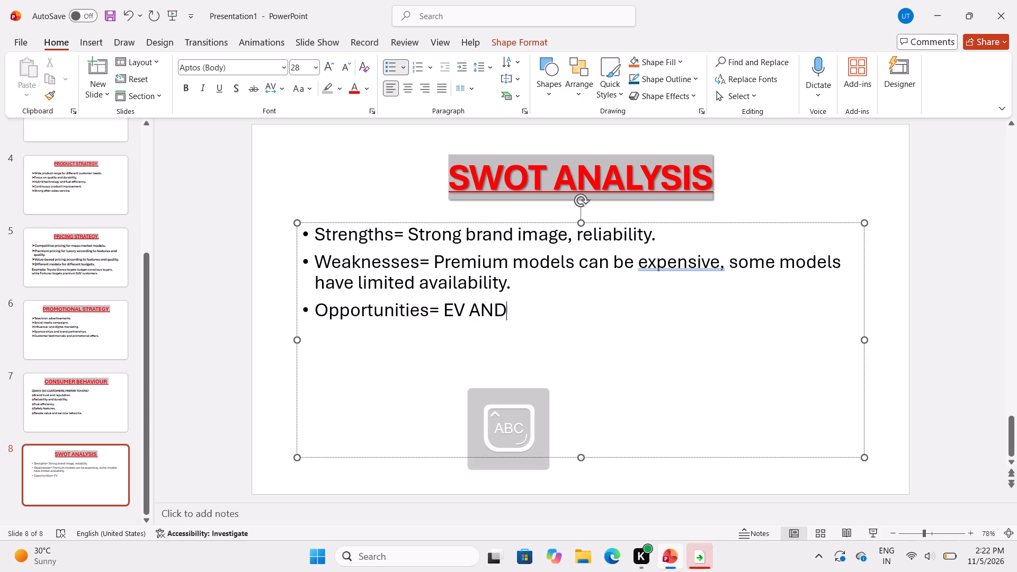
{"action": "key", "text": "BackSpace"}
{"action": "key", "text": "BackSpace"}
{"action": "key", "text": "BackSpace"}
{"action": "key", "text": "BackSpace"}
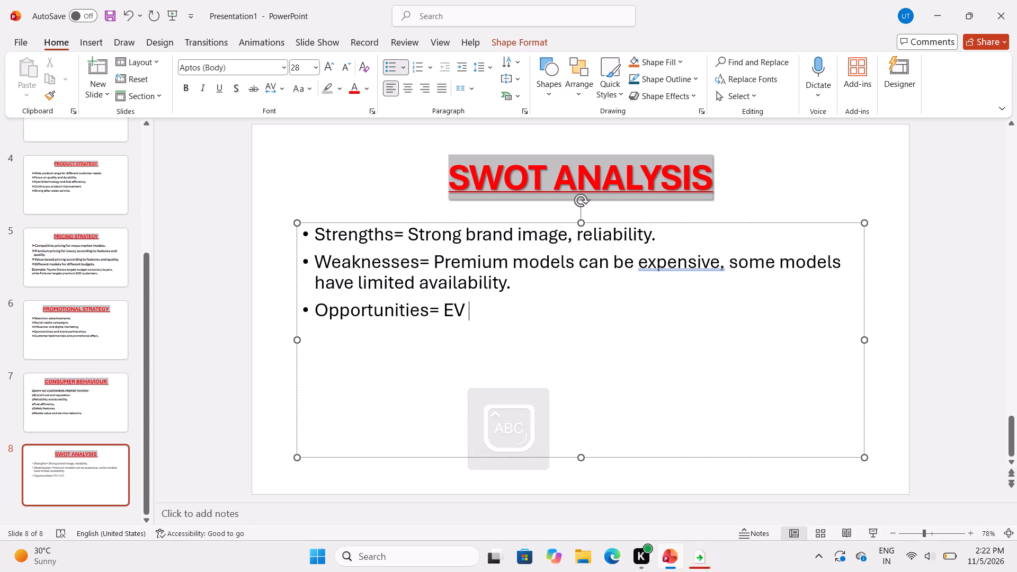
{"action": "type", "text": "and"}
{"action": "key", "text": "space"}
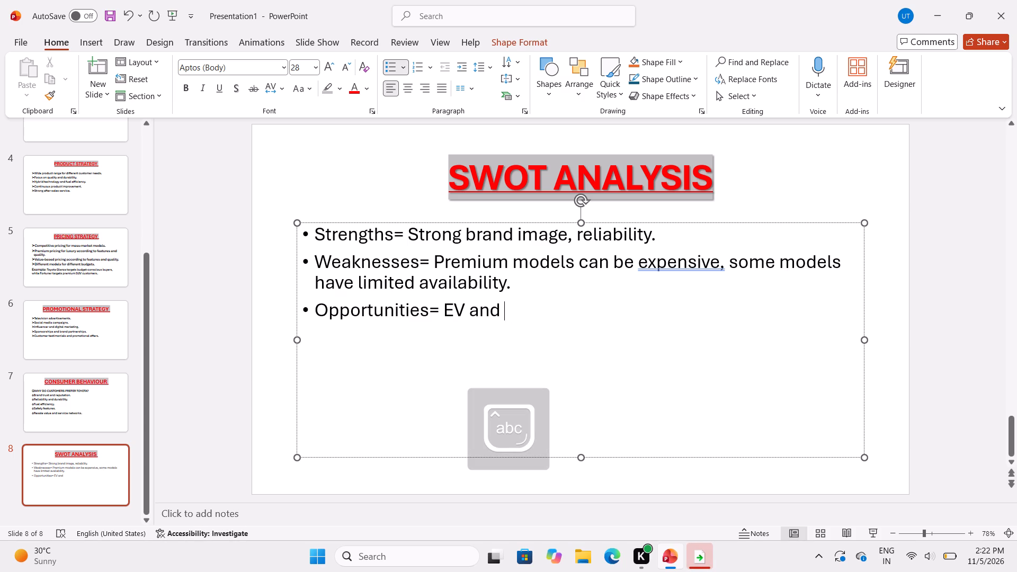
{"action": "type", "text": "hybrid growth"}
{"action": "key", "text": "space"}
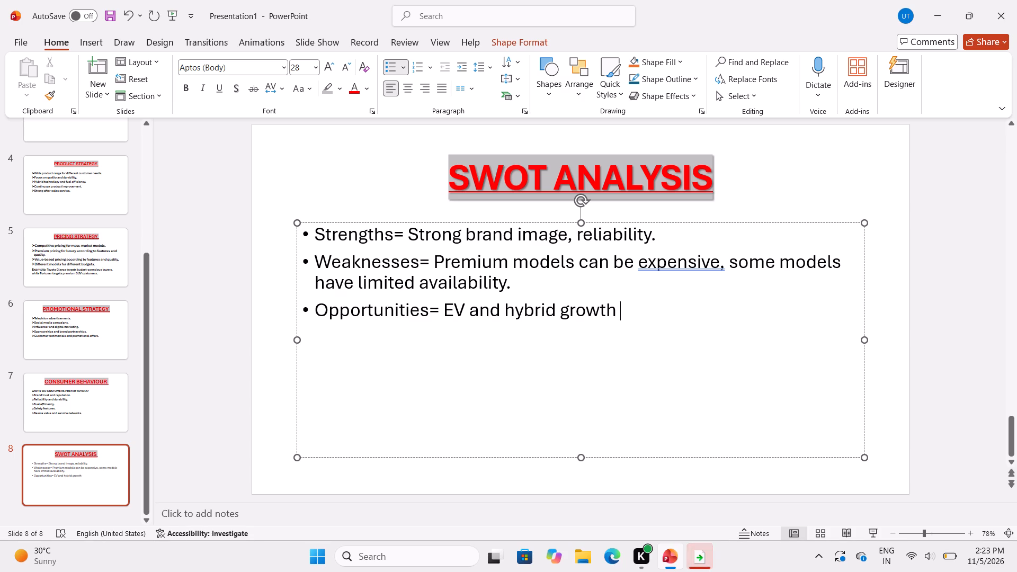
Complete the Opportunities bullet with ", emerging markets.".
{"action": "key", "text": "BackSpace"}
{"action": "type", "text": ", emerging"}
{"action": "key", "text": "space"}
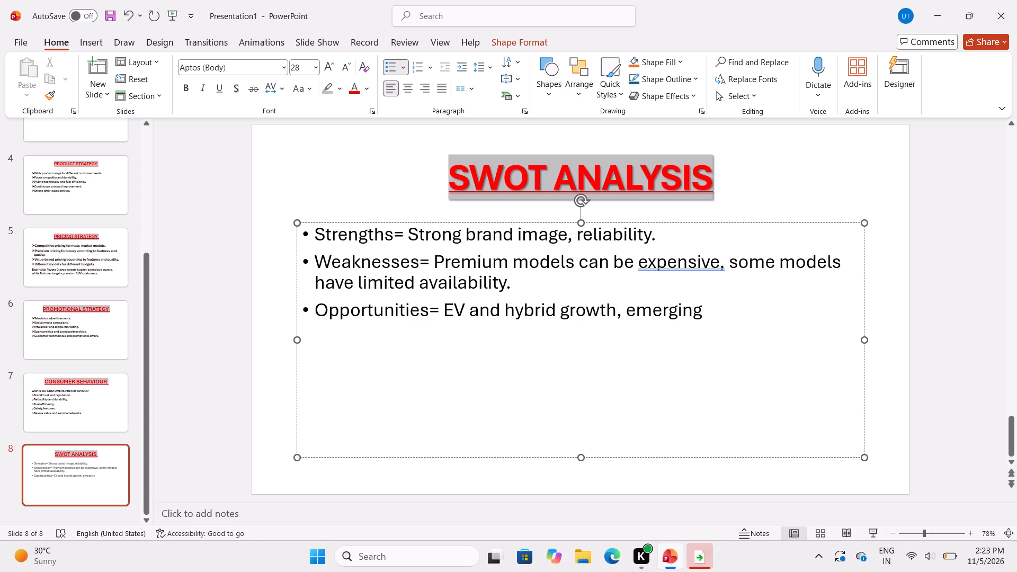
{"action": "type", "text": "mat"}
{"action": "key", "text": "BackSpace"}
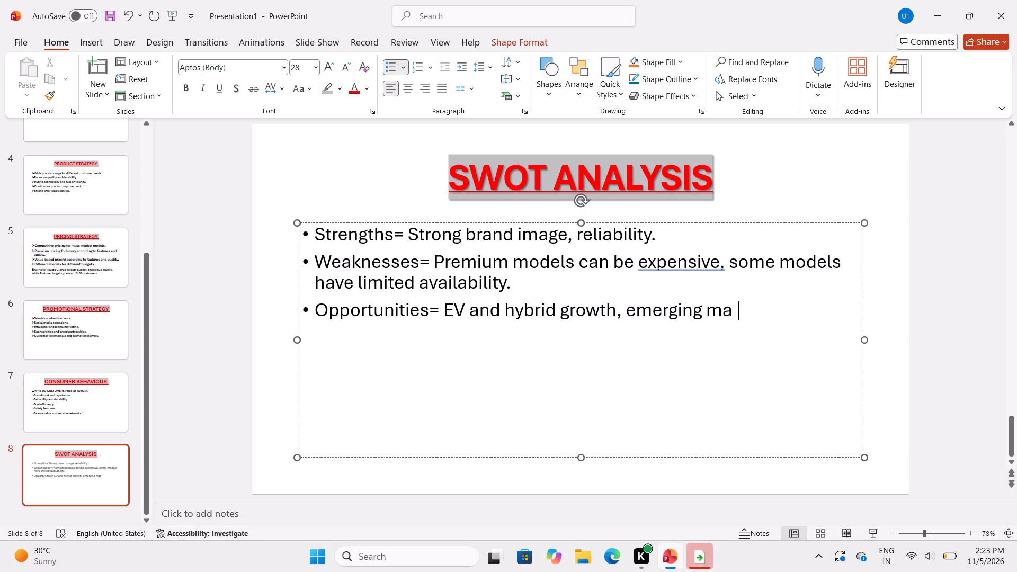
{"action": "type", "text": "rkets"}
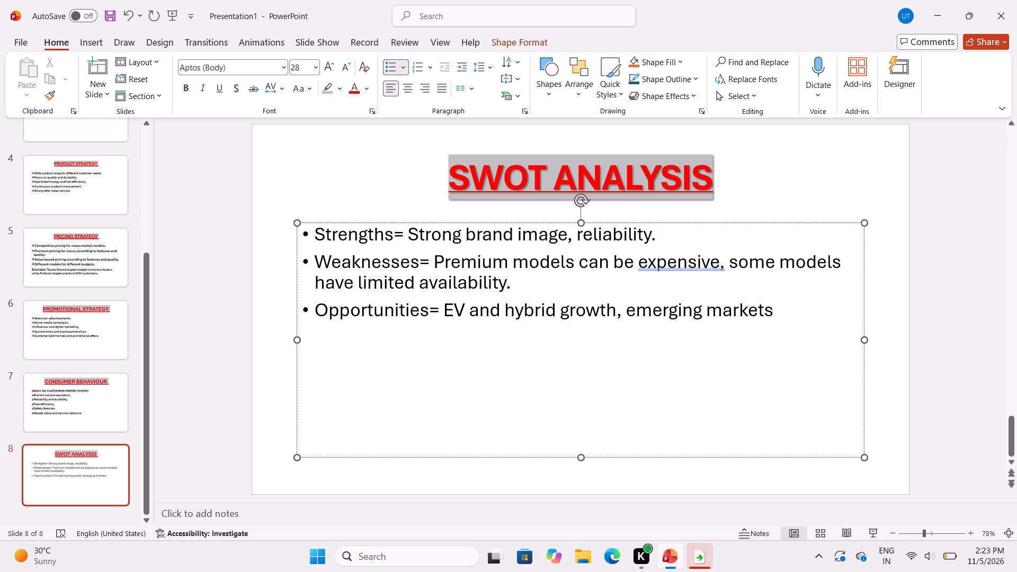
{"action": "type", "text": ".."}
{"action": "key", "text": "BackSpace"}
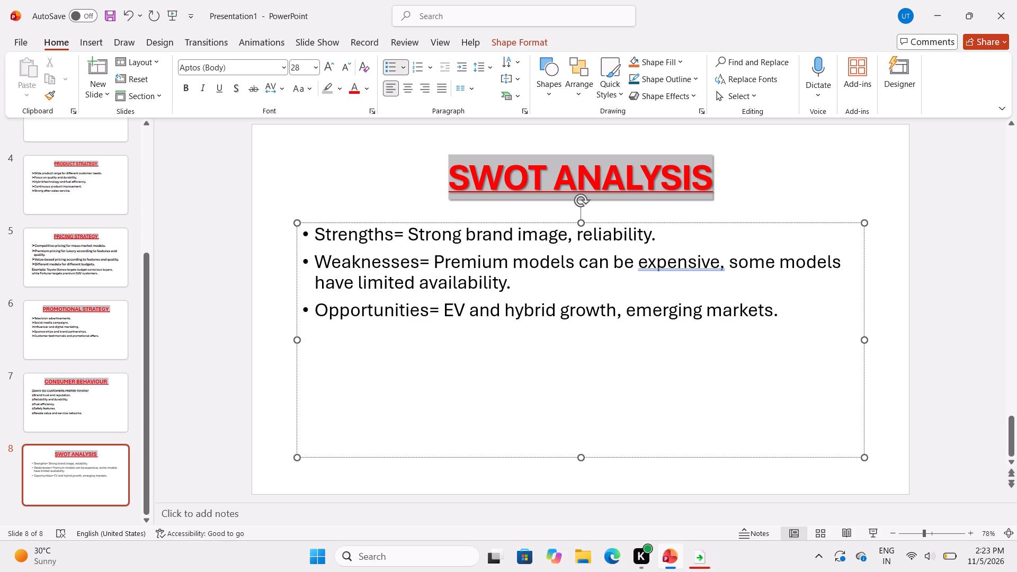
Add a fourth bullet reading "Threats= Strong competition, changing technology." below the Opportunities bullet.
{"action": "key", "text": "Return"}
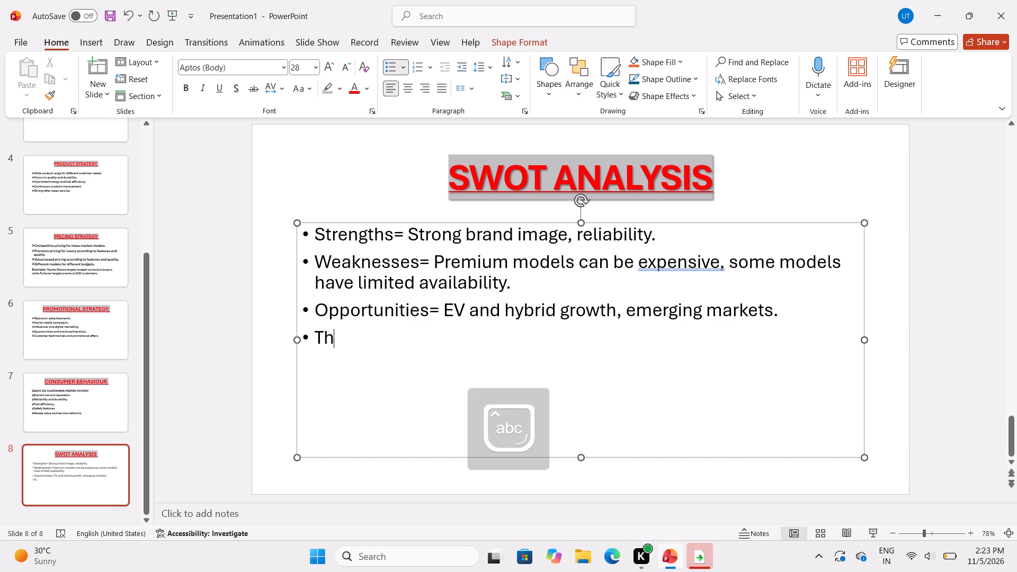
{"action": "type", "text": "reats"}
{"action": "type", "text": "="}
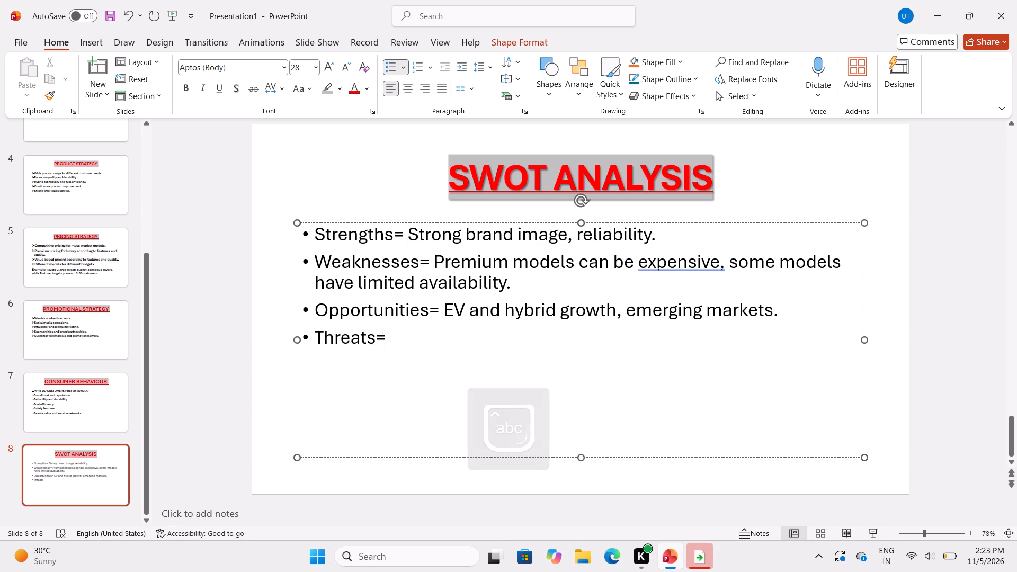
{"action": "key", "text": "space"}
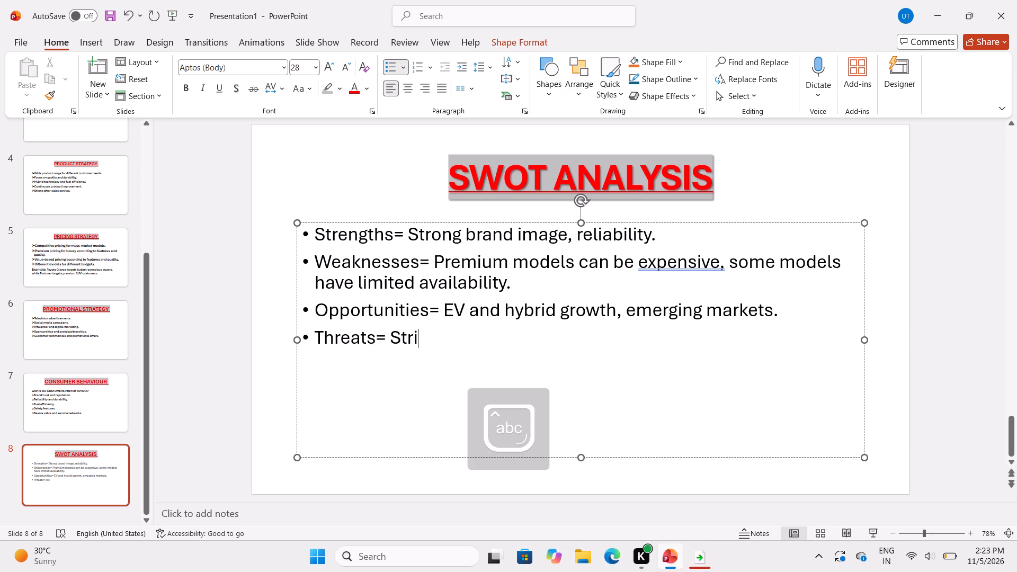
{"action": "key", "text": "BackSpace"}
{"action": "type", "text": "ong"}
{"action": "key", "text": "space"}
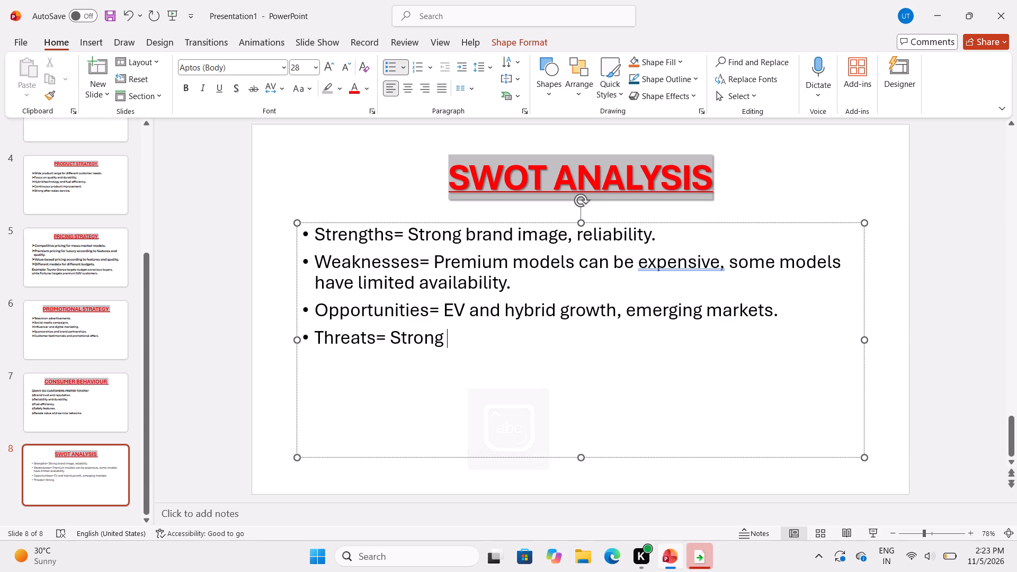
{"action": "type", "text": "comp"}
{"action": "key", "text": "e"}
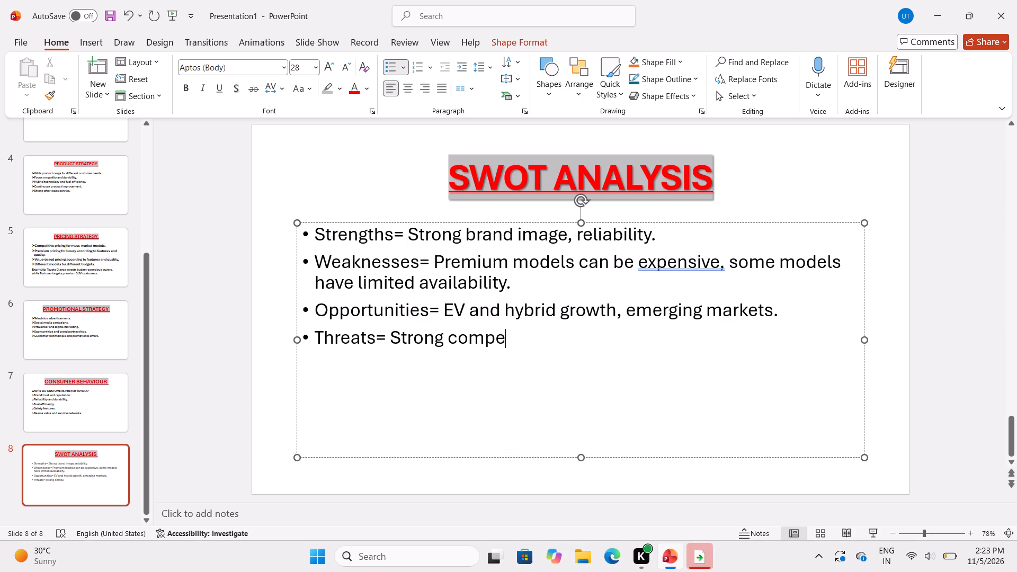
{"action": "key", "text": "t"}
{"action": "type", "text": "ition"}
{"action": "type", "text": ","}
{"action": "key", "text": "space"}
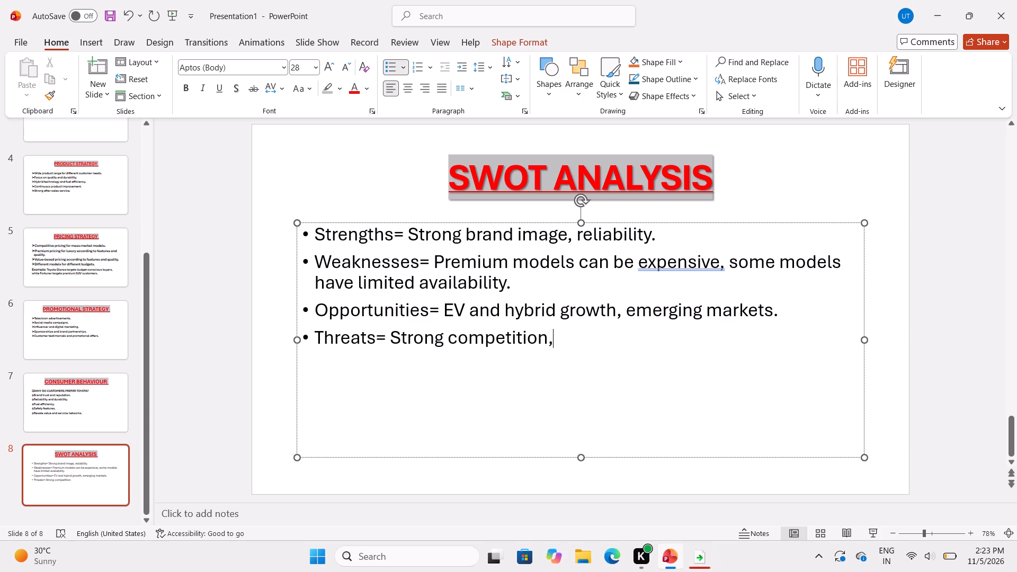
{"action": "type", "text": "changing technology"}
{"action": "key", "text": "period"}
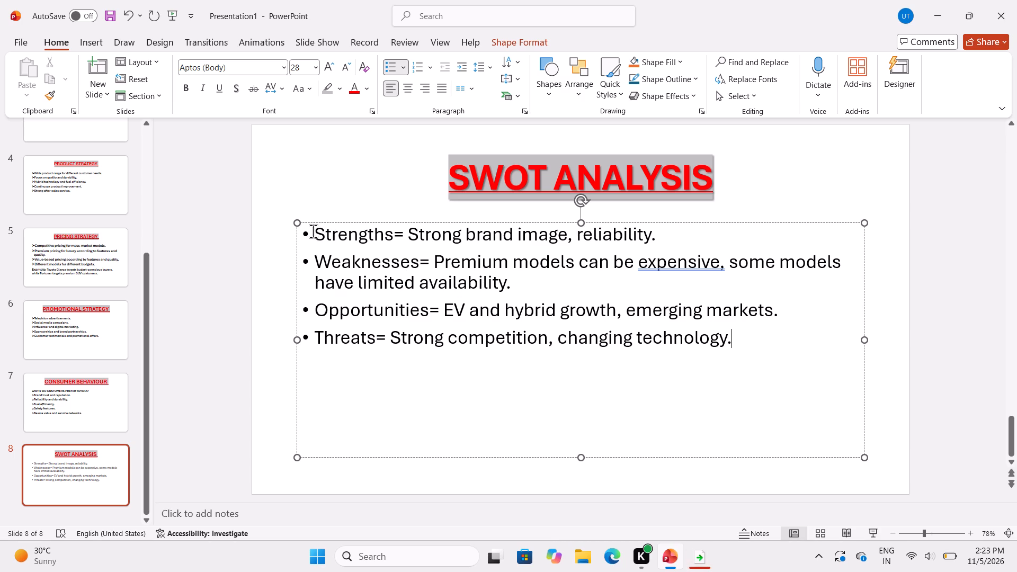
Bold the word "Strengths" and change its bullet to lowercase a. b. c. lettering.
{"action": "left_click_drag", "start_coordinate": [314, 230], "coordinate": [397, 235]}
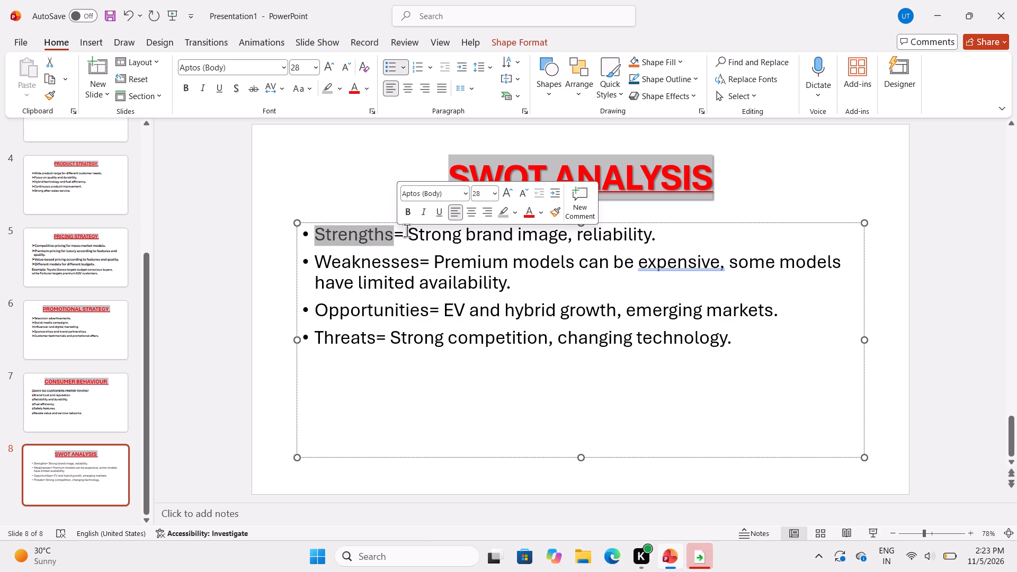
{"action": "left_click", "coordinate": [406, 213]}
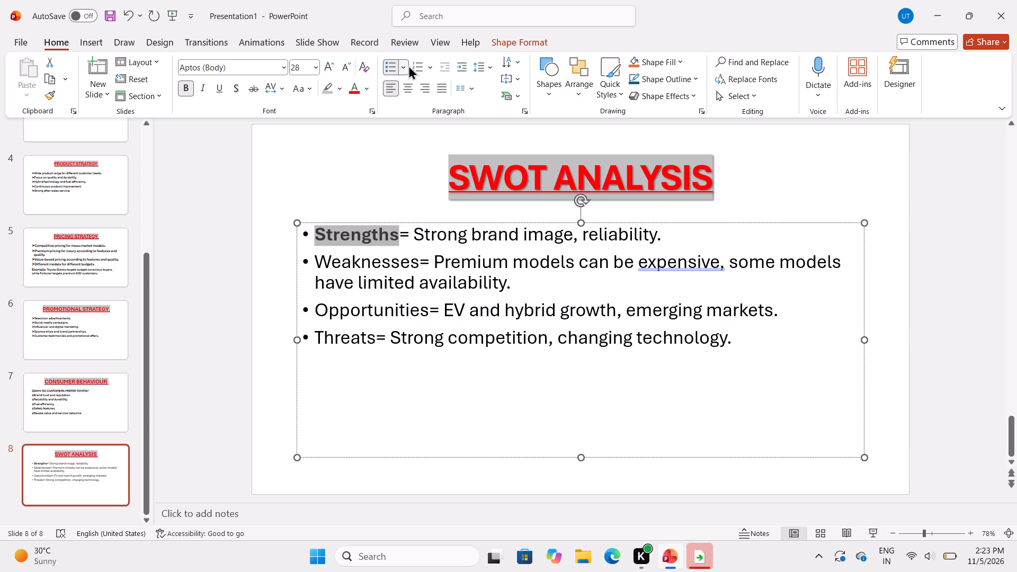
{"action": "left_click", "coordinate": [429, 69]}
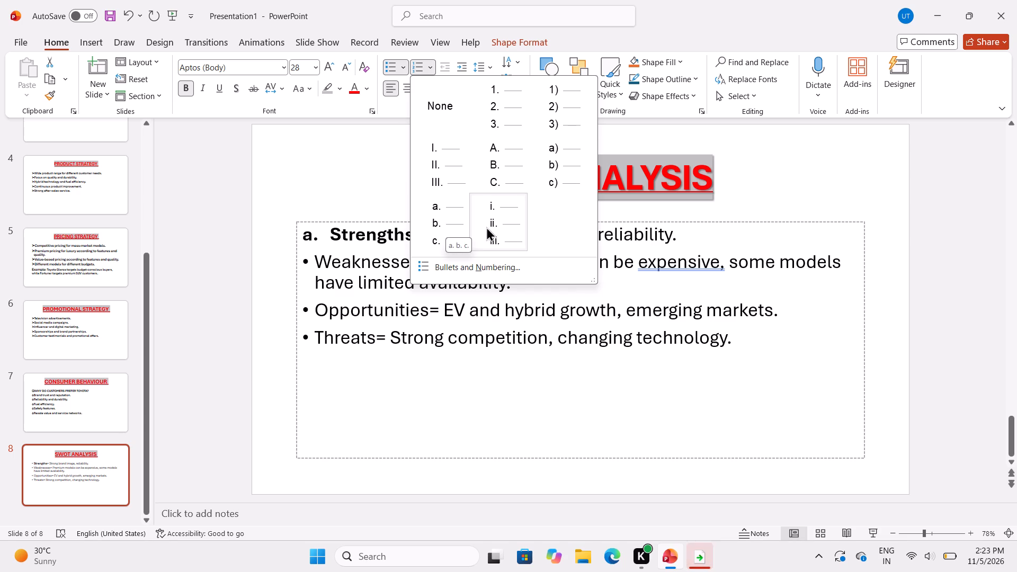
{"action": "left_click", "coordinate": [450, 231]}
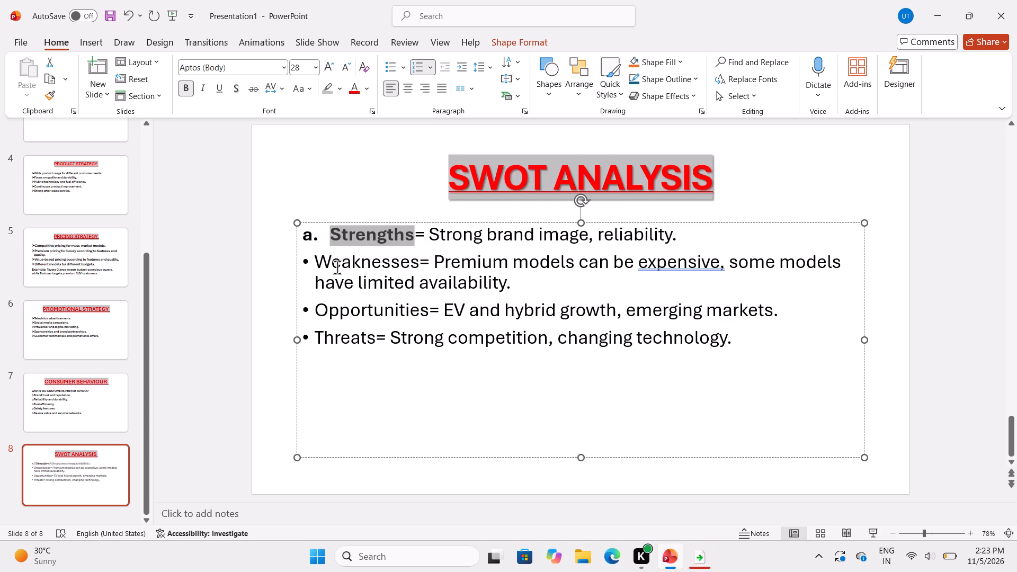
Bold the word "Weaknesses" and change its bullet to the same lowercase a. b. c. lettering.
{"action": "left_click_drag", "start_coordinate": [315, 261], "coordinate": [420, 266]}
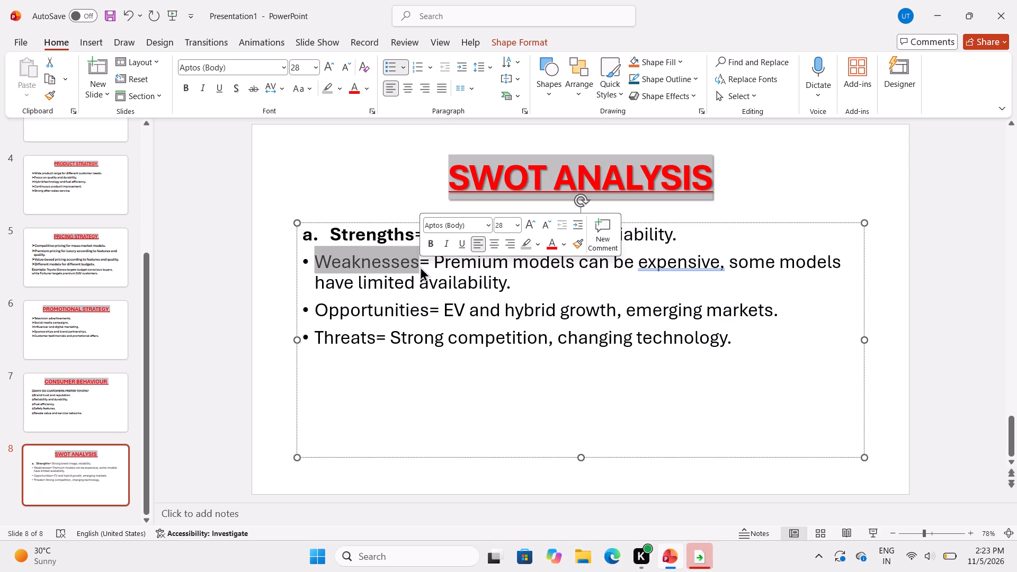
{"action": "key", "text": "ctrl+b"}
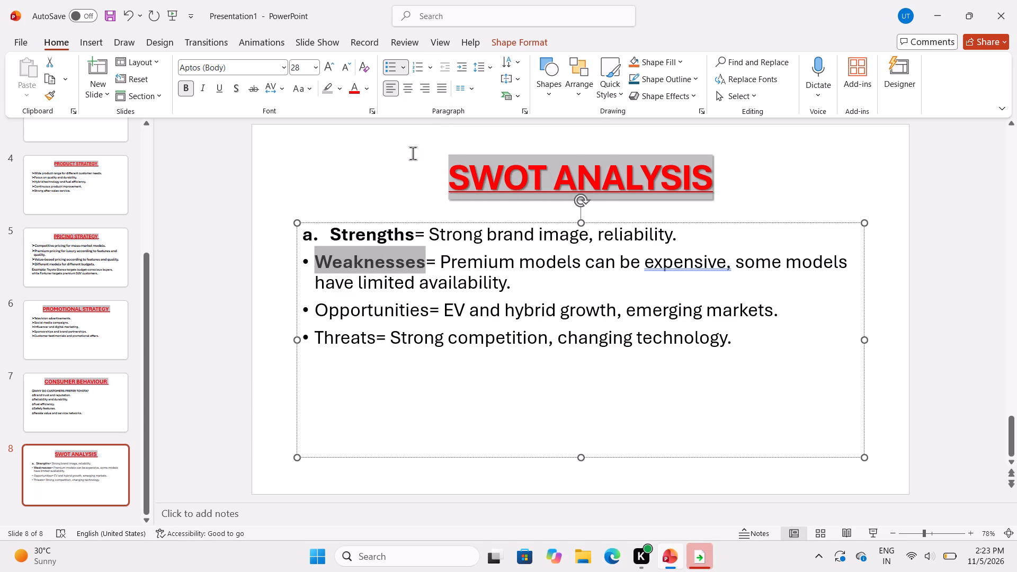
{"action": "left_click", "coordinate": [400, 73]}
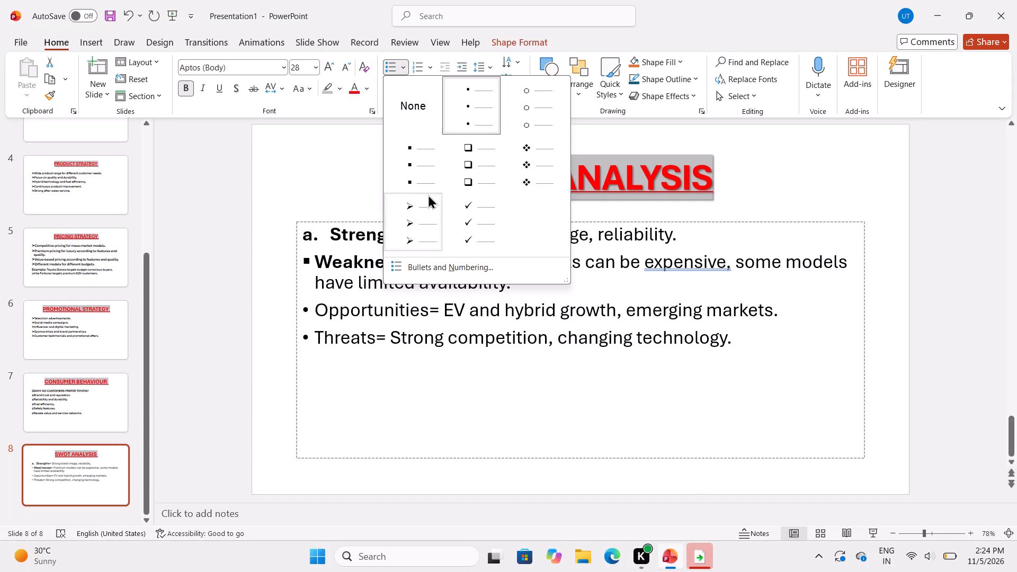
{"action": "left_click", "coordinate": [427, 62]}
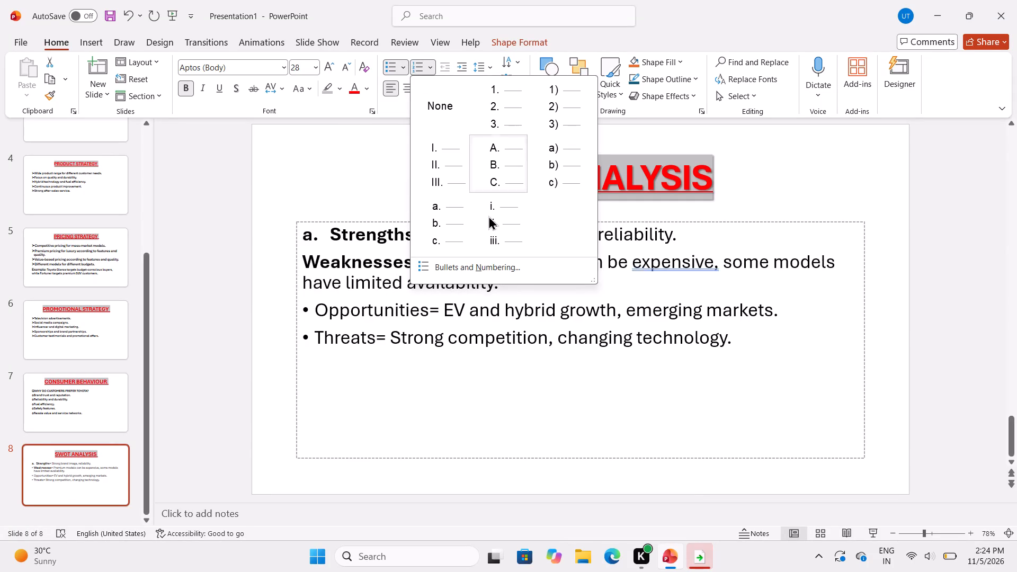
{"action": "left_click", "coordinate": [444, 241]}
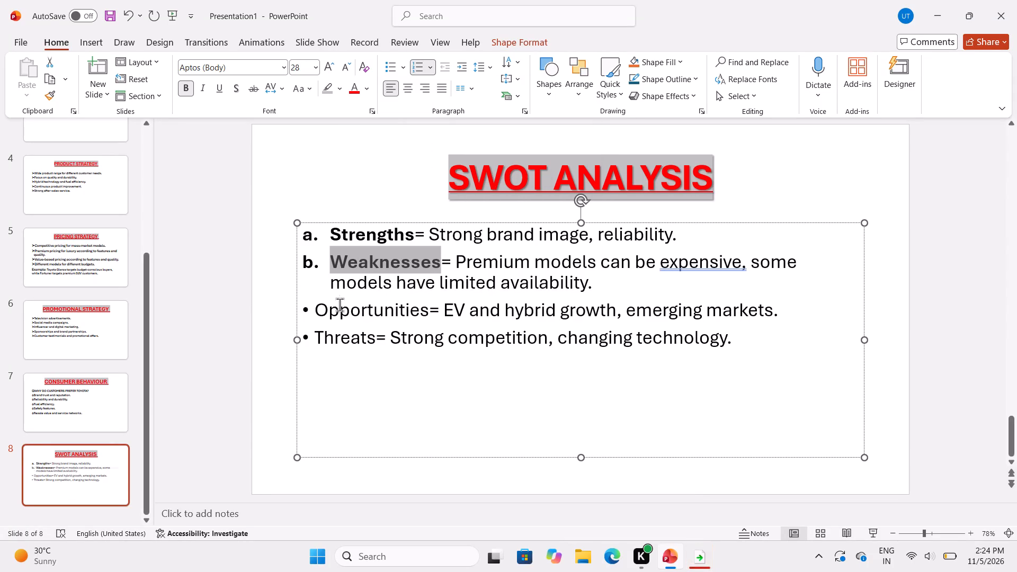
Bold the word "Opportunities" and change its bullet to the lowercase a. b. c. lettering.
{"action": "left_click_drag", "start_coordinate": [315, 307], "coordinate": [426, 312]}
{"action": "key", "text": "ctrl+b"}
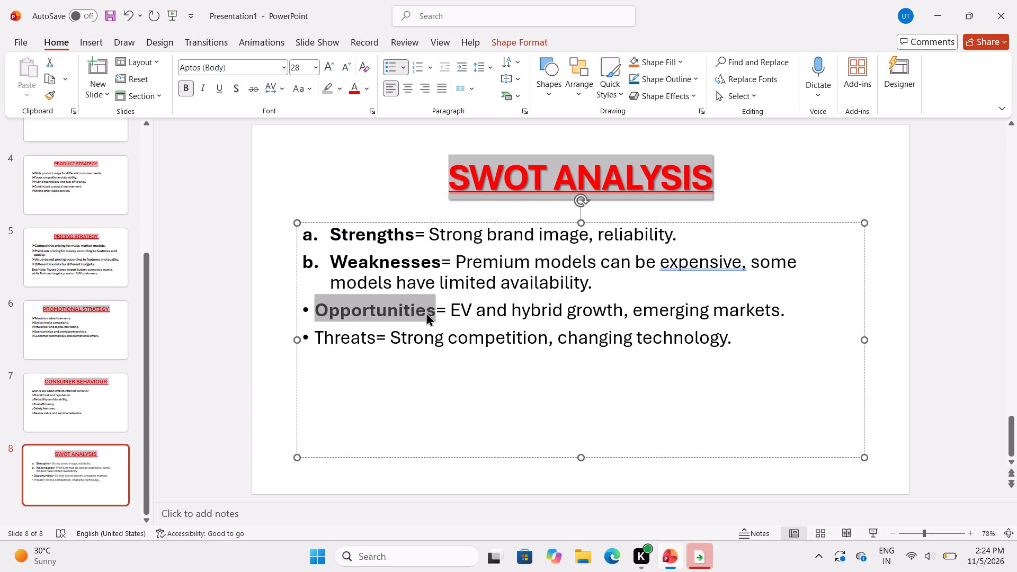
{"action": "left_click", "coordinate": [427, 71]}
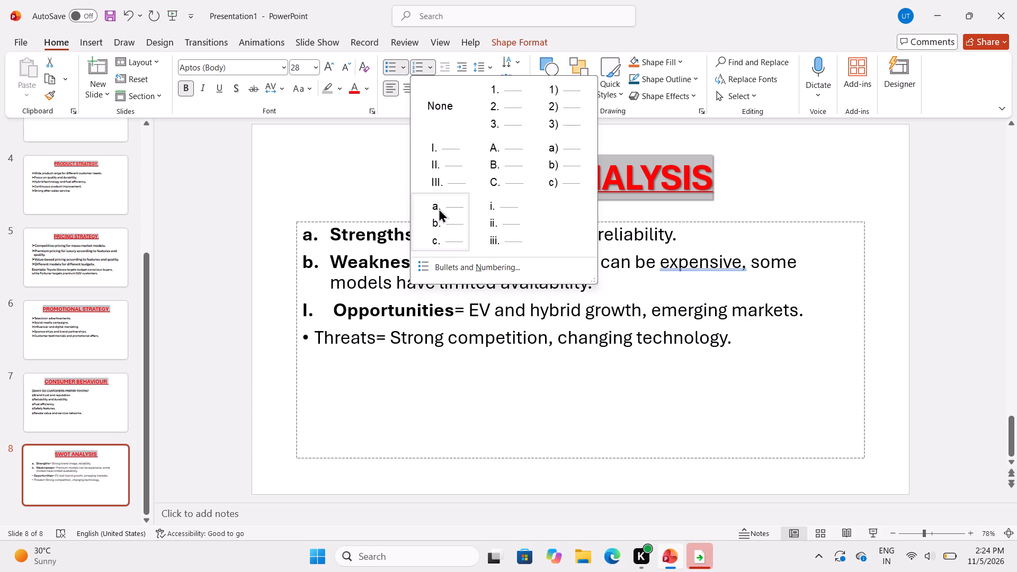
{"action": "left_click", "coordinate": [439, 212]}
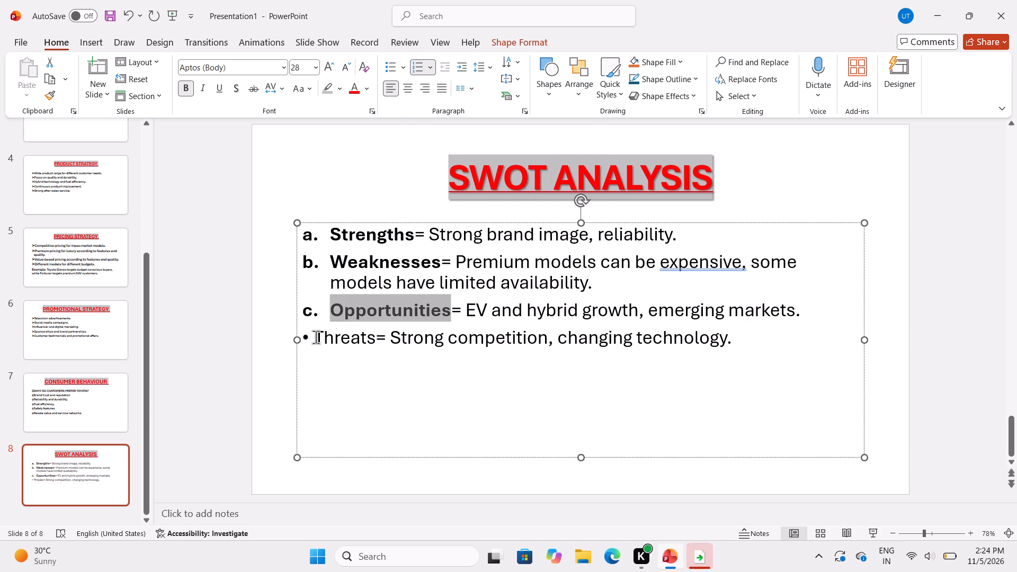
Bold the word "Threats" and change its bullet to the lowercase a. b. c. lettering.
{"action": "left_click_drag", "start_coordinate": [316, 337], "coordinate": [380, 343]}
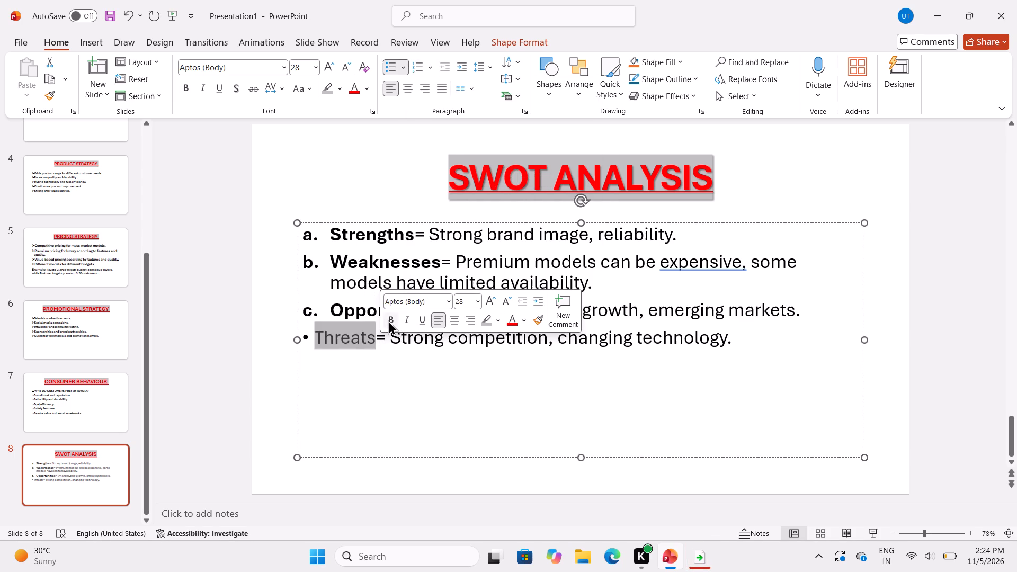
{"action": "left_click", "coordinate": [388, 320]}
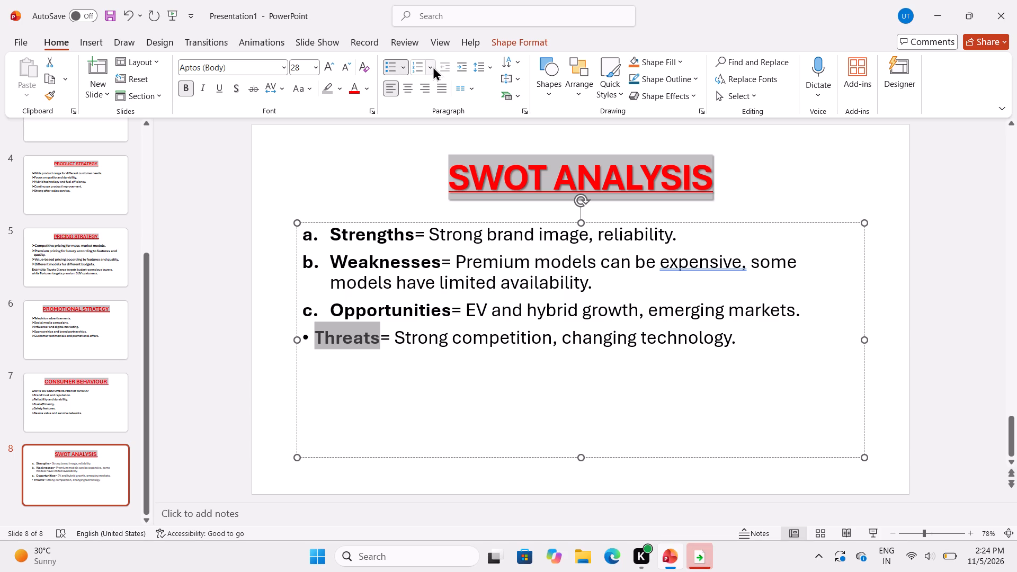
{"action": "left_click", "coordinate": [433, 66]}
{"action": "left_click", "coordinate": [433, 244]}
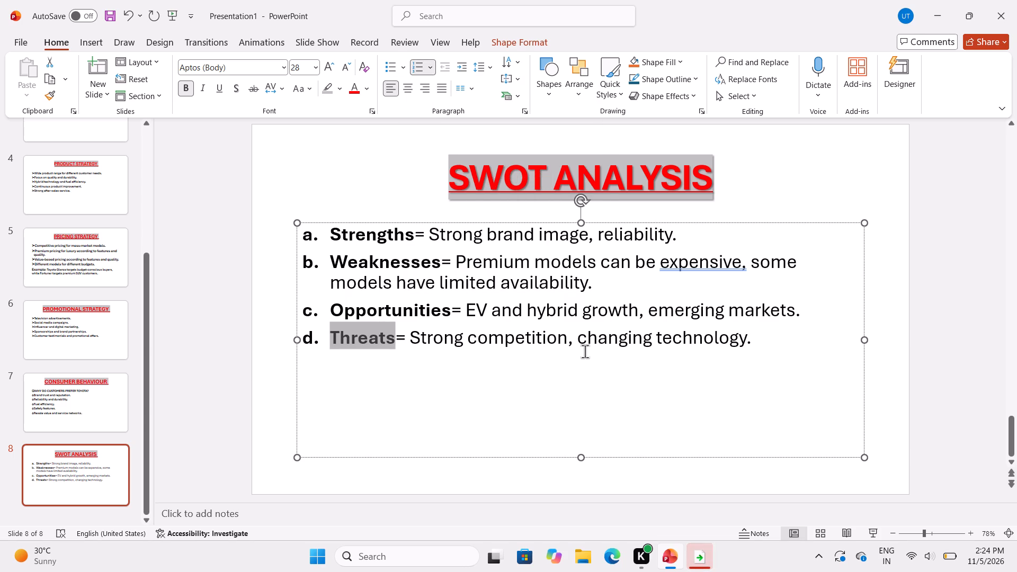
{"action": "left_click", "coordinate": [836, 361]}
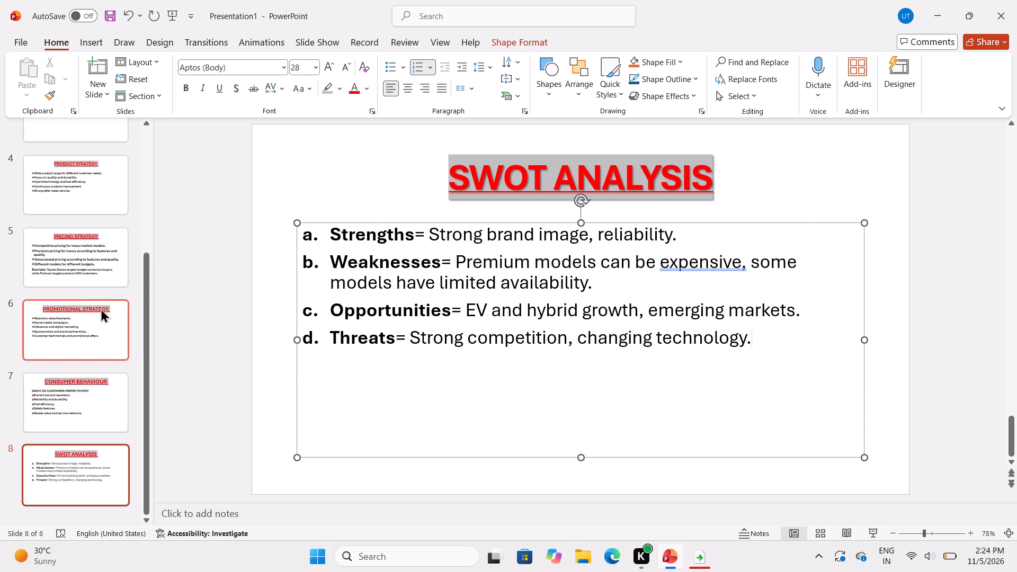
Review all slides in order from the Toyota introduction through SWOT Analysis, and go back over the preceding strategy slides.
{"action": "scroll", "coordinate": [78, 289], "scroll_direction": "up", "scroll_amount": 6}
{"action": "scroll", "coordinate": [94, 227], "scroll_direction": "up", "scroll_amount": 3}
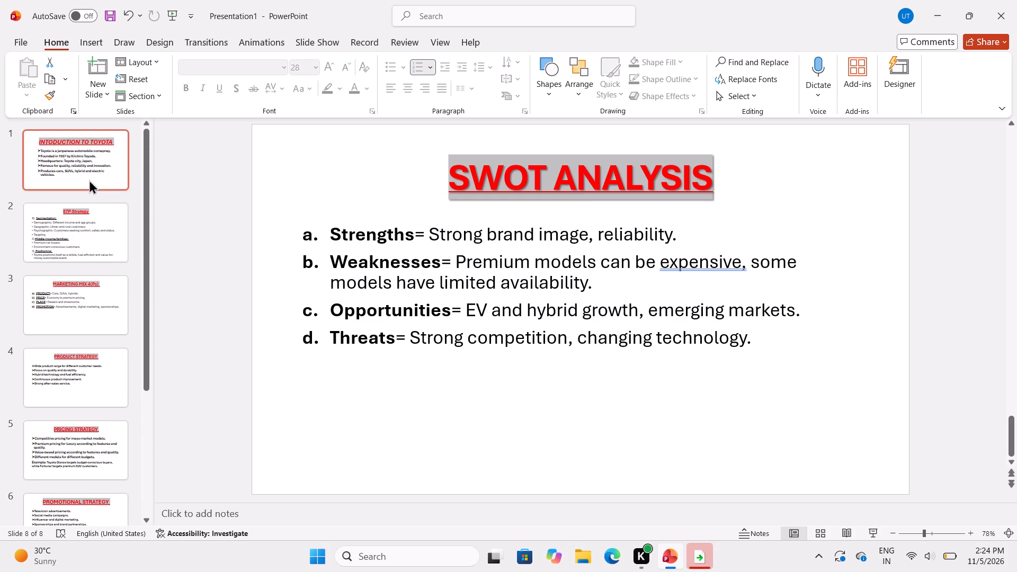
{"action": "left_click", "coordinate": [89, 180]}
{"action": "key", "text": "Down"}
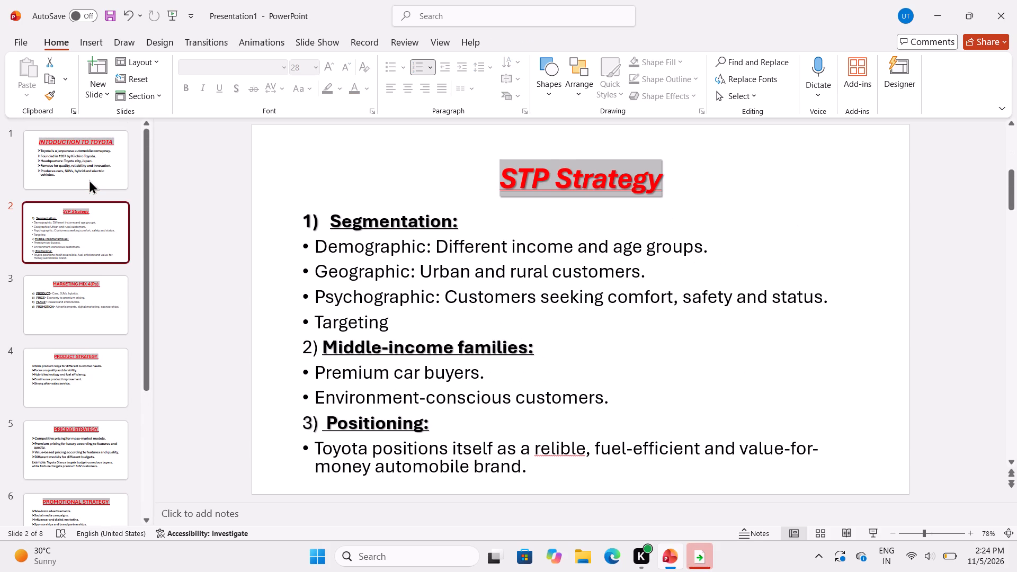
{"action": "key", "text": "Down"}
{"action": "key", "text": "Down"}
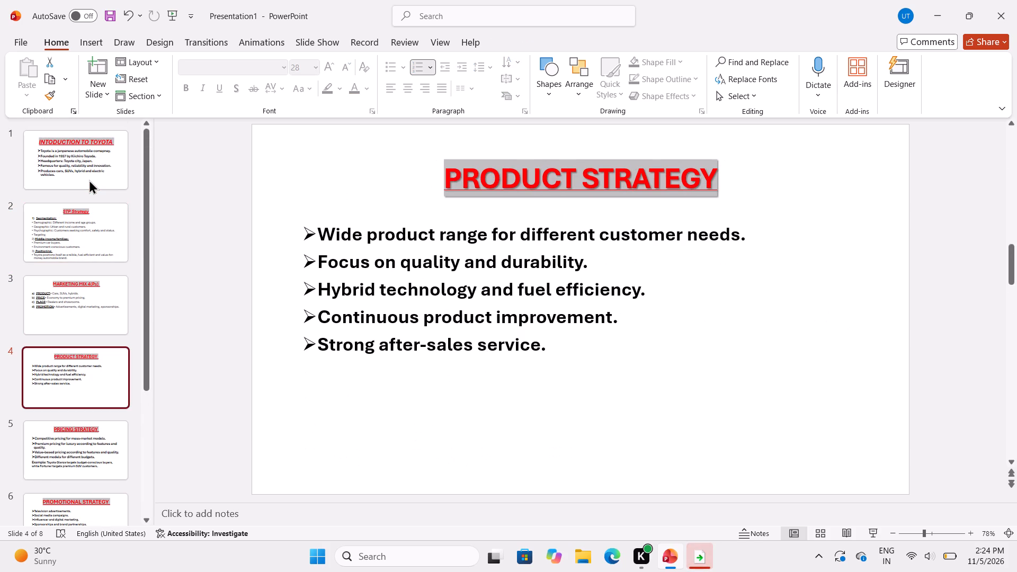
{"action": "key", "text": "Down"}
{"action": "key", "text": "Down"}
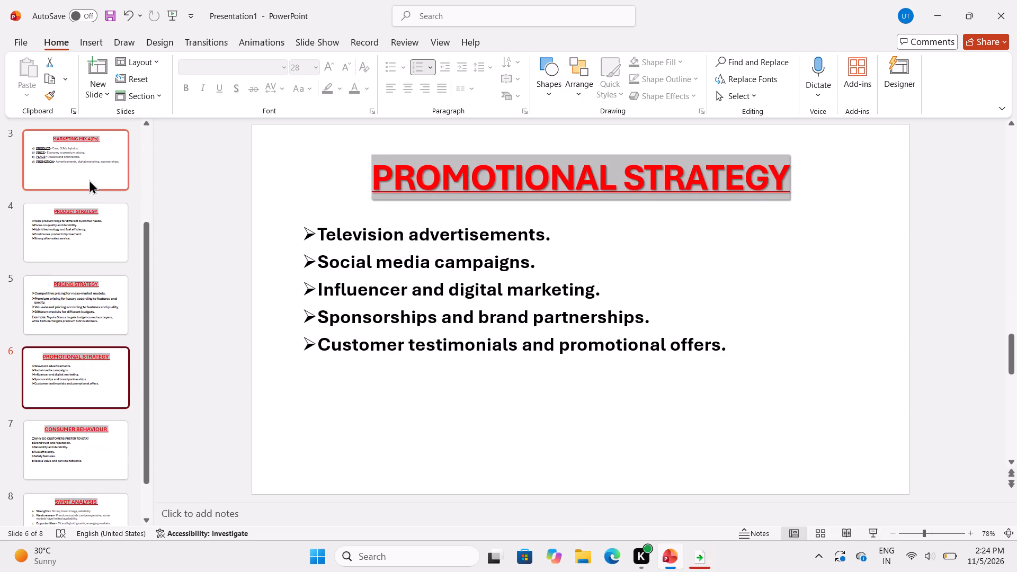
{"action": "key", "text": "Down"}
{"action": "key", "text": "Down"}
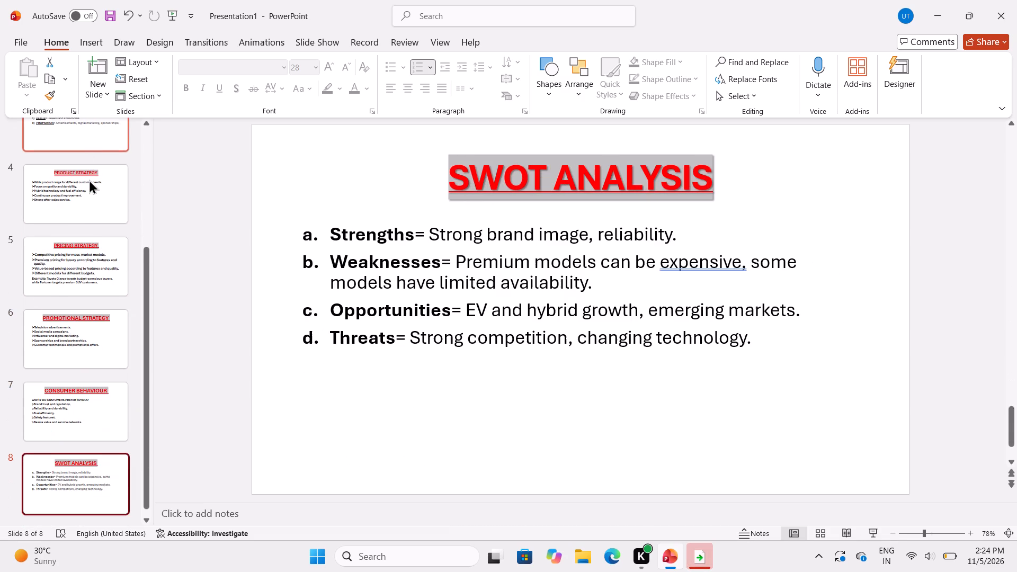
{"action": "key", "text": "Down"}
{"action": "key", "text": "Down"}
{"action": "key", "text": "Up"}
{"action": "key", "text": "Up"}
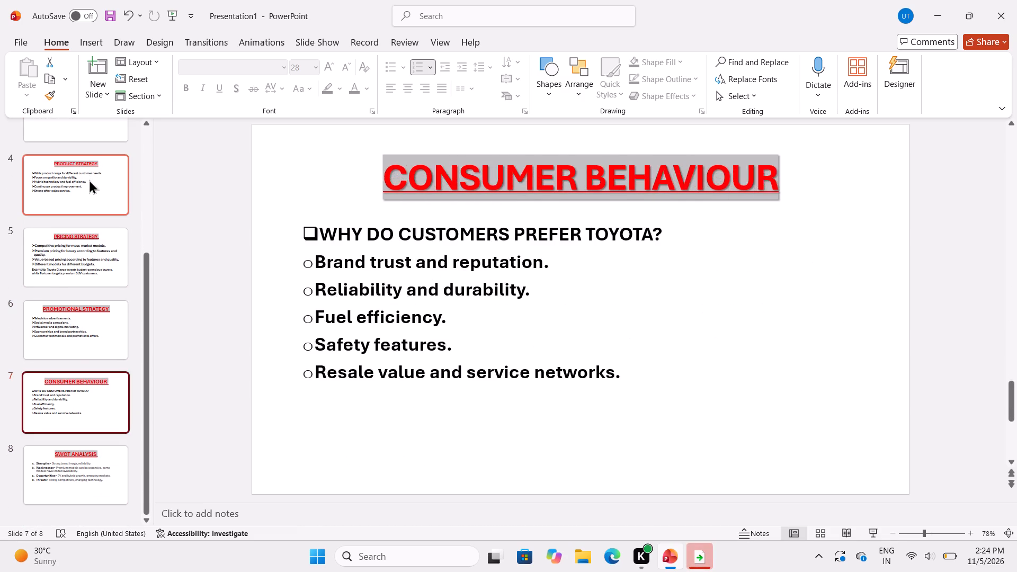
{"action": "key", "text": "Up"}
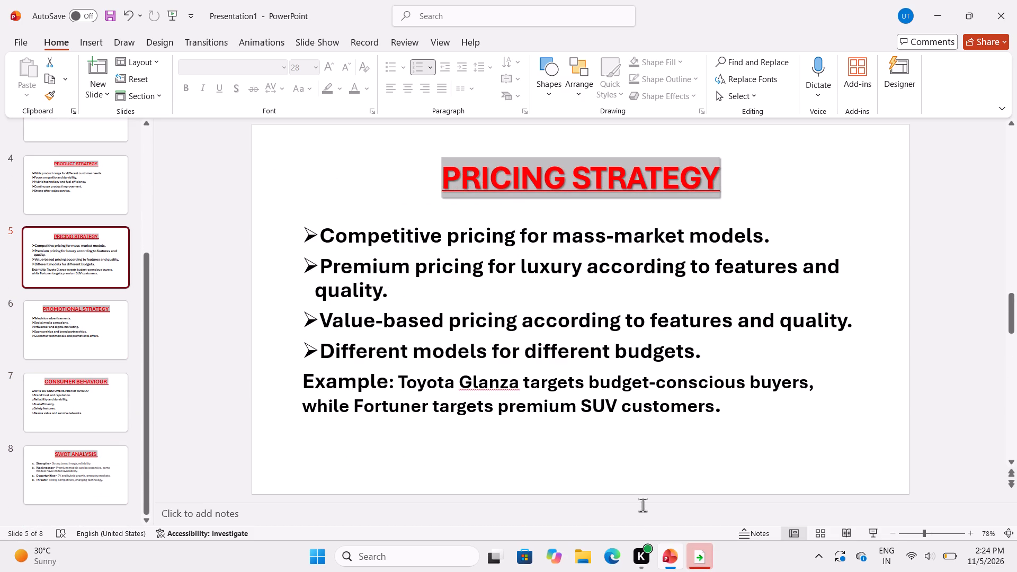